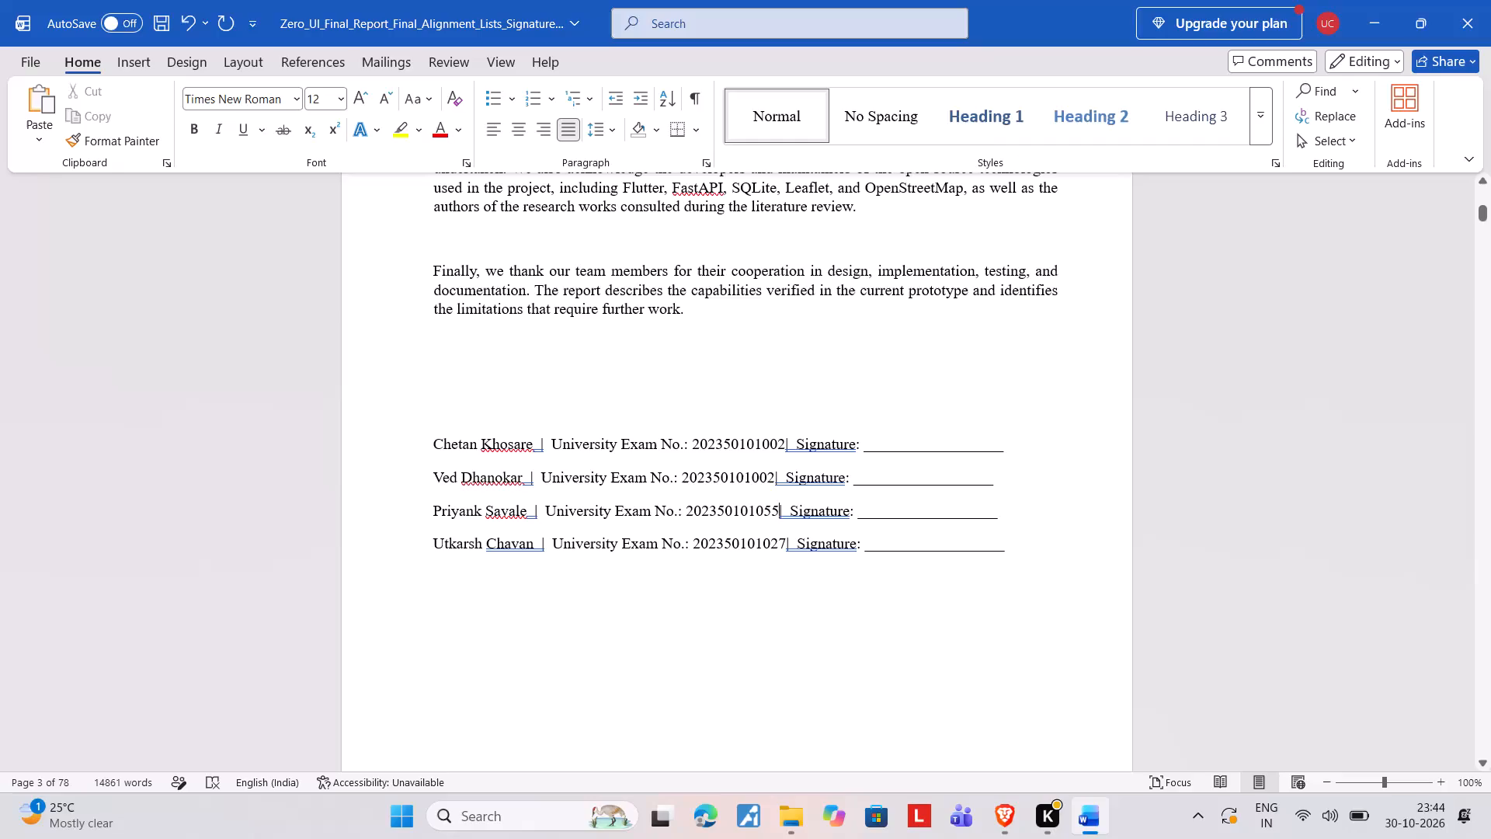
Justify the two body paragraphs under the CERTIFICATE heading on the certificate page.
{"action": "scroll", "coordinate": [928, 534], "scroll_direction": "up", "scroll_amount": 10}
{"action": "scroll", "coordinate": [928, 534], "scroll_direction": "up", "scroll_amount": 19}
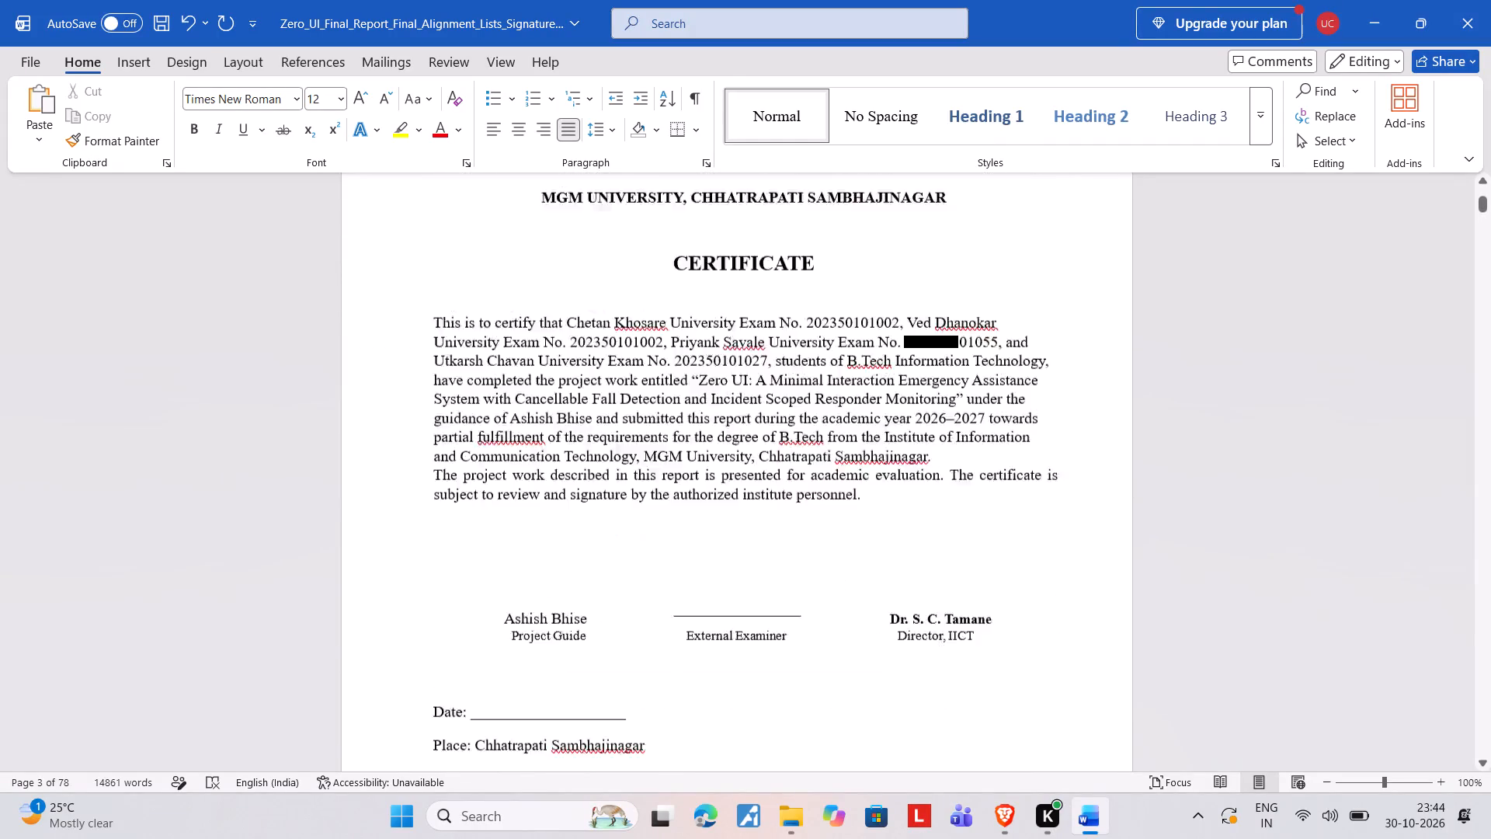
{"action": "scroll", "coordinate": [928, 534], "scroll_direction": "up", "scroll_amount": 5}
{"action": "scroll", "coordinate": [928, 534], "scroll_direction": "down", "scroll_amount": 3}
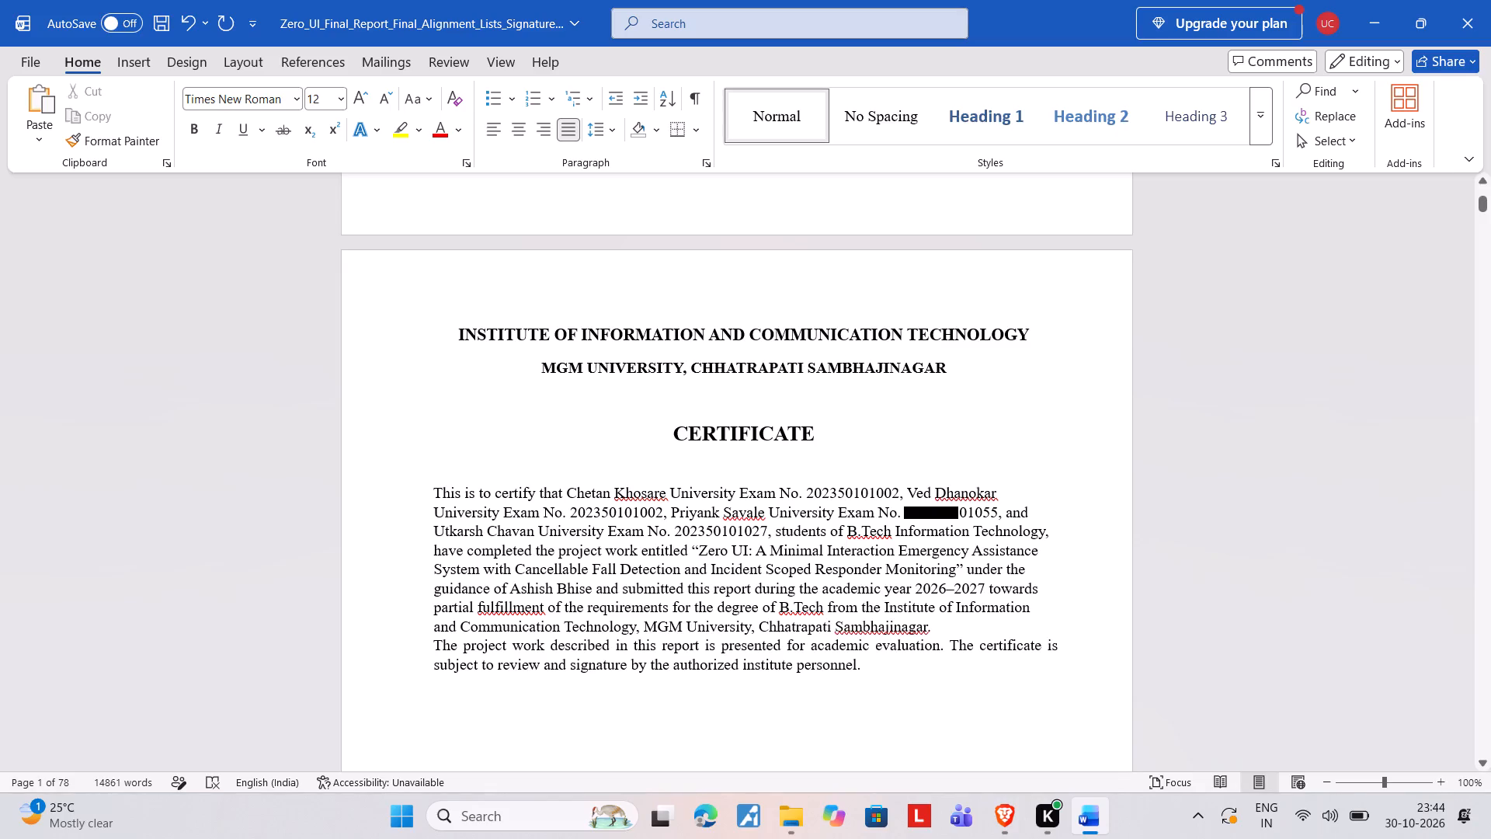
{"action": "left_click_drag", "start_coordinate": [890, 669], "coordinate": [417, 497]}
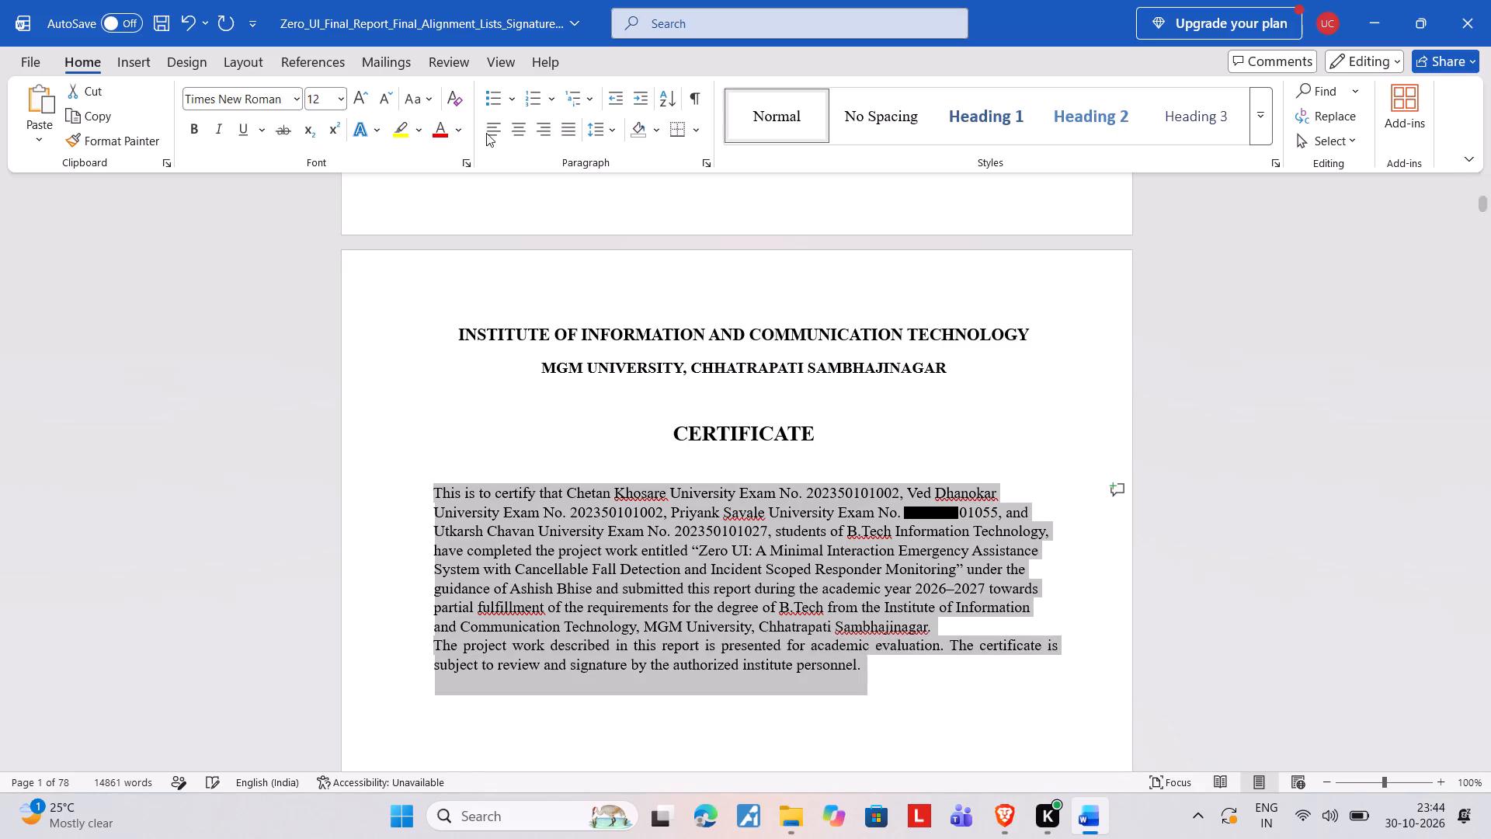
{"action": "left_click", "coordinate": [578, 140]}
{"action": "scroll", "coordinate": [821, 492], "scroll_direction": "up", "scroll_amount": 5}
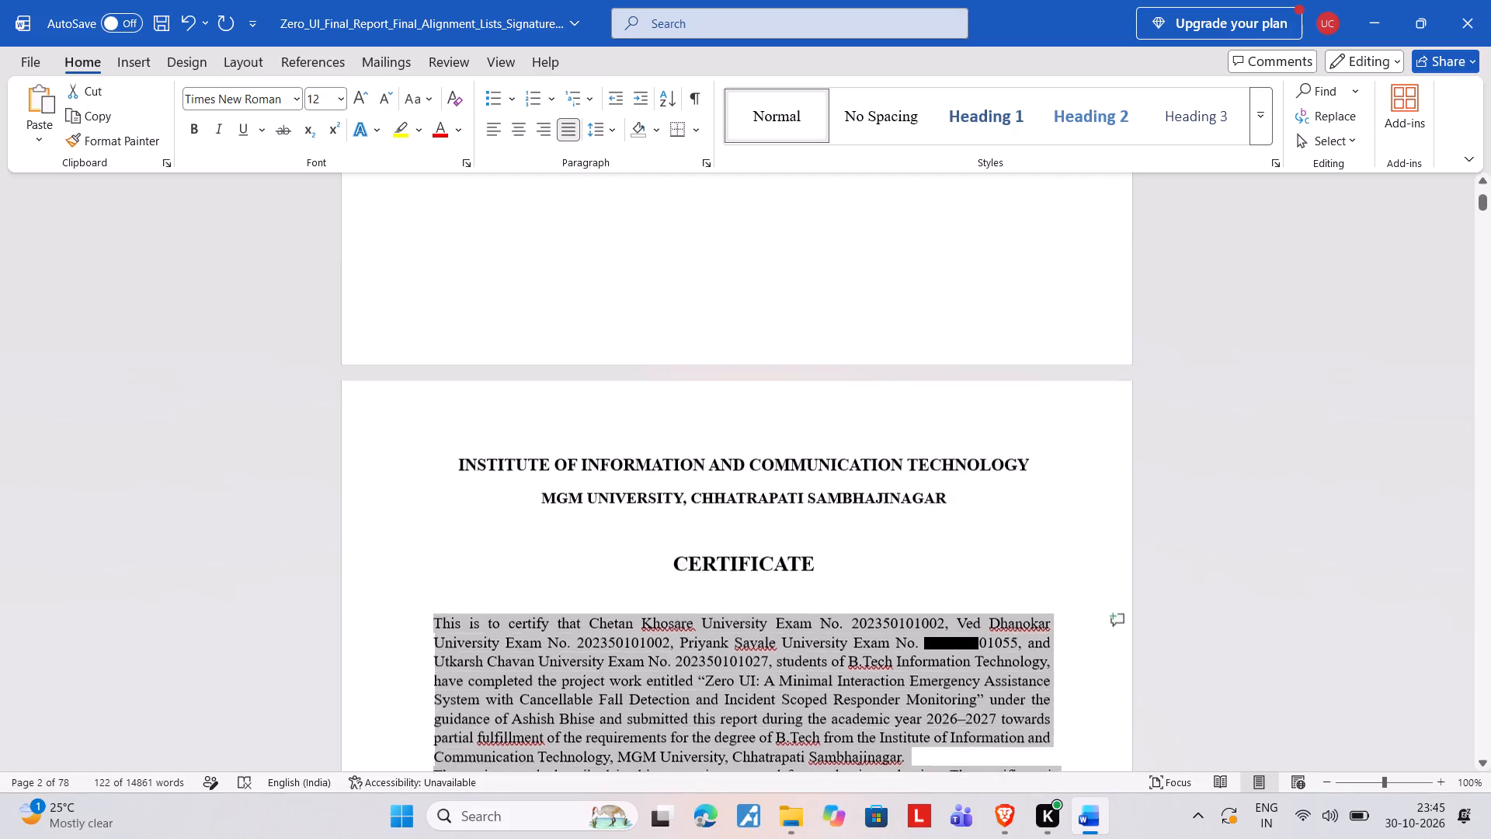
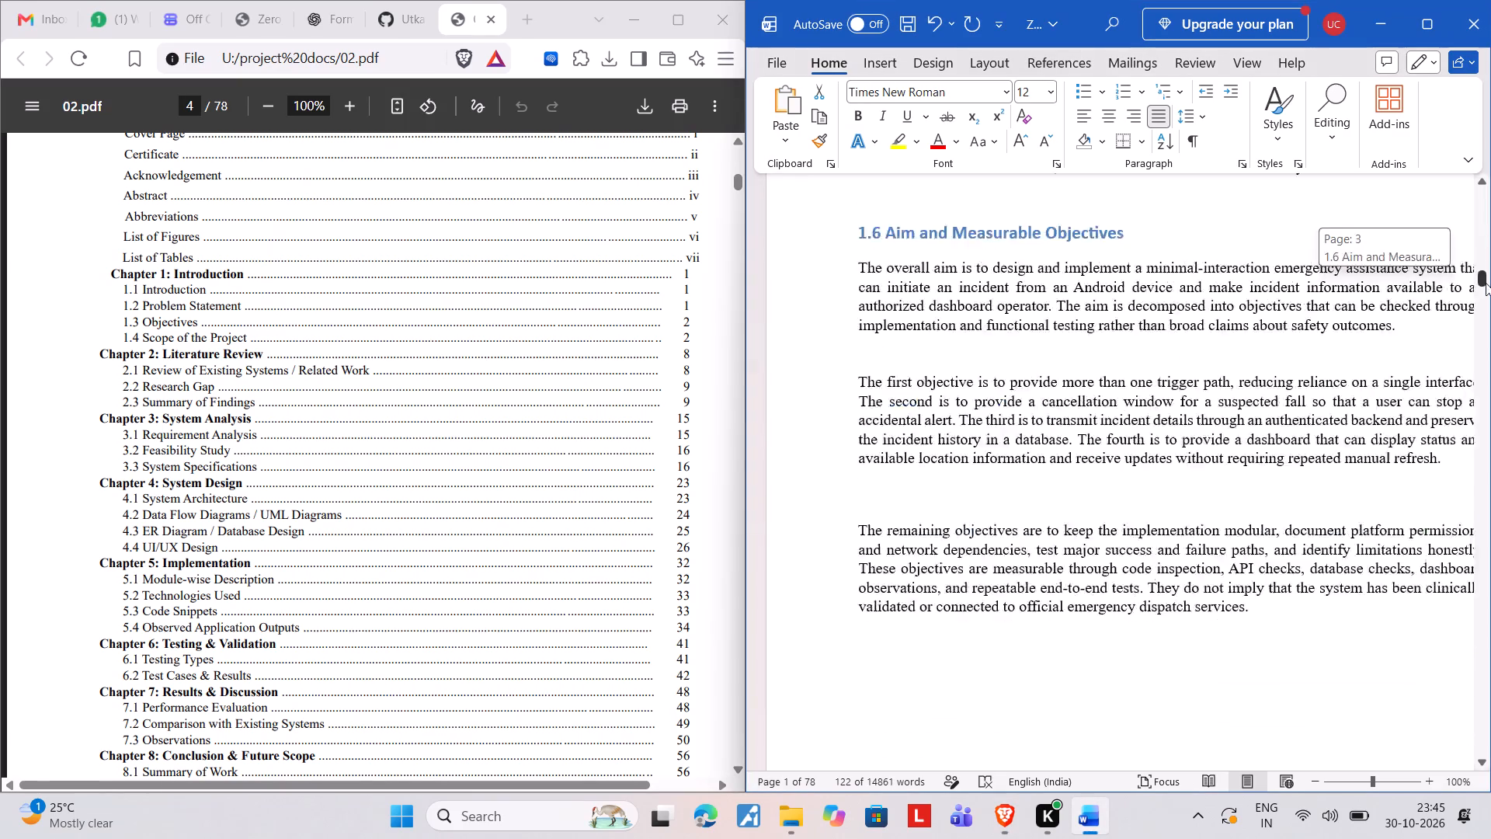
Look through the report's body pages from section 1.6 to the Chapter 5 application screenshots and section 5.5.
{"action": "left_click_drag", "start_coordinate": [1486, 283], "coordinate": [1490, 388]}
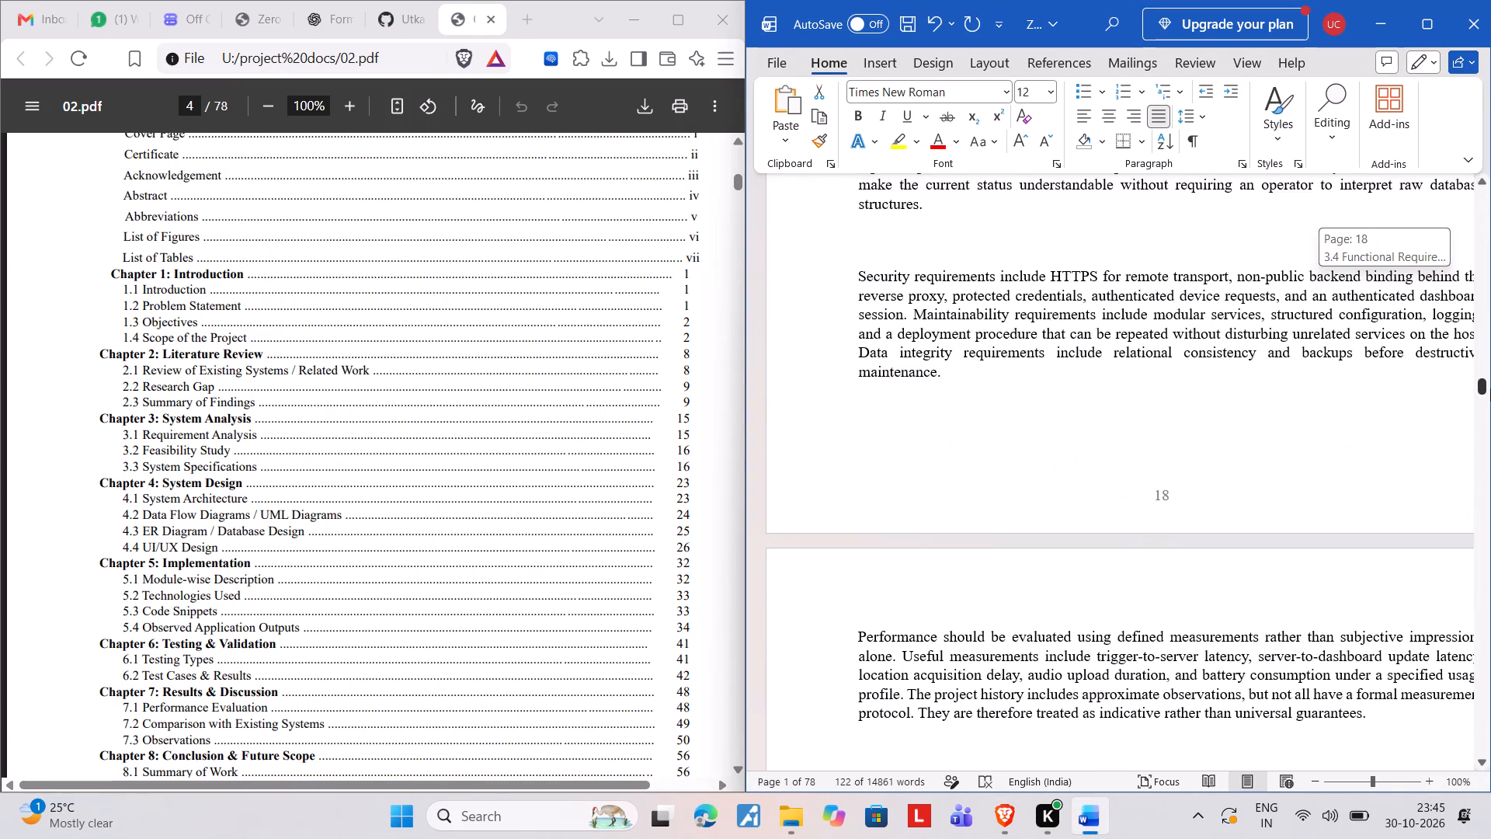
{"action": "left_click_drag", "start_coordinate": [1490, 388], "coordinate": [1490, 458]}
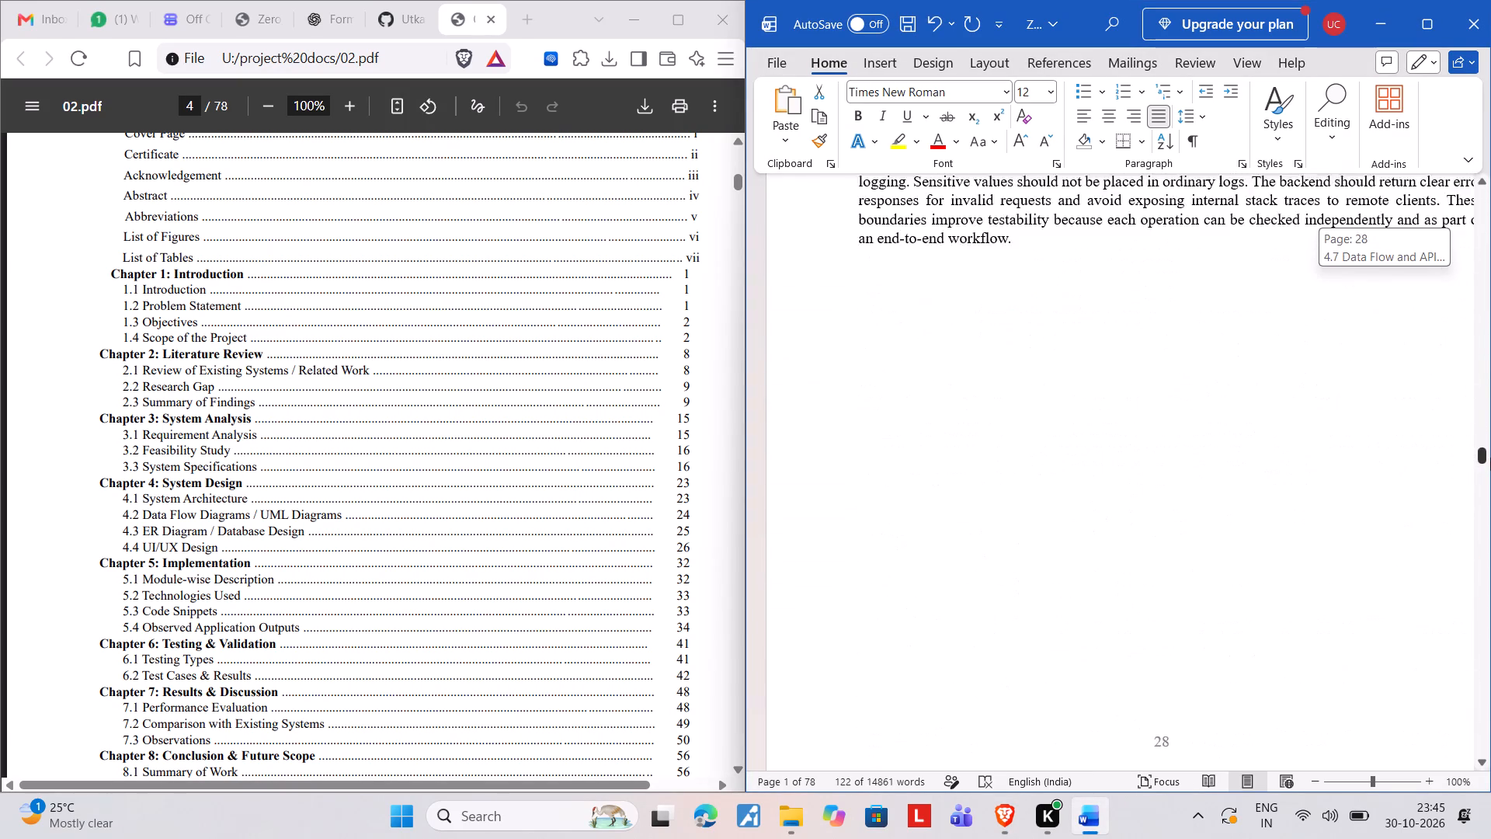
{"action": "left_click_drag", "start_coordinate": [1490, 458], "coordinate": [1490, 481]}
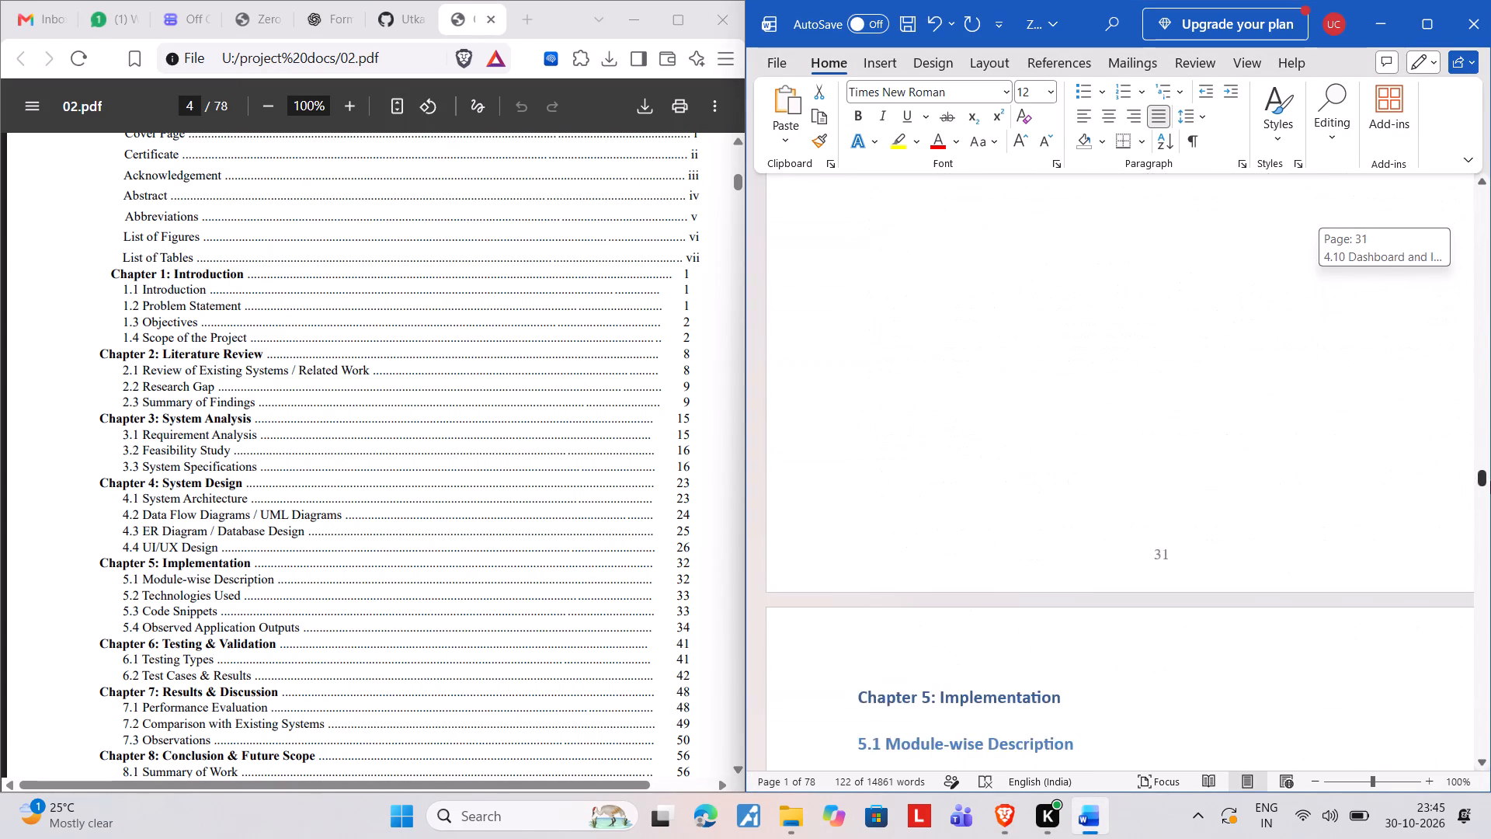
{"action": "left_click_drag", "start_coordinate": [1490, 481], "coordinate": [1490, 499]}
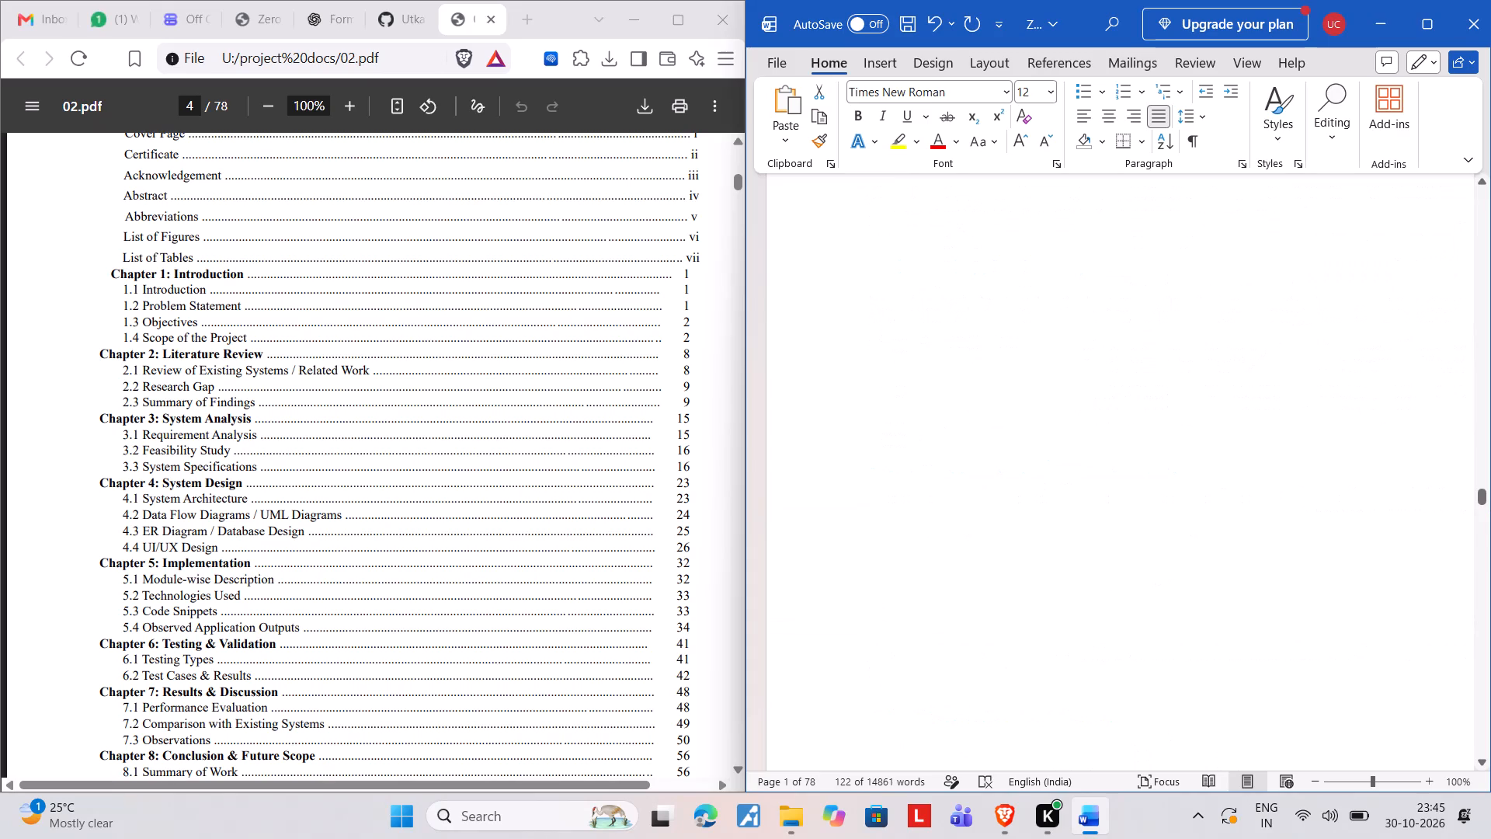
{"action": "scroll", "coordinate": [1141, 472], "scroll_direction": "down", "scroll_amount": 12}
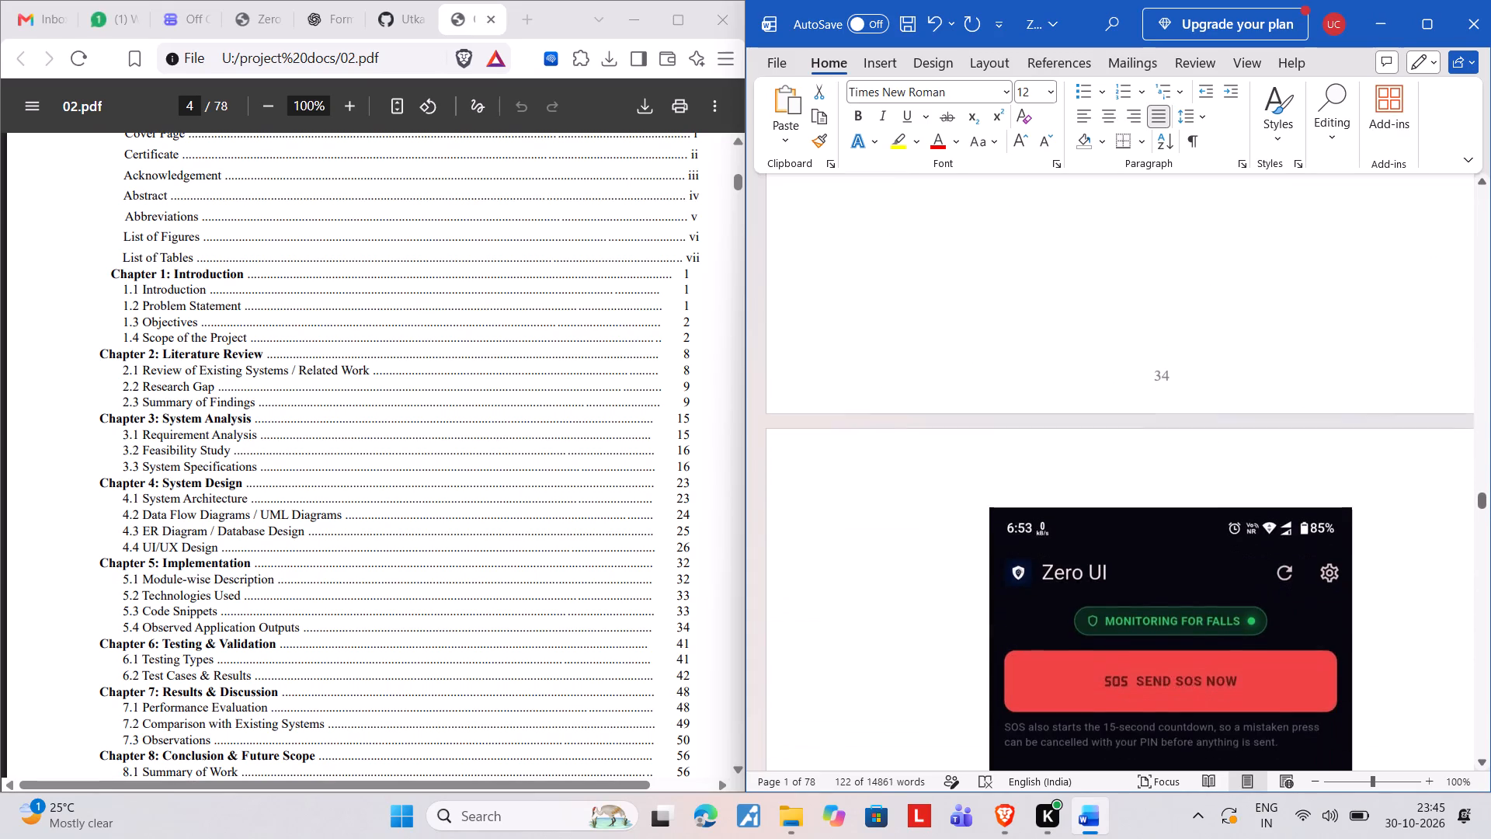
{"action": "scroll", "coordinate": [1090, 459], "scroll_direction": "down", "scroll_amount": 7}
{"action": "scroll", "coordinate": [1090, 459], "scroll_direction": "down", "scroll_amount": 20}
{"action": "scroll", "coordinate": [1090, 459], "scroll_direction": "down", "scroll_amount": 14}
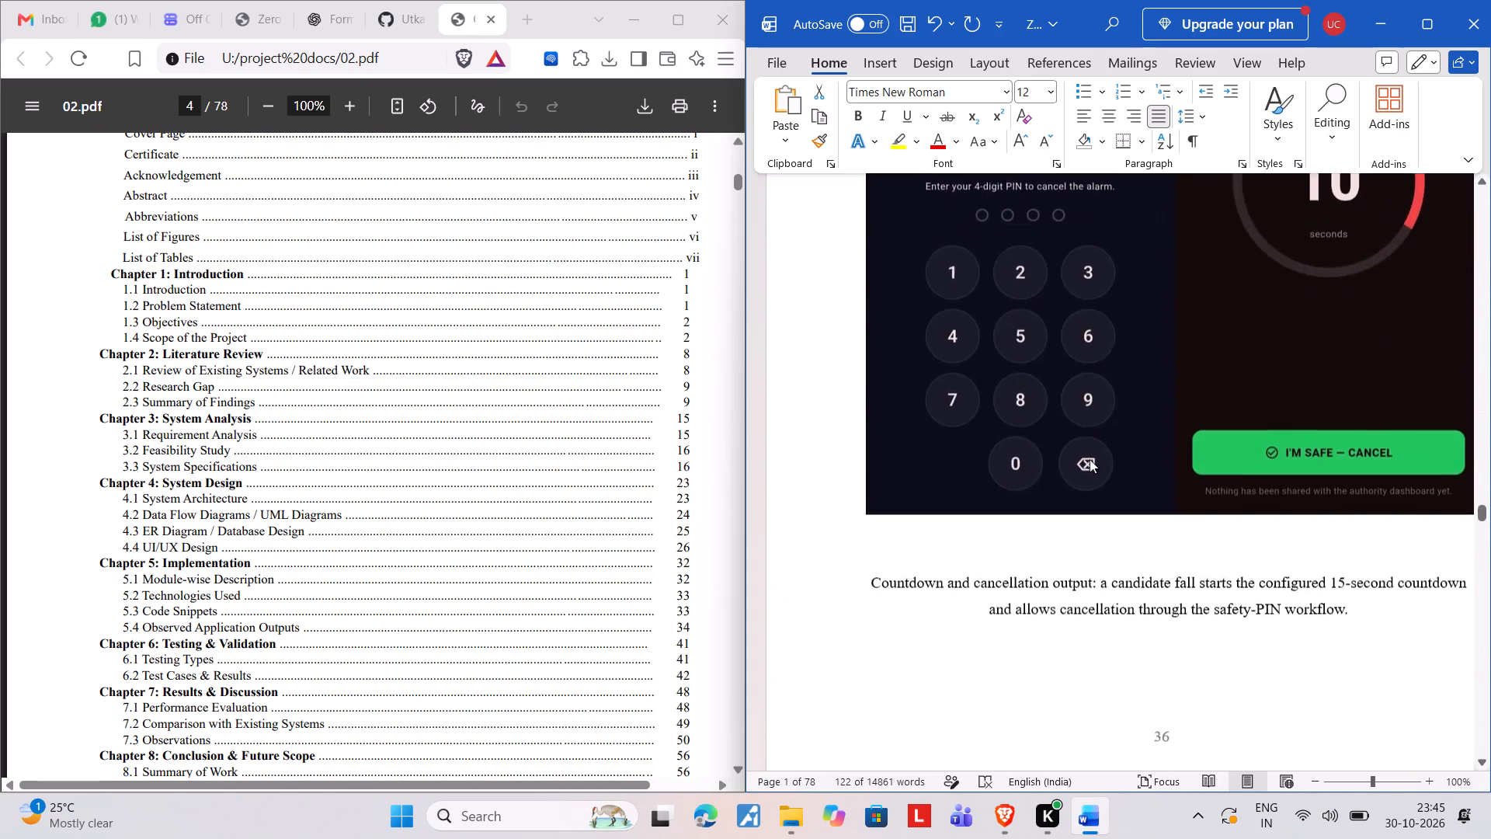
{"action": "scroll", "coordinate": [1090, 459], "scroll_direction": "down", "scroll_amount": 18}
{"action": "scroll", "coordinate": [1090, 459], "scroll_direction": "down", "scroll_amount": 7}
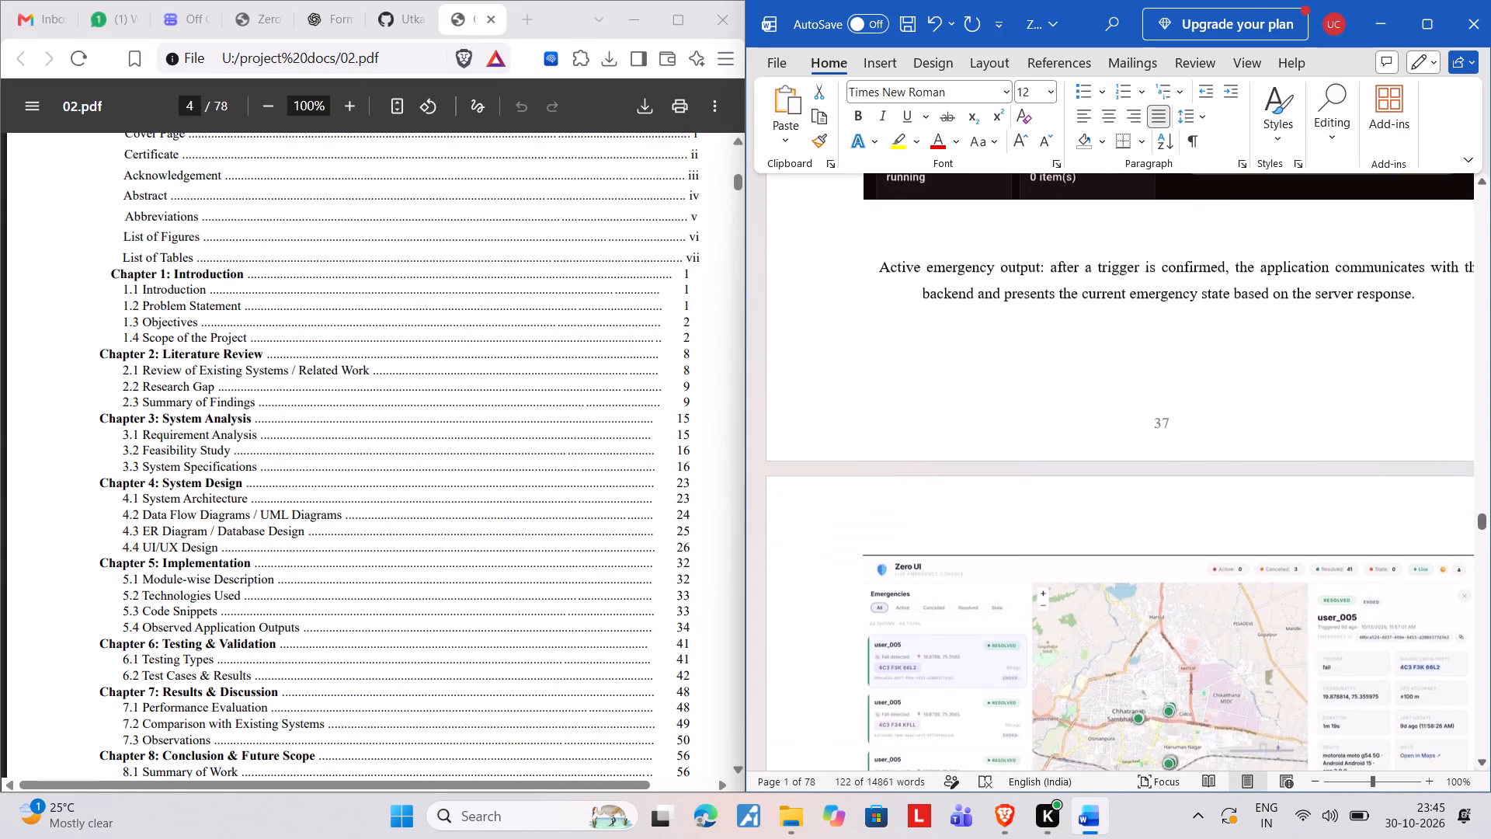
{"action": "scroll", "coordinate": [1090, 459], "scroll_direction": "down", "scroll_amount": 20}
{"action": "scroll", "coordinate": [1090, 459], "scroll_direction": "down", "scroll_amount": 12}
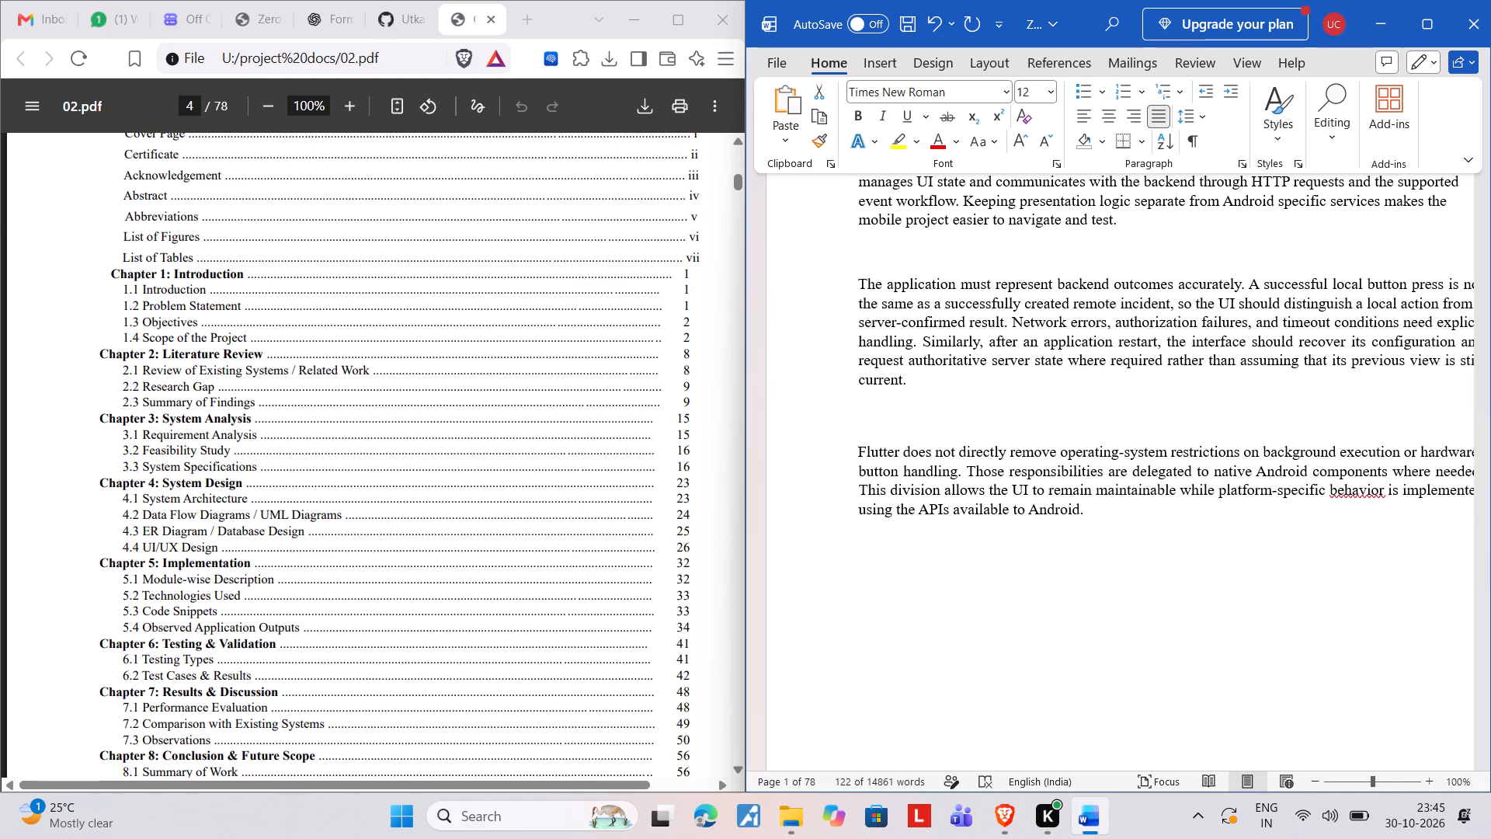
Compare the Chapter 5 entries on the contents page of 02.pdf with the pages where sections 5.1 to 5.6 fall in the report.
{"action": "scroll", "coordinate": [544, 705], "scroll_direction": "down", "scroll_amount": 6}
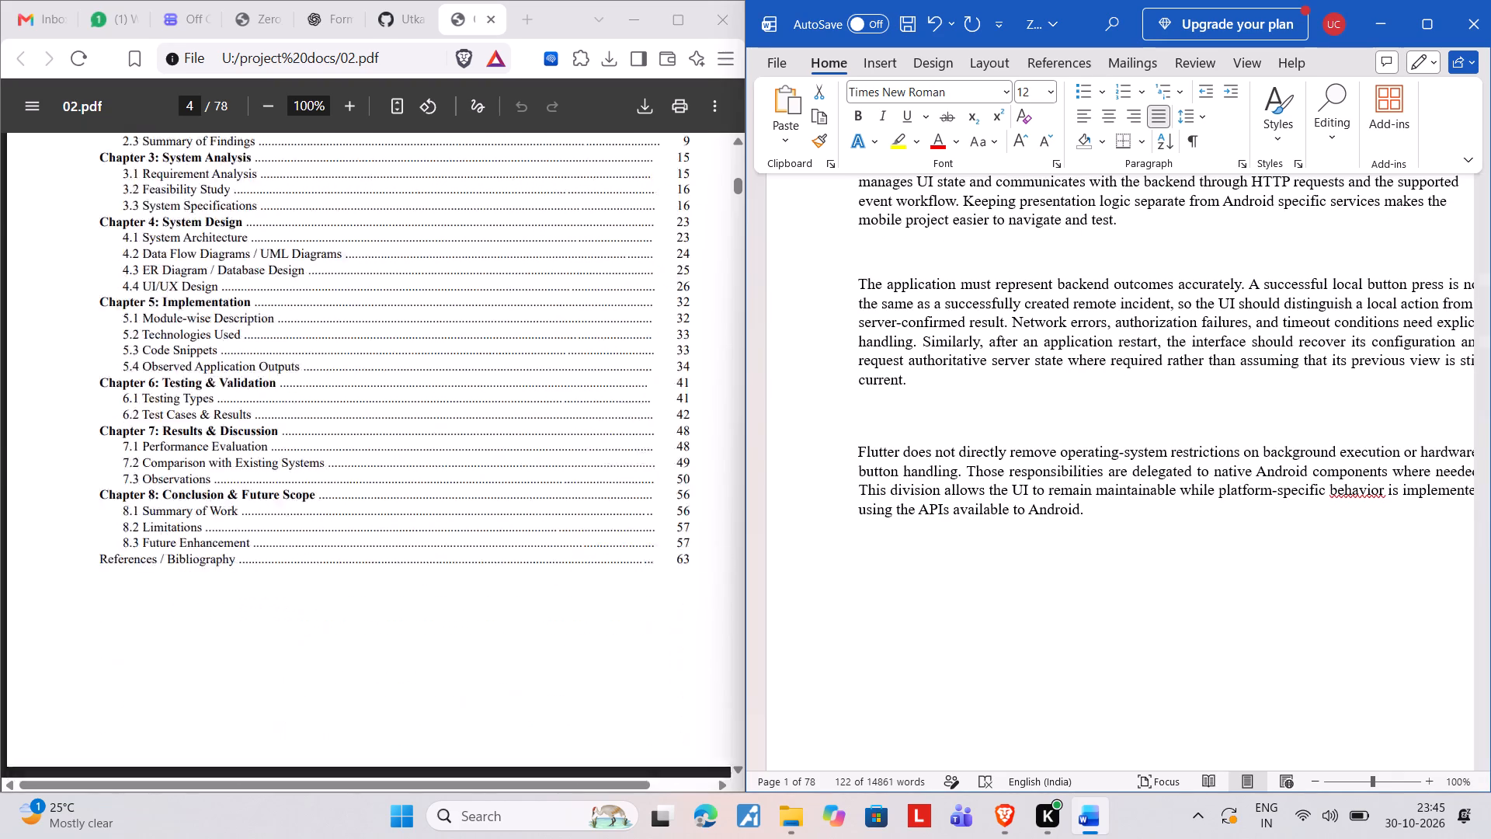
{"action": "scroll", "coordinate": [1023, 659], "scroll_direction": "down", "scroll_amount": 13}
{"action": "scroll", "coordinate": [487, 597], "scroll_direction": "up", "scroll_amount": 10}
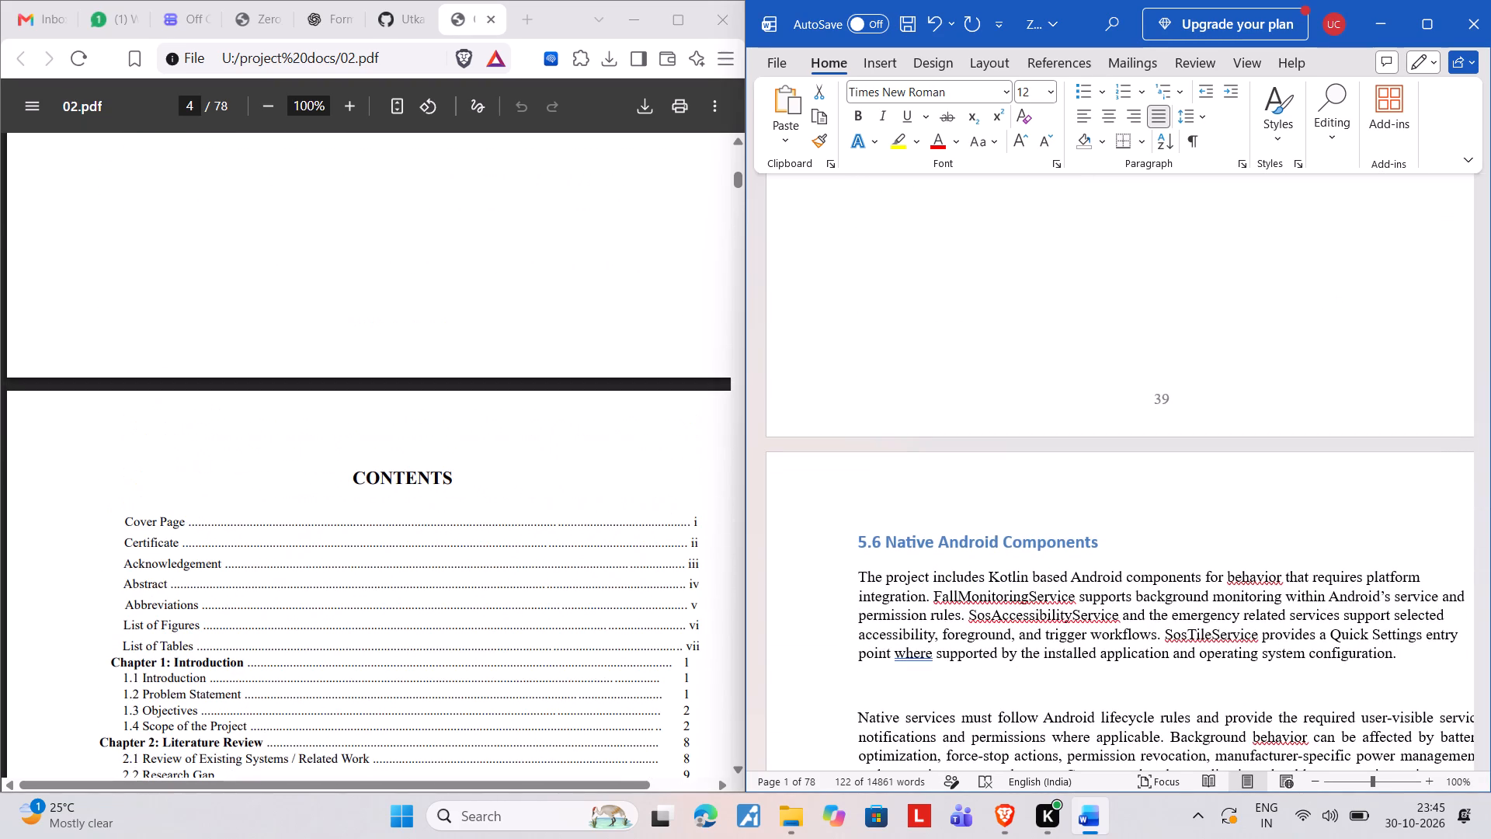
{"action": "scroll", "coordinate": [430, 554], "scroll_direction": "down", "scroll_amount": 6}
{"action": "scroll", "coordinate": [930, 549], "scroll_direction": "up", "scroll_amount": 20}
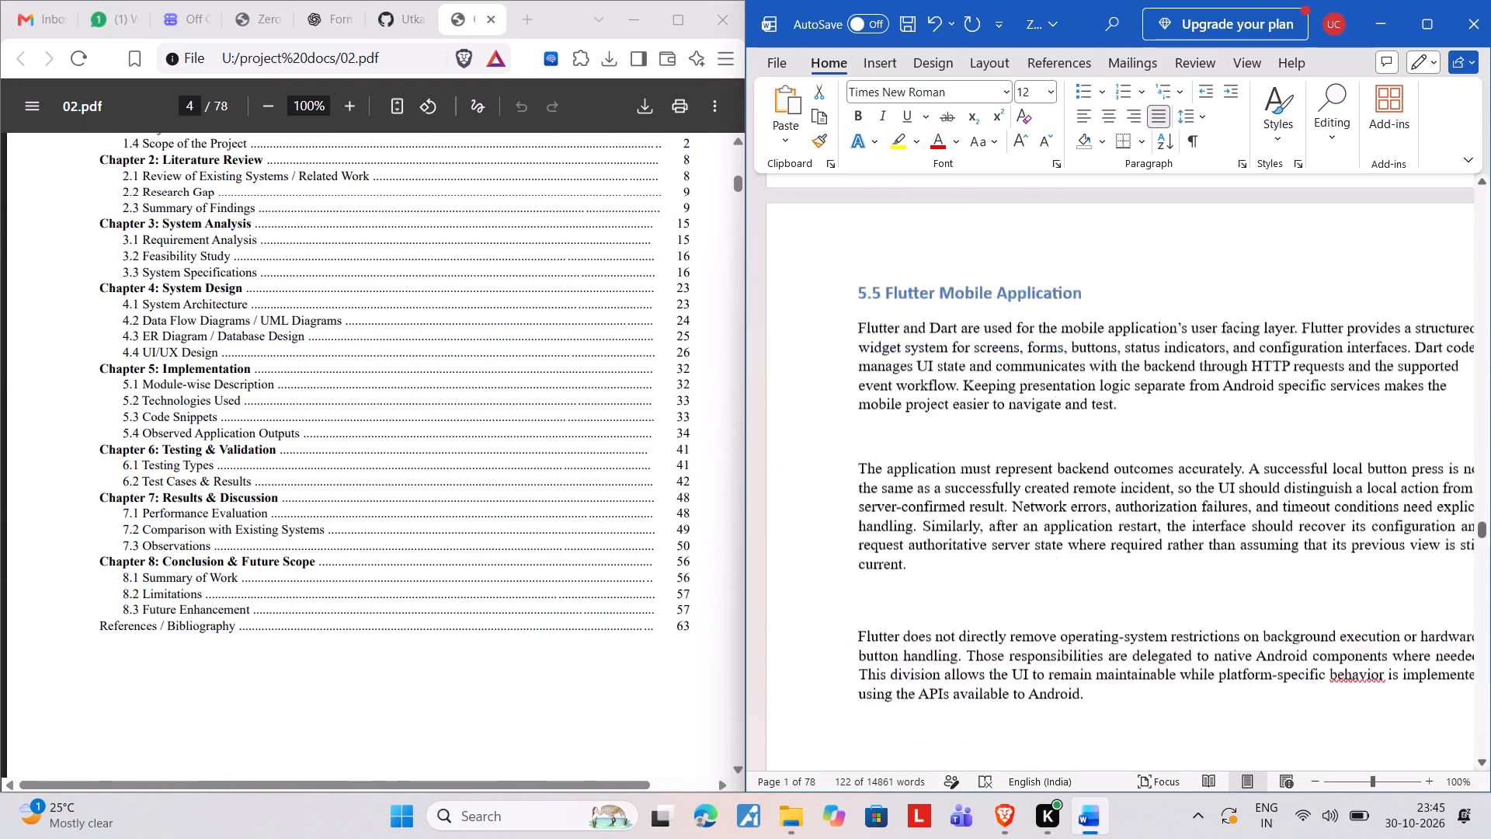
{"action": "scroll", "coordinate": [930, 549], "scroll_direction": "up", "scroll_amount": 20}
{"action": "scroll", "coordinate": [930, 549], "scroll_direction": "up", "scroll_amount": 20}
{"action": "scroll", "coordinate": [930, 549], "scroll_direction": "up", "scroll_amount": 9}
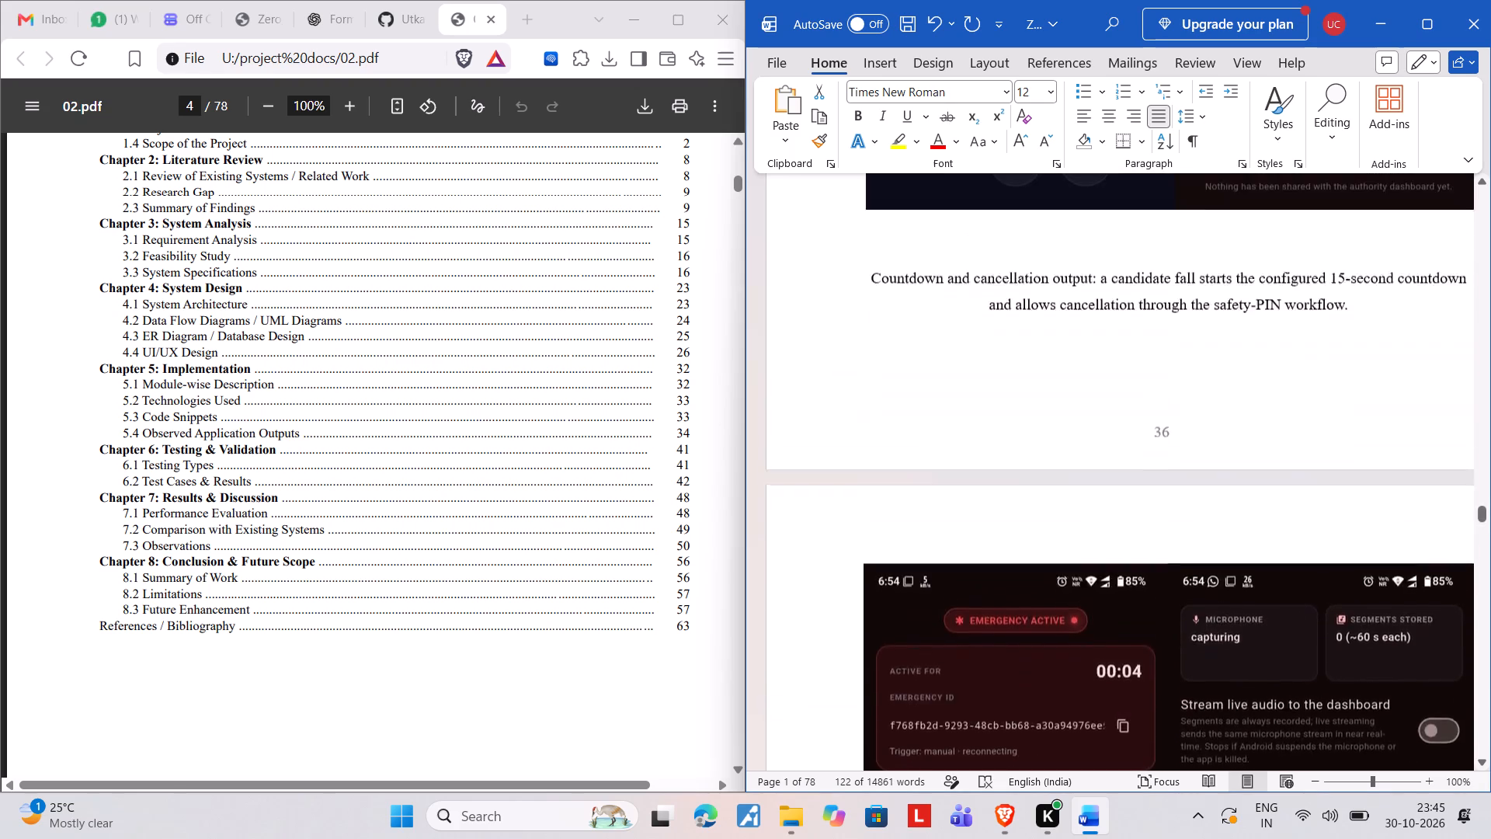
{"action": "scroll", "coordinate": [930, 549], "scroll_direction": "up", "scroll_amount": 20}
{"action": "scroll", "coordinate": [930, 549], "scroll_direction": "up", "scroll_amount": 20}
{"action": "scroll", "coordinate": [930, 549], "scroll_direction": "up", "scroll_amount": 9}
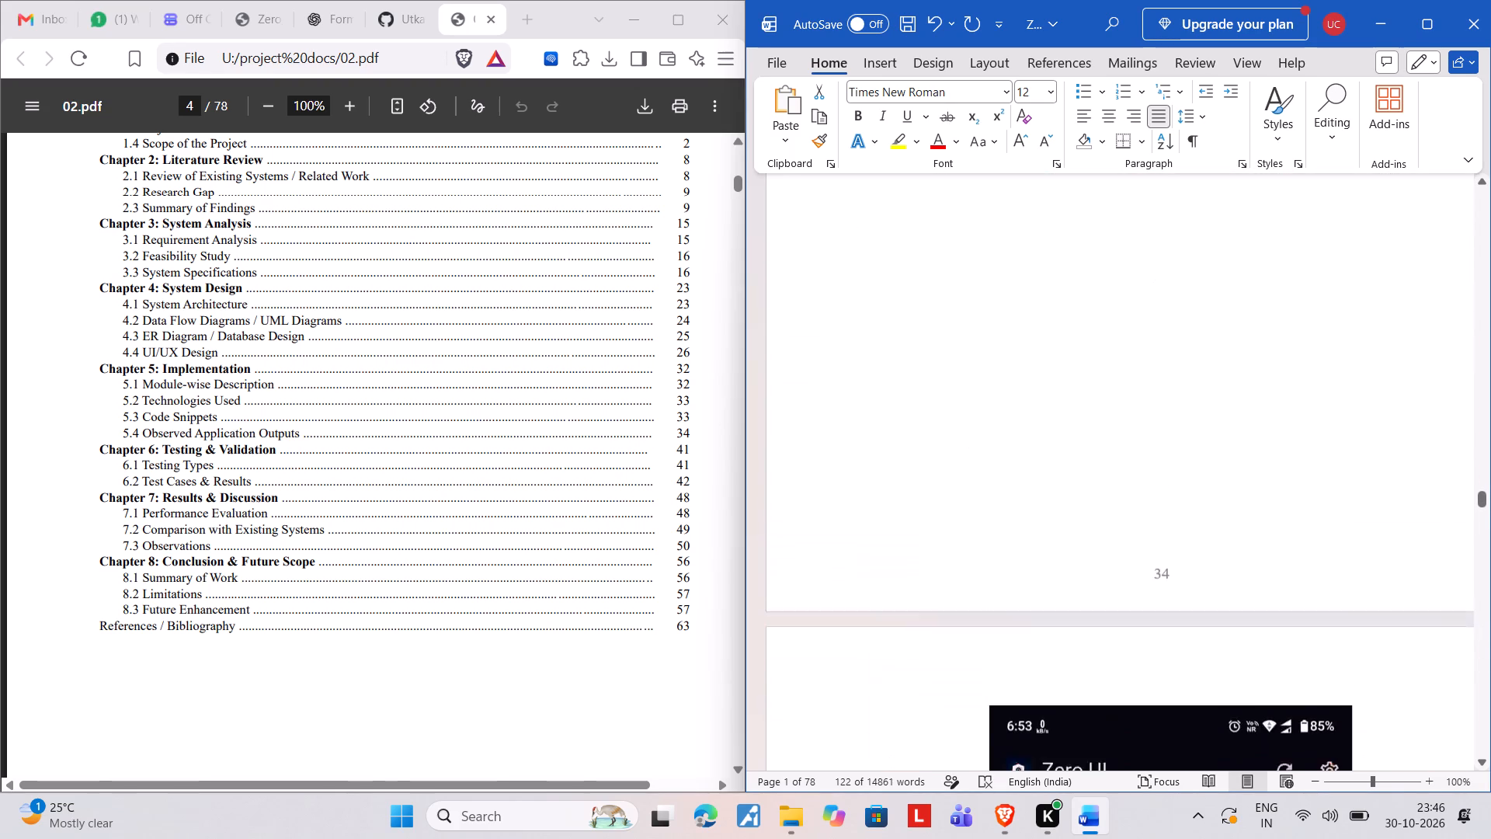
{"action": "scroll", "coordinate": [930, 549], "scroll_direction": "up", "scroll_amount": 20}
{"action": "scroll", "coordinate": [930, 549], "scroll_direction": "up", "scroll_amount": 3}
{"action": "scroll", "coordinate": [930, 549], "scroll_direction": "down", "scroll_amount": 5}
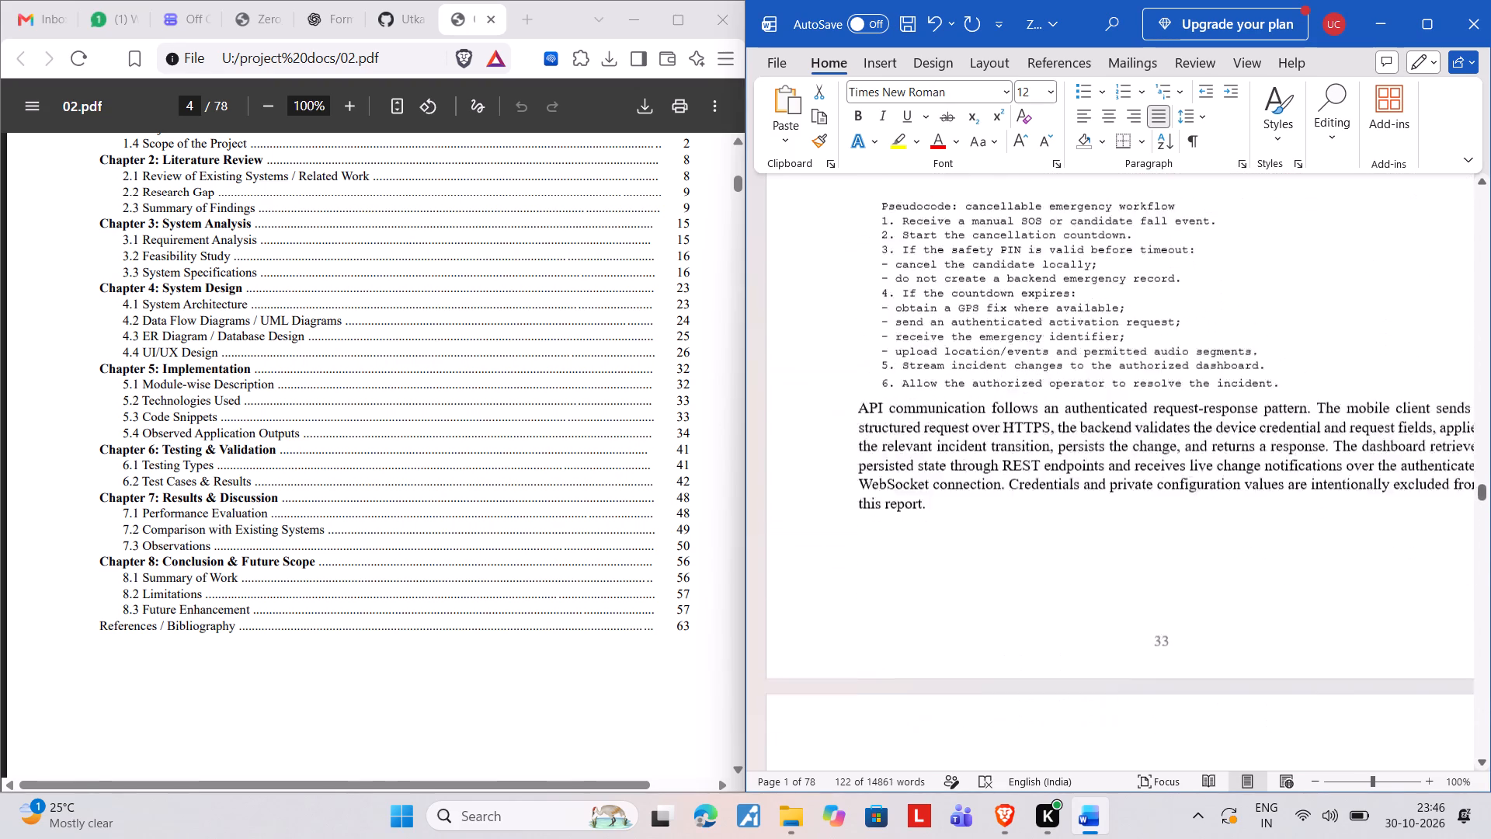
{"action": "scroll", "coordinate": [930, 549], "scroll_direction": "down", "scroll_amount": 2}
{"action": "scroll", "coordinate": [930, 549], "scroll_direction": "up", "scroll_amount": 20}
{"action": "scroll", "coordinate": [930, 549], "scroll_direction": "up", "scroll_amount": 17}
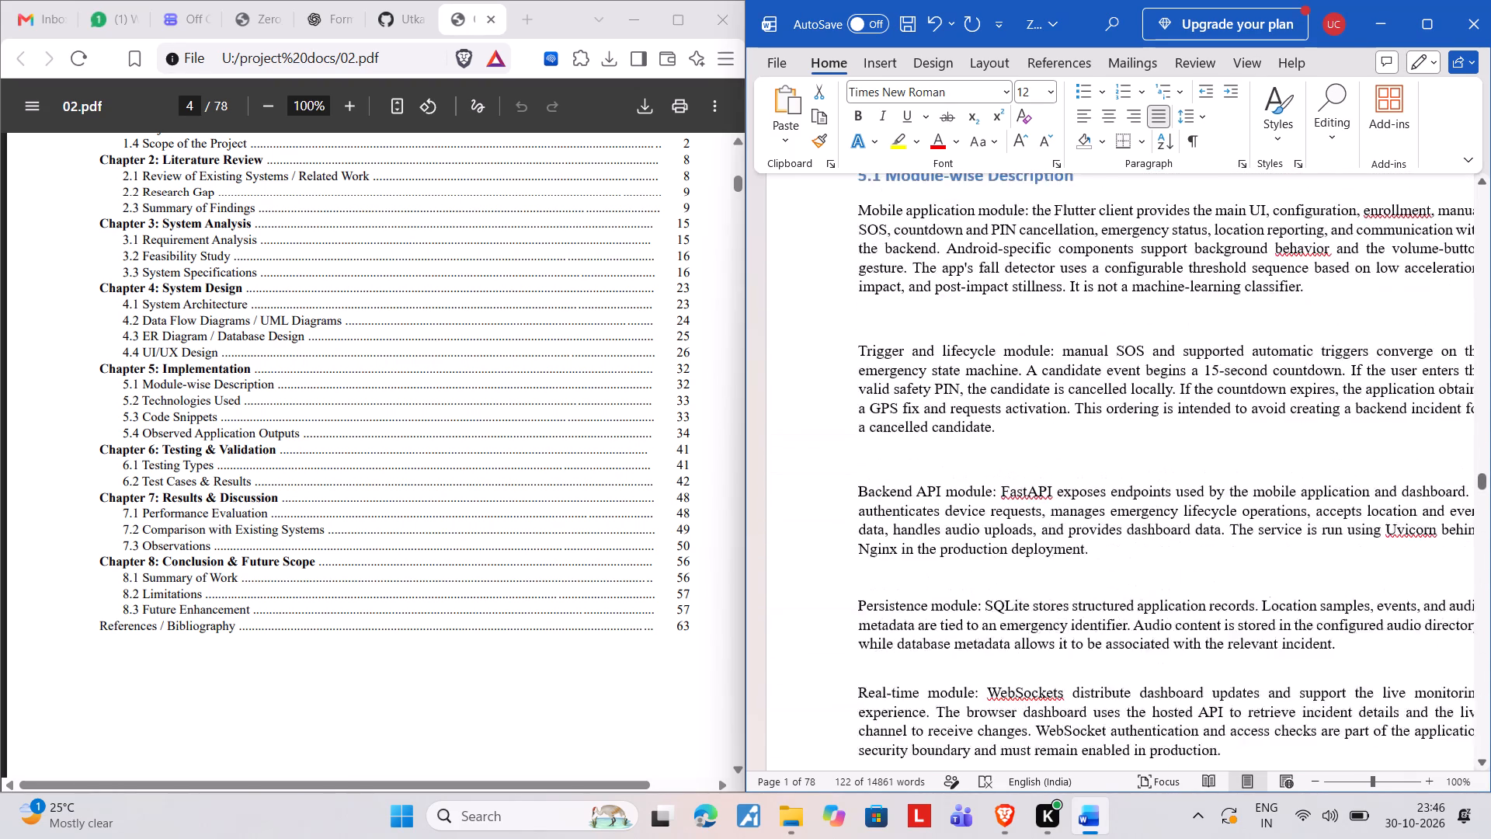
{"action": "scroll", "coordinate": [930, 549], "scroll_direction": "up", "scroll_amount": 8}
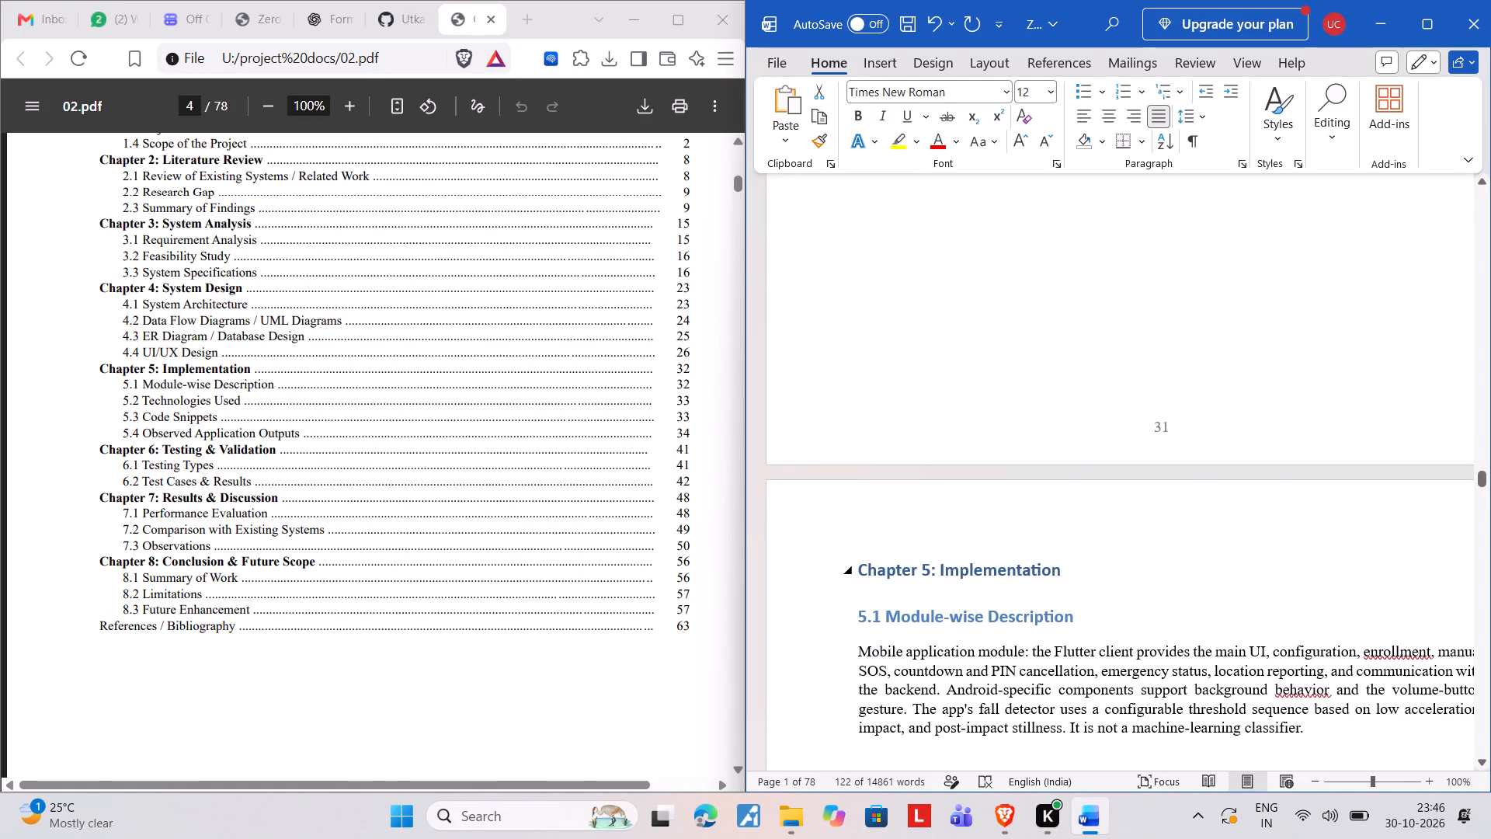
{"action": "scroll", "coordinate": [1111, 555], "scroll_direction": "down", "scroll_amount": 4}
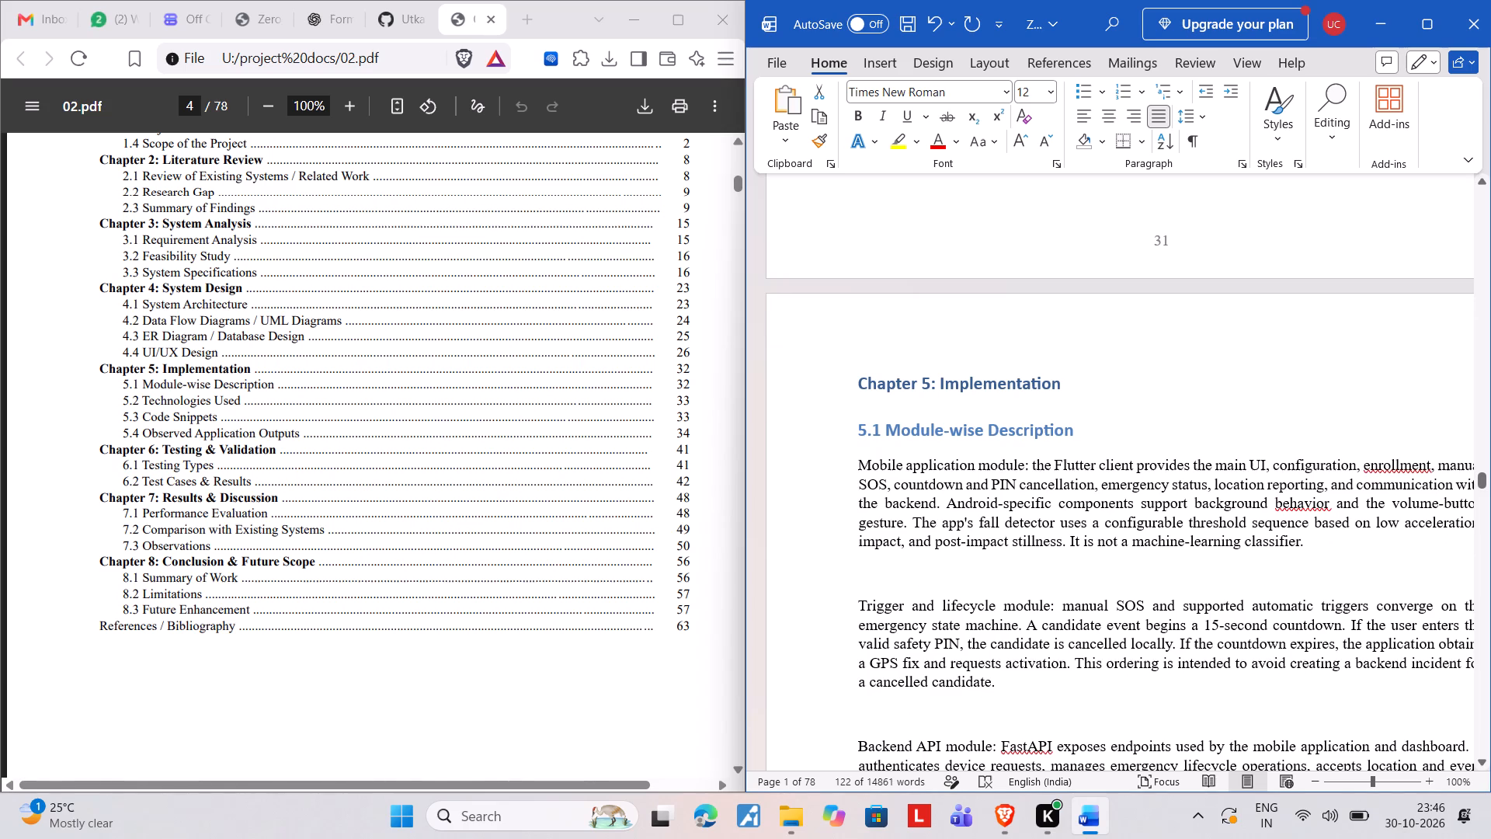
{"action": "scroll", "coordinate": [1374, 608], "scroll_direction": "down", "scroll_amount": 8}
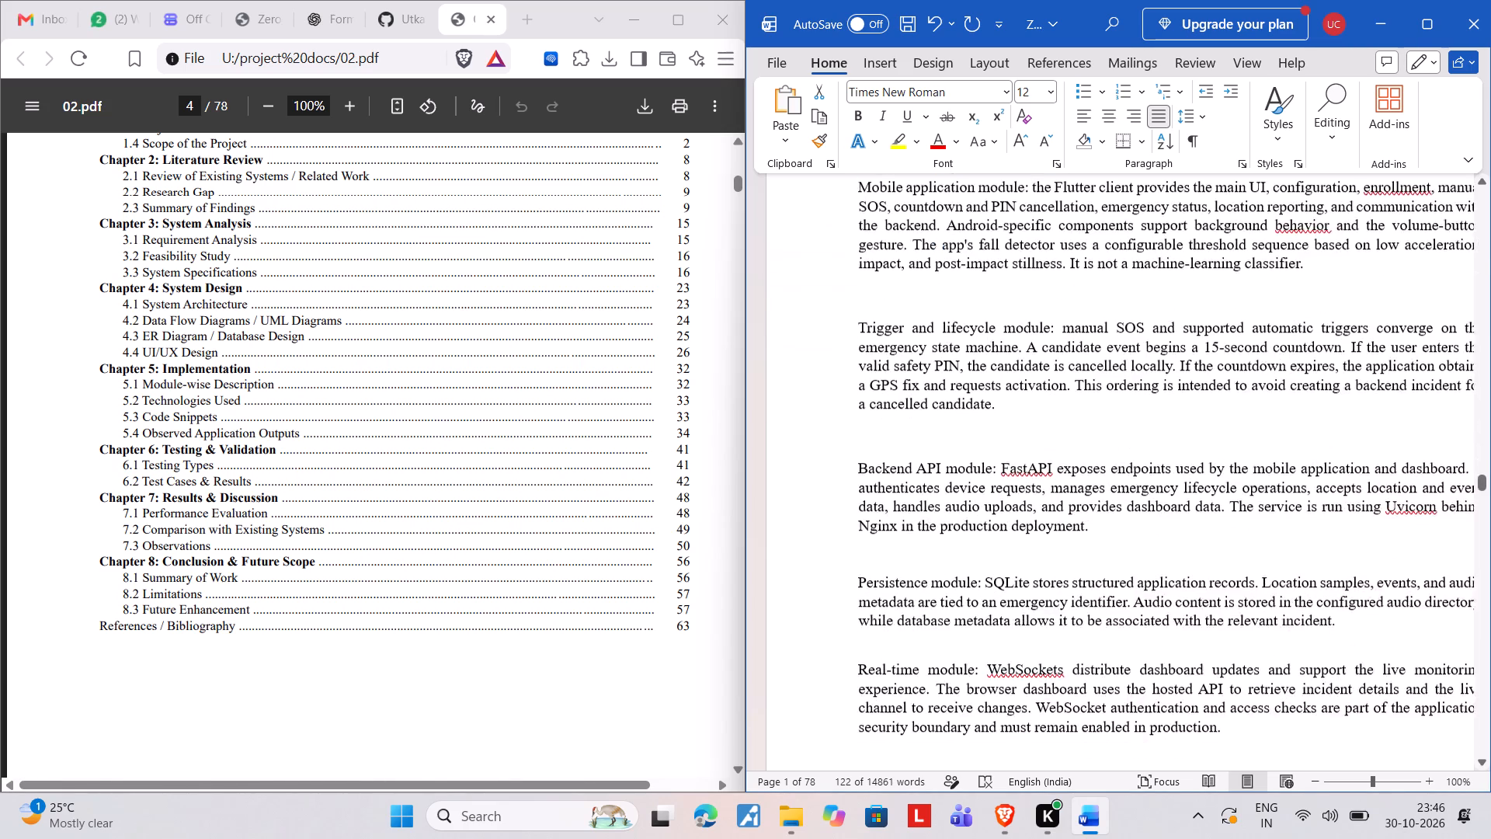
{"action": "scroll", "coordinate": [1374, 608], "scroll_direction": "down", "scroll_amount": 14}
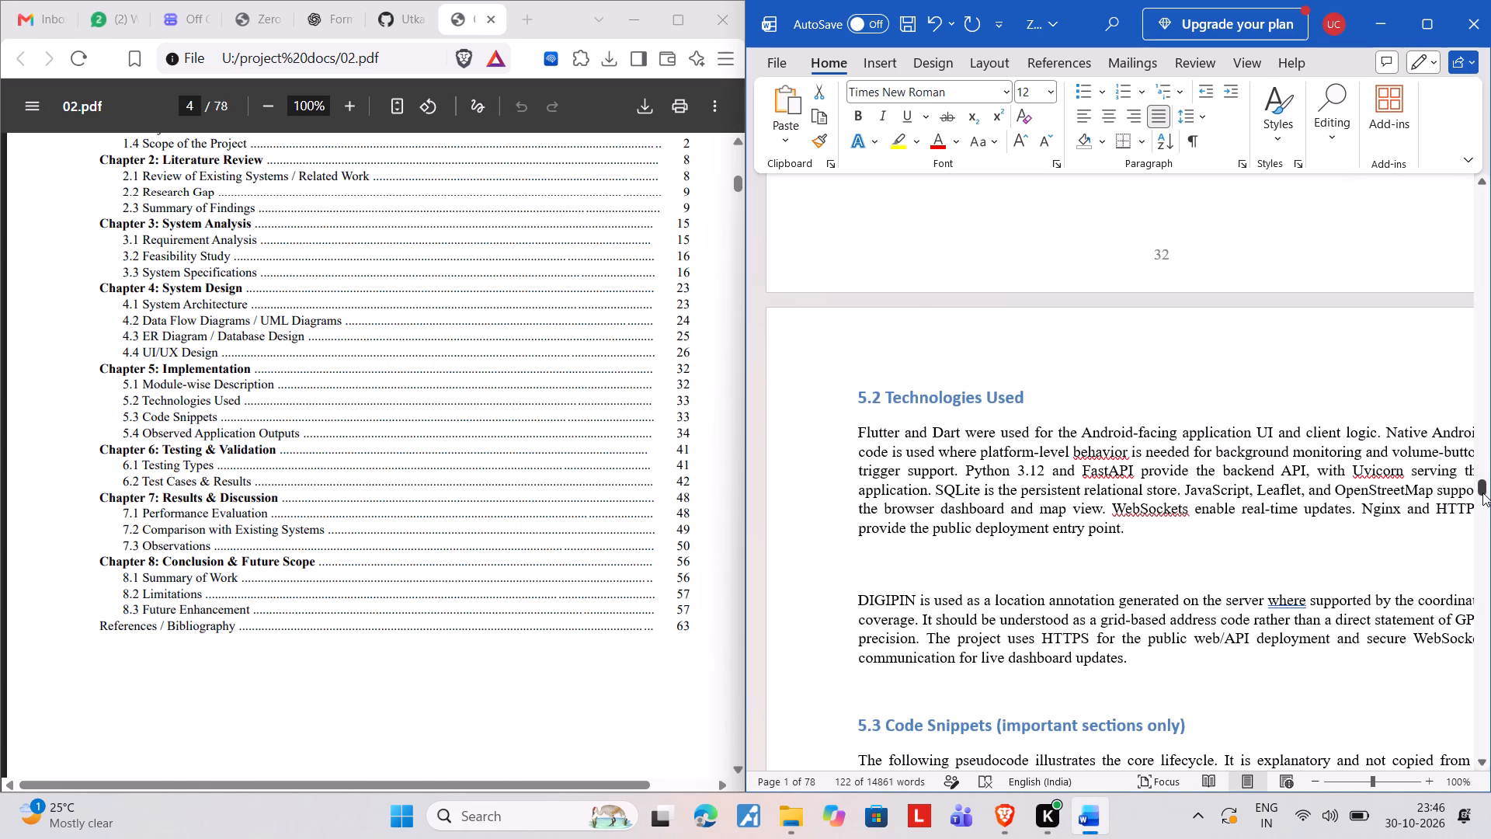
Check the Chapter 6 entries on the contents page of 02.pdf against the report pages around sections 5.11, 6.1 and 6.2.
{"action": "left_click_drag", "start_coordinate": [1482, 493], "coordinate": [1486, 512]}
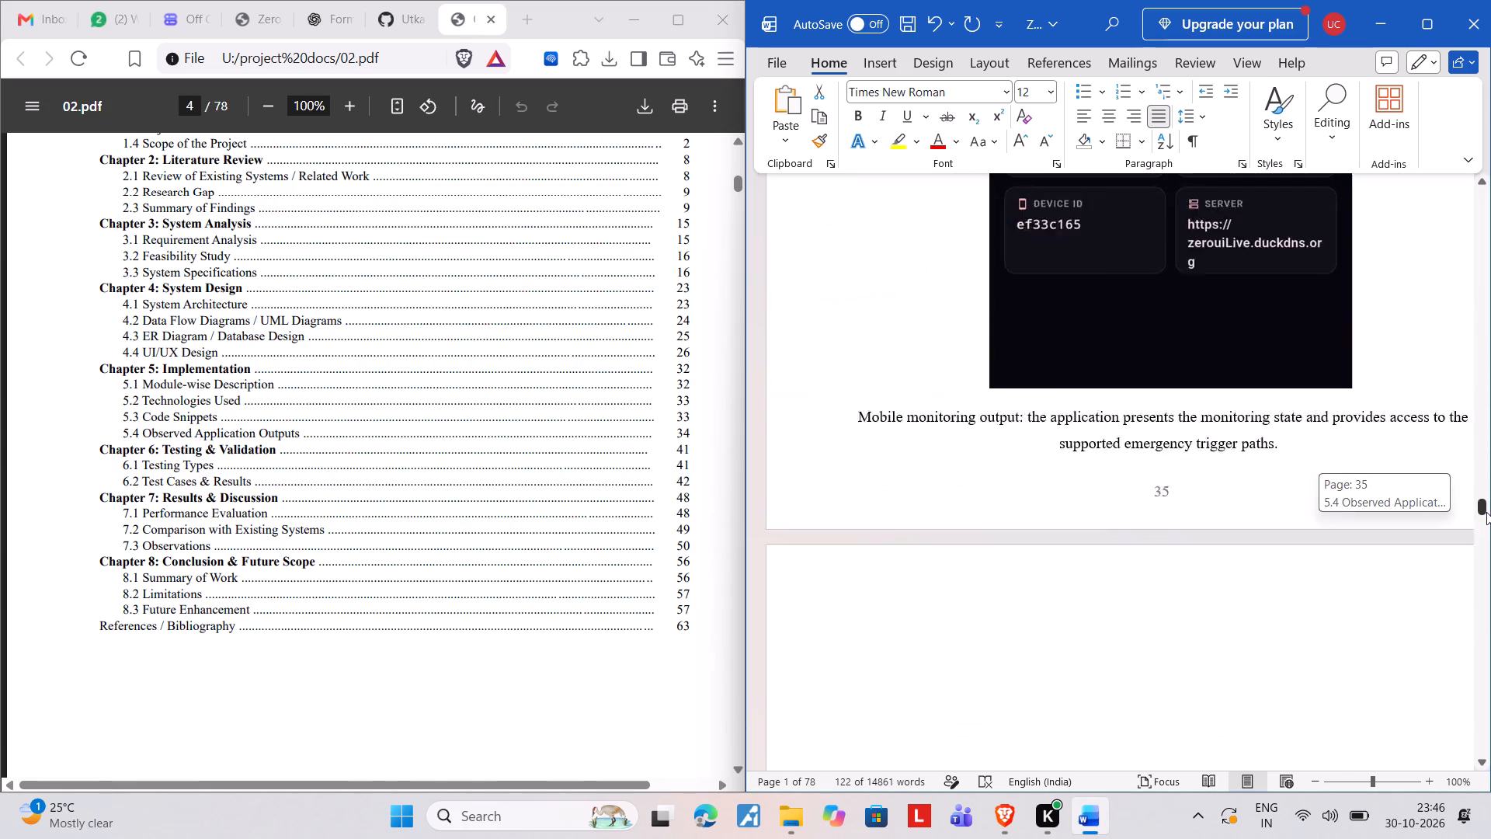
{"action": "left_click_drag", "start_coordinate": [1486, 512], "coordinate": [1485, 563]}
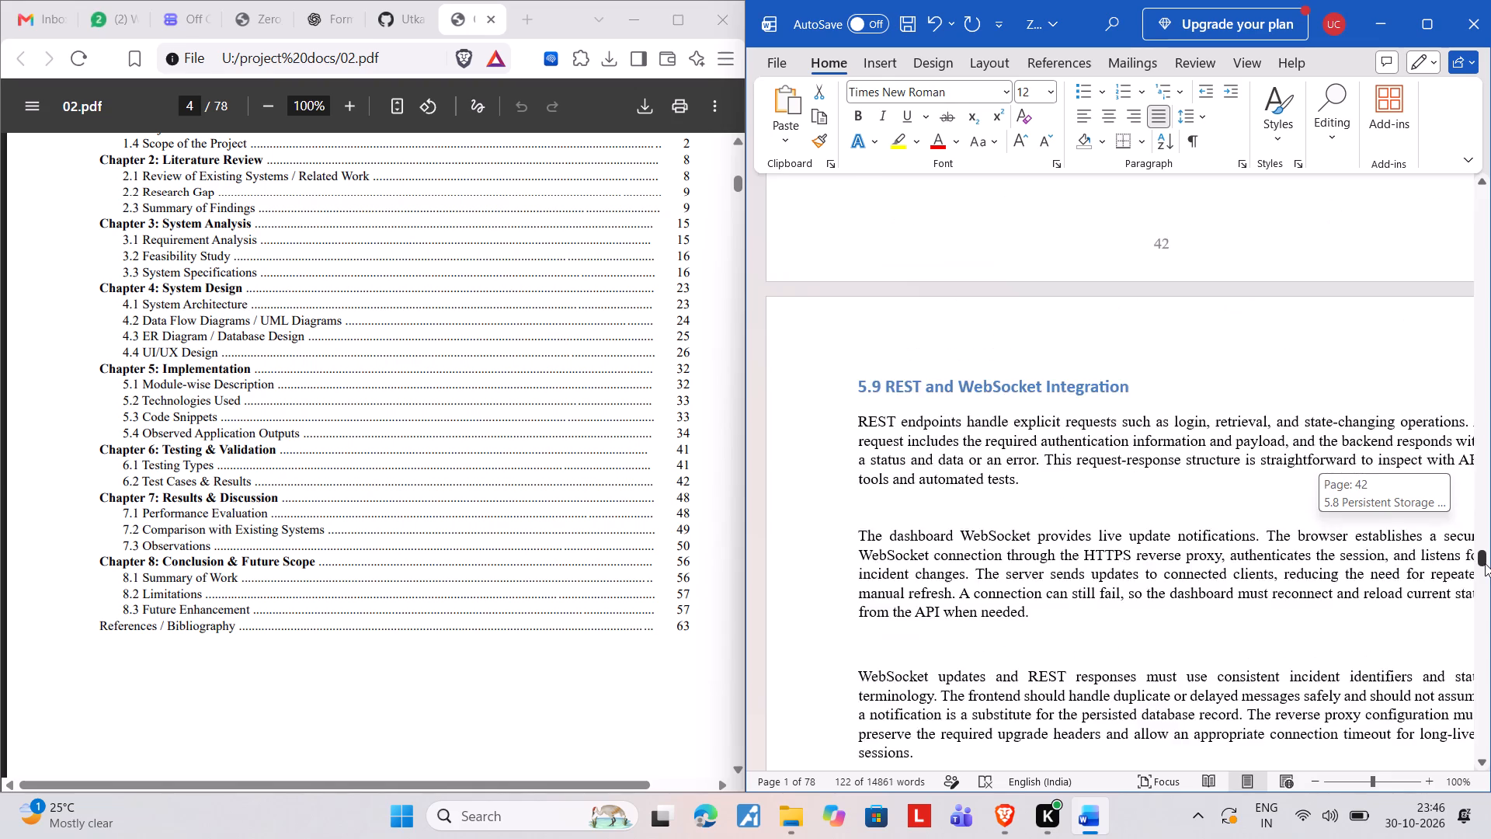
{"action": "left_click_drag", "start_coordinate": [1485, 563], "coordinate": [1486, 583]}
{"action": "scroll", "coordinate": [1180, 584], "scroll_direction": "down", "scroll_amount": 2}
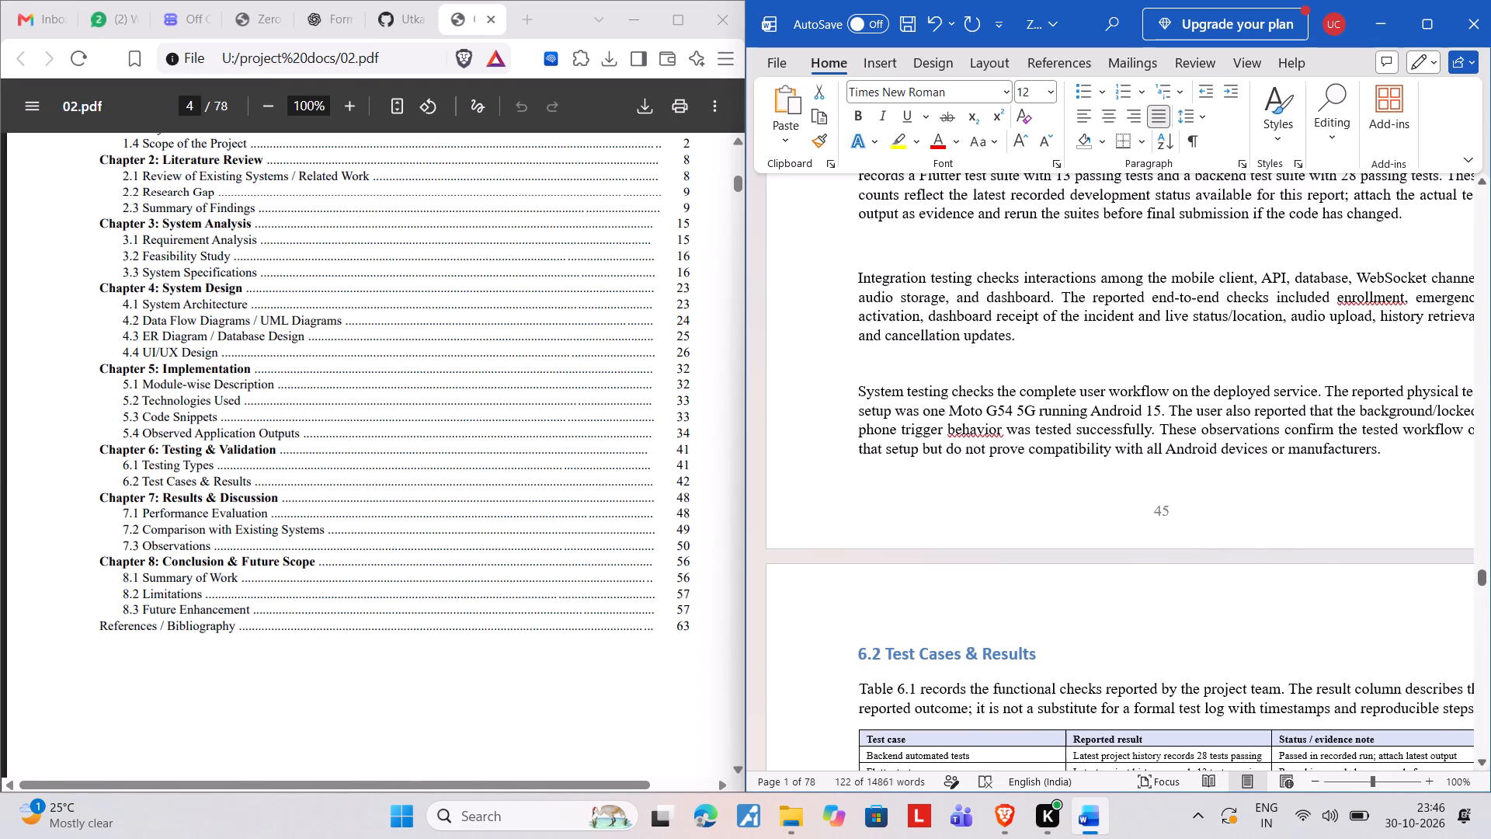
{"action": "scroll", "coordinate": [1180, 584], "scroll_direction": "down", "scroll_amount": 4}
{"action": "scroll", "coordinate": [1180, 584], "scroll_direction": "up", "scroll_amount": 19}
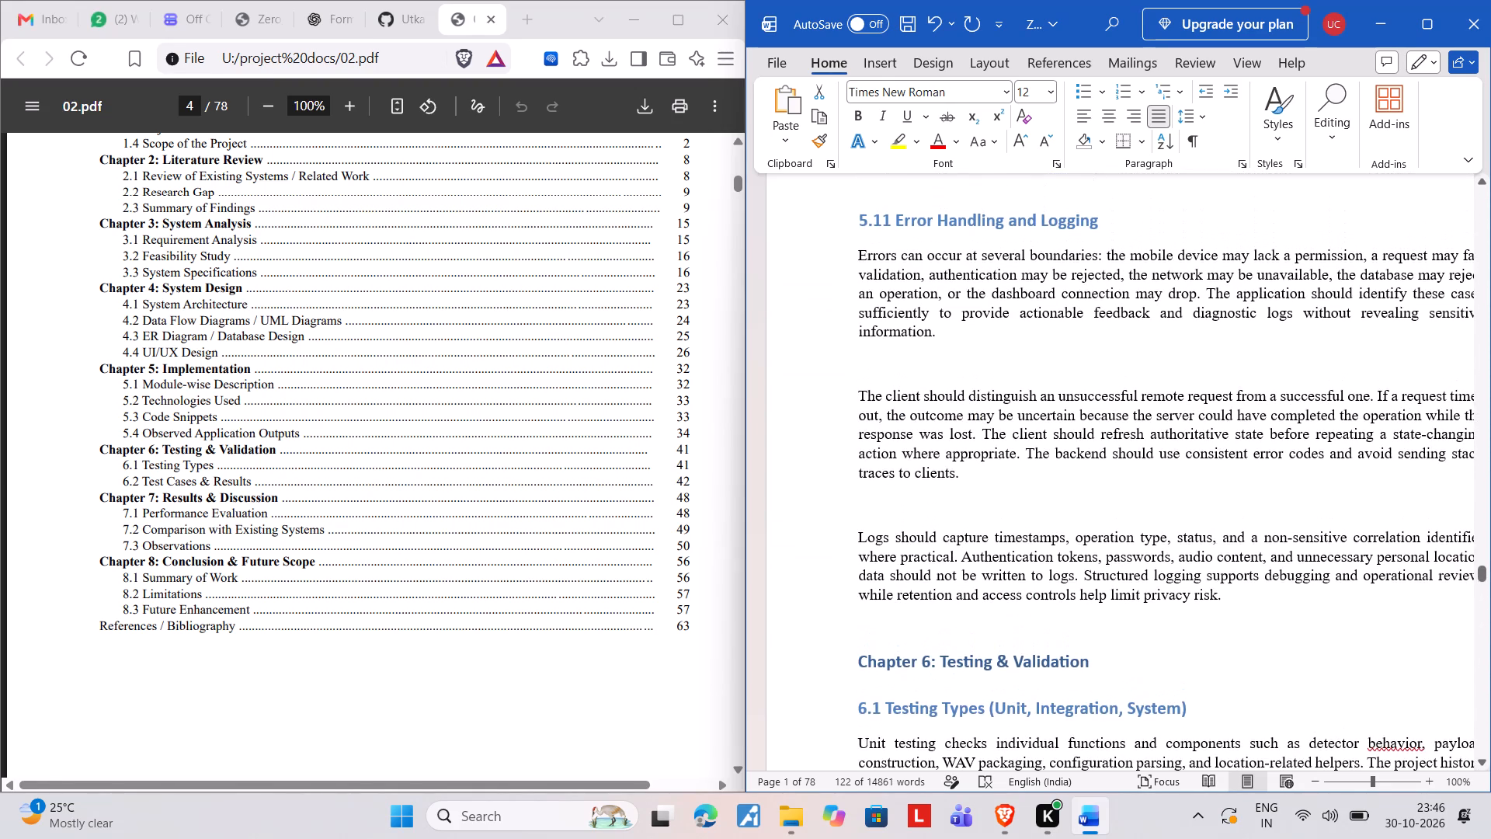
{"action": "scroll", "coordinate": [895, 628], "scroll_direction": "down", "scroll_amount": 6}
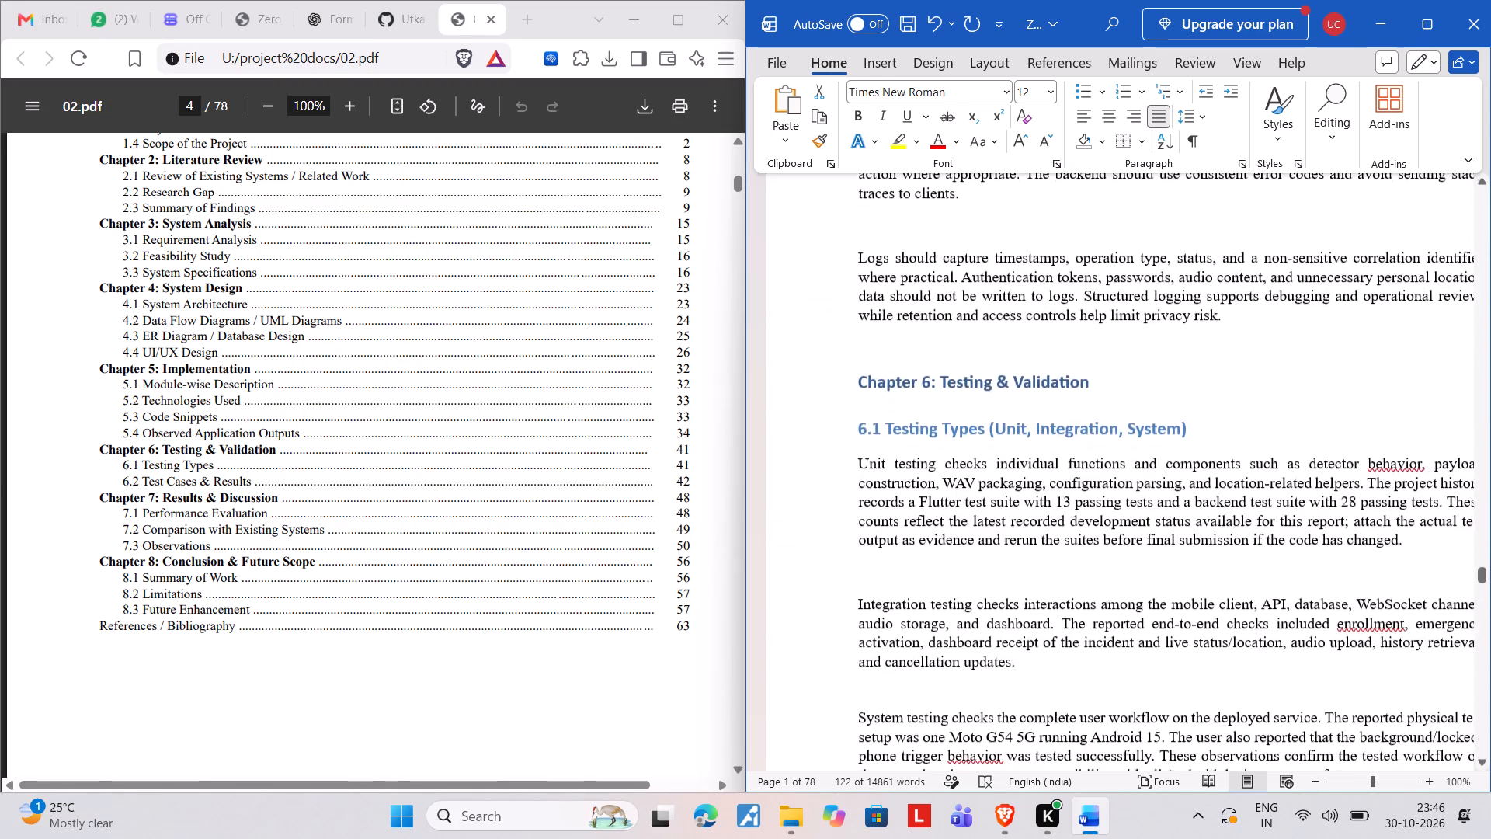
{"action": "scroll", "coordinate": [898, 628], "scroll_direction": "down", "scroll_amount": 6}
{"action": "scroll", "coordinate": [898, 628], "scroll_direction": "up", "scroll_amount": 1}
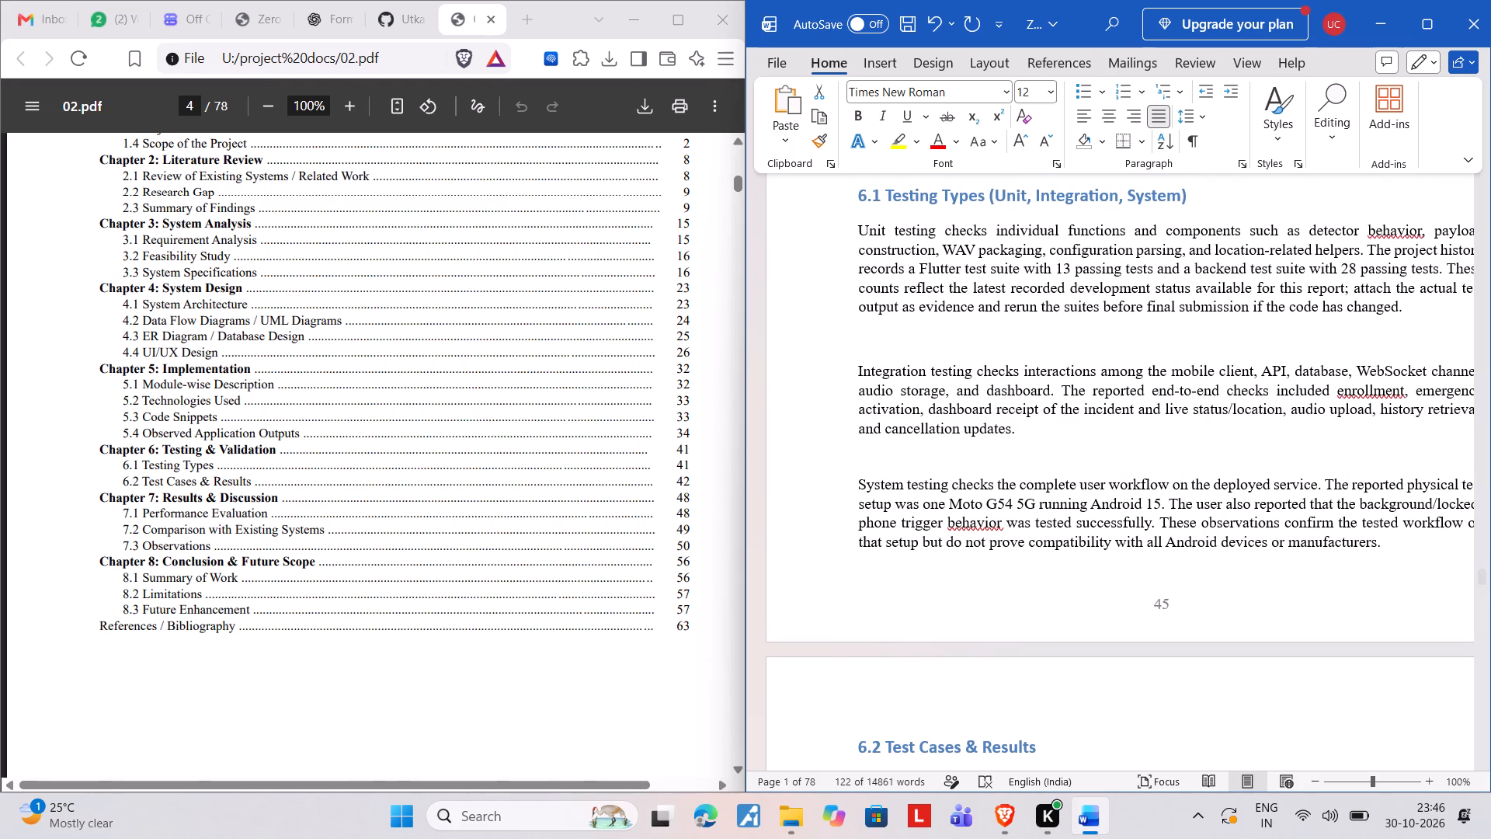
{"action": "scroll", "coordinate": [654, 590], "scroll_direction": "down", "scroll_amount": 5}
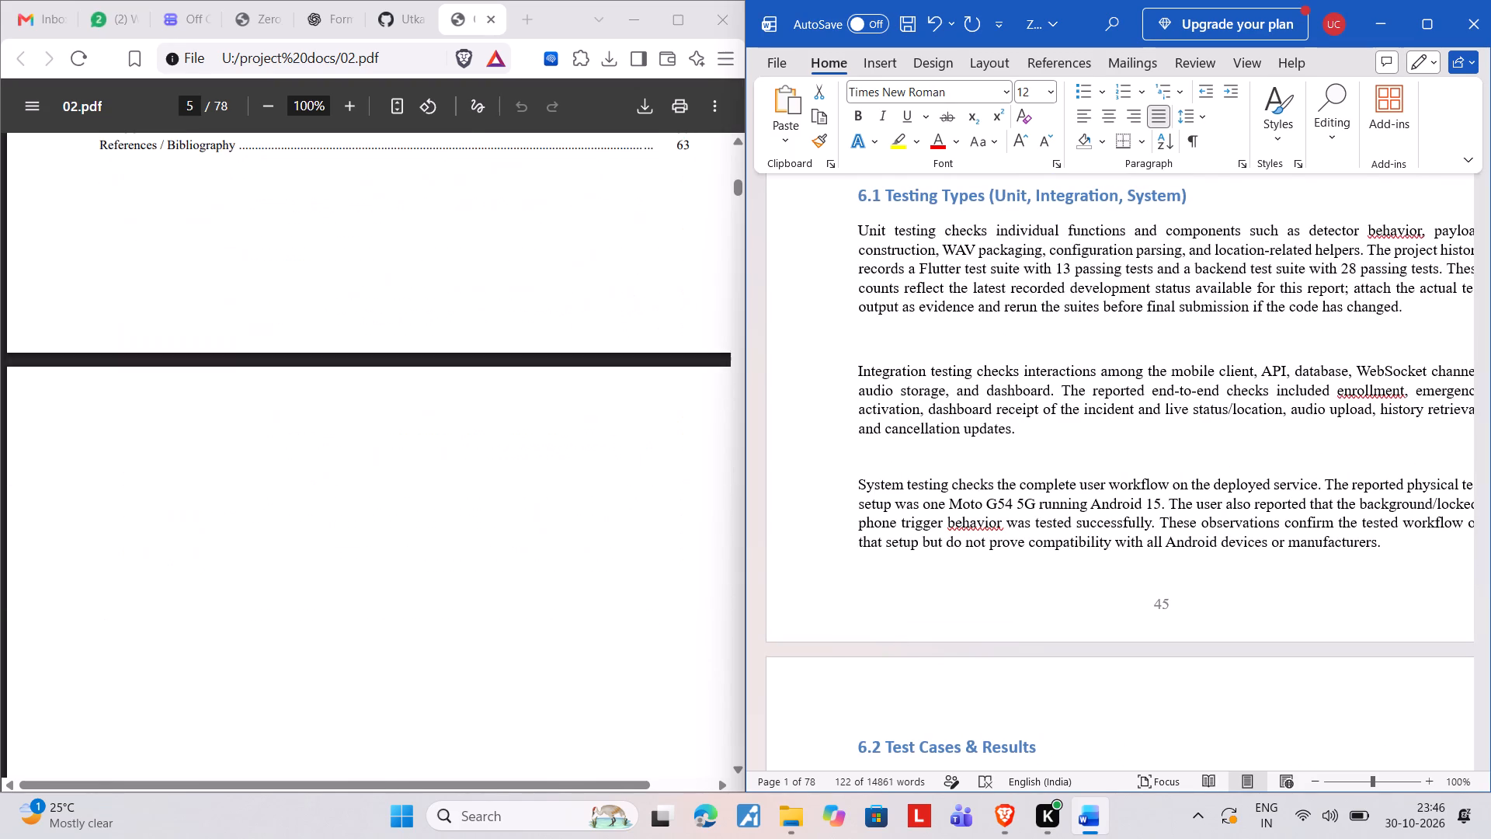
{"action": "scroll", "coordinate": [654, 590], "scroll_direction": "up", "scroll_amount": 5}
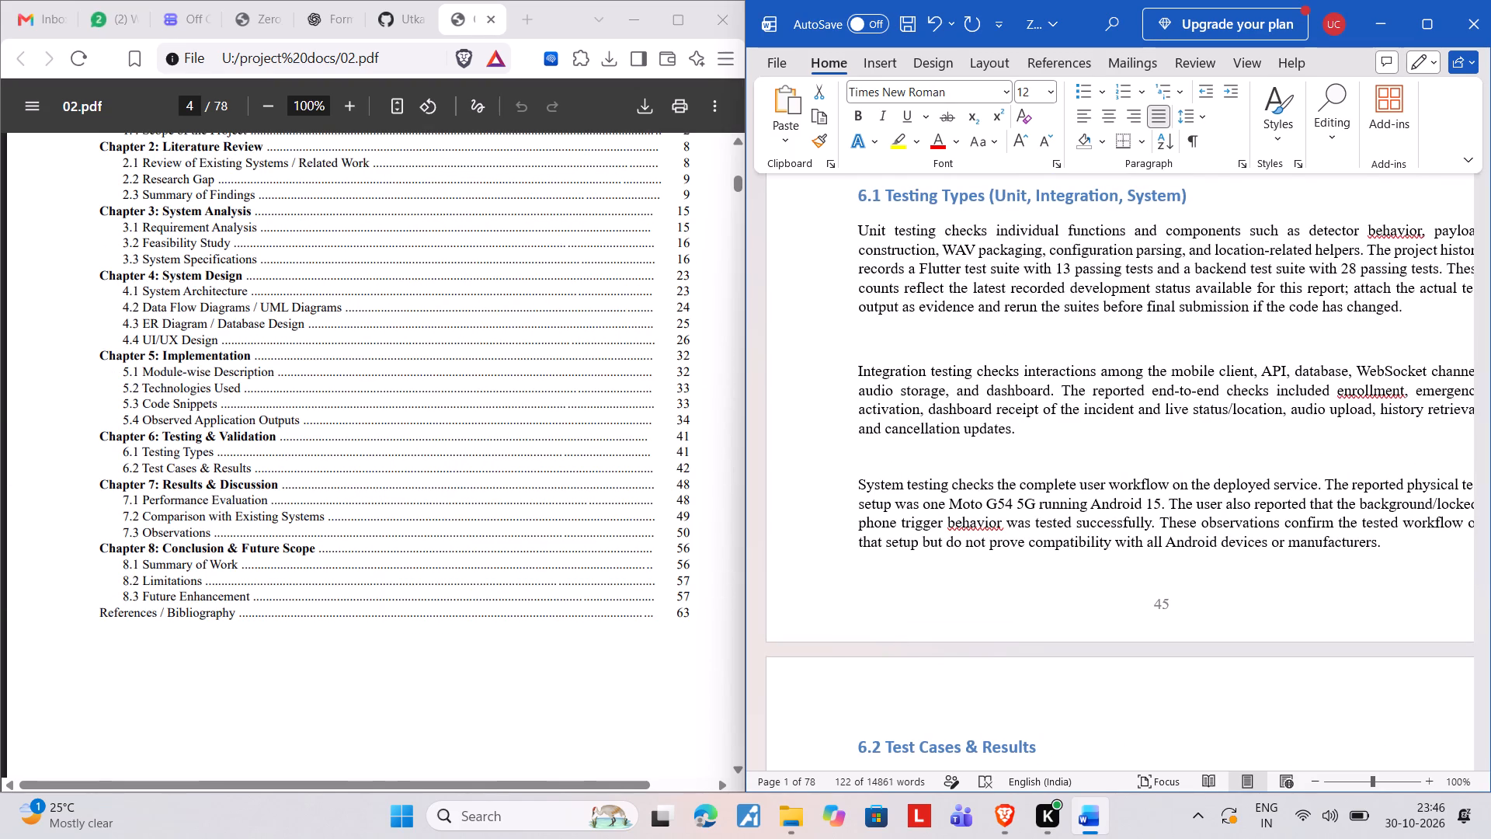
{"action": "scroll", "coordinate": [1089, 573], "scroll_direction": "up", "scroll_amount": 4}
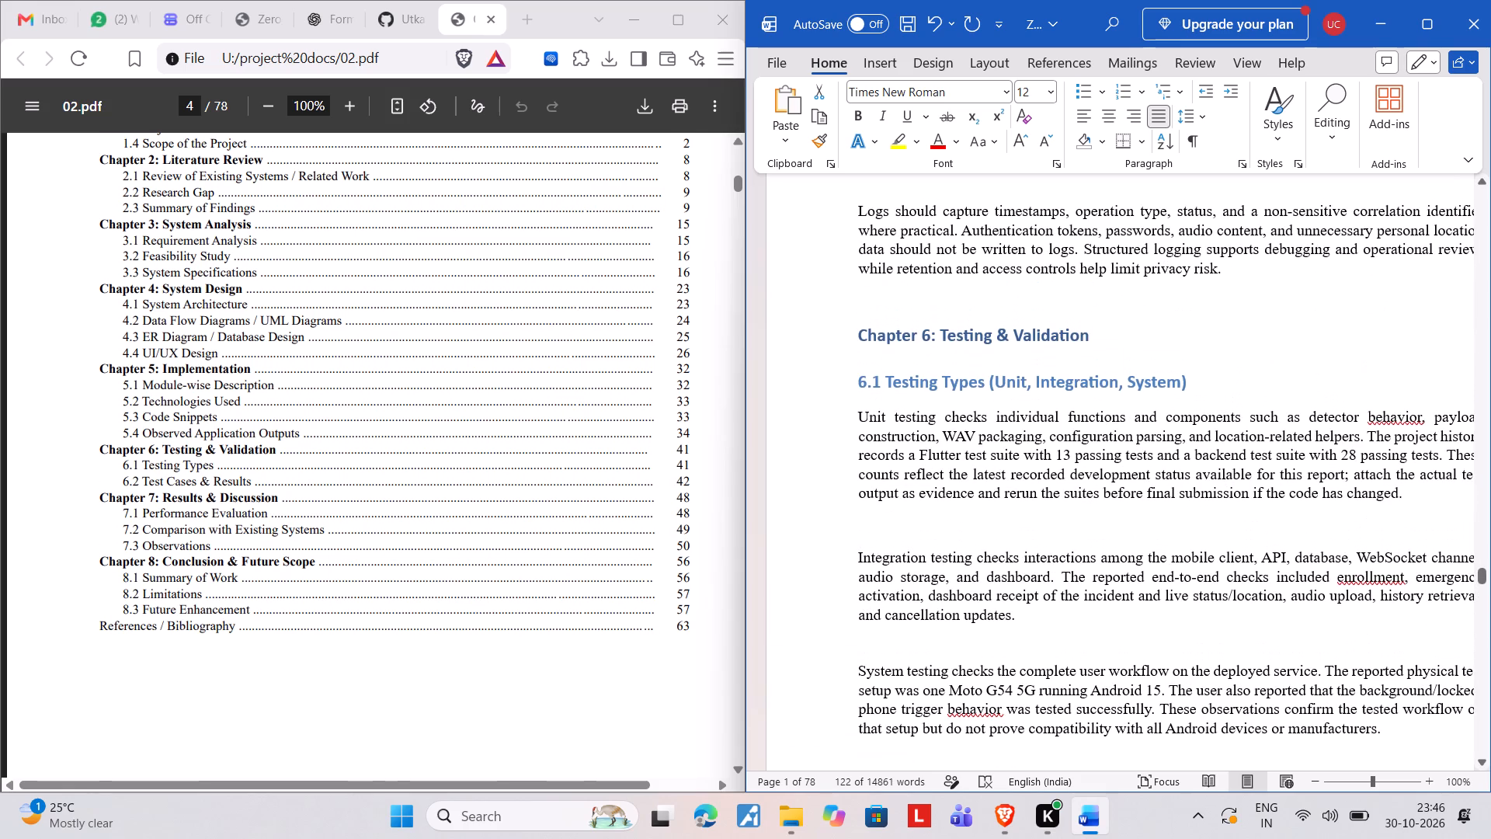
{"action": "scroll", "coordinate": [954, 511], "scroll_direction": "up", "scroll_amount": 6}
{"action": "scroll", "coordinate": [1003, 586], "scroll_direction": "up", "scroll_amount": 16}
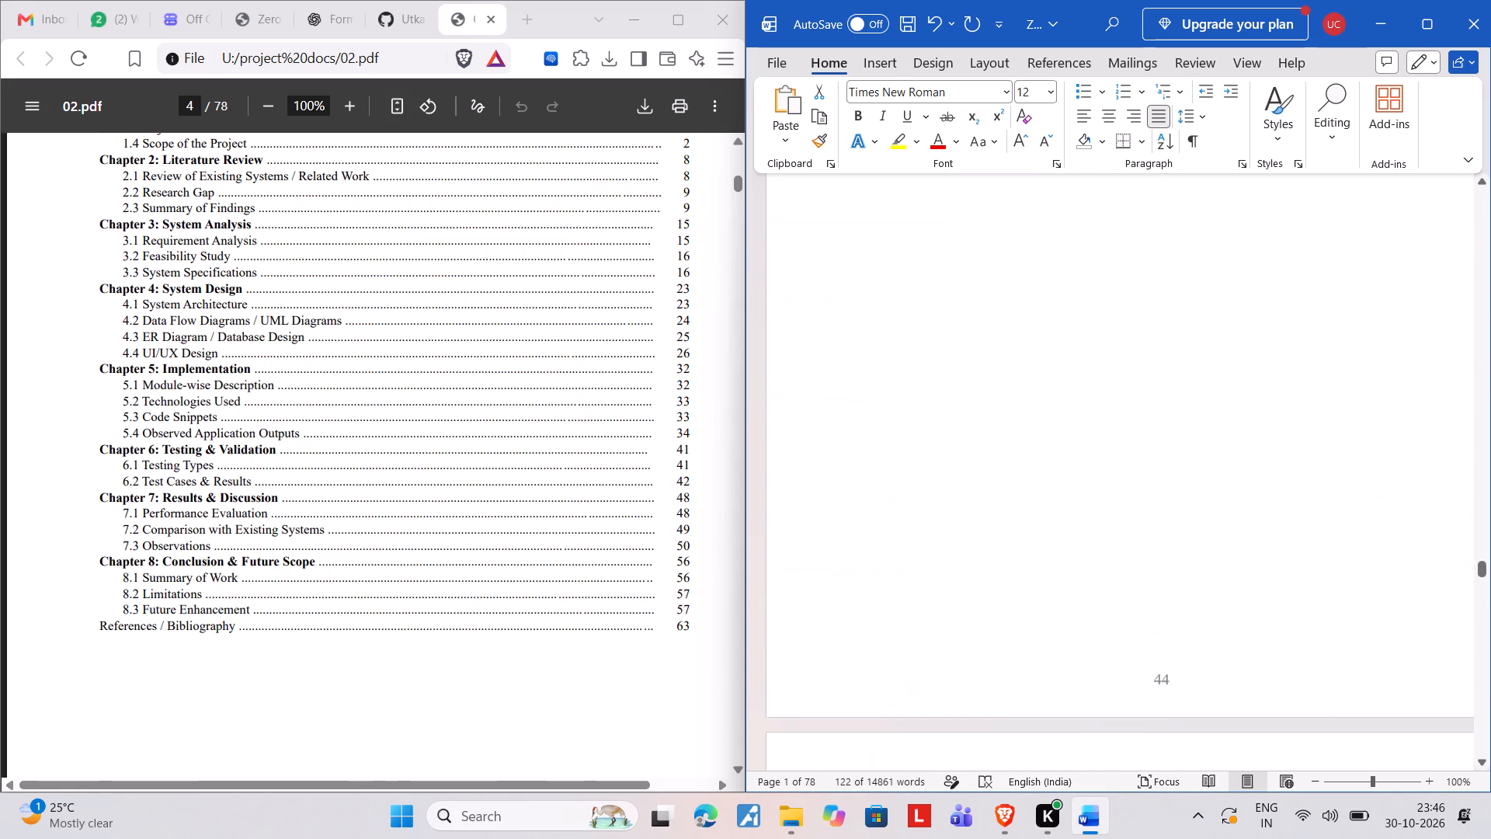
{"action": "scroll", "coordinate": [1003, 586], "scroll_direction": "up", "scroll_amount": 2}
{"action": "scroll", "coordinate": [1003, 586], "scroll_direction": "down", "scroll_amount": 13}
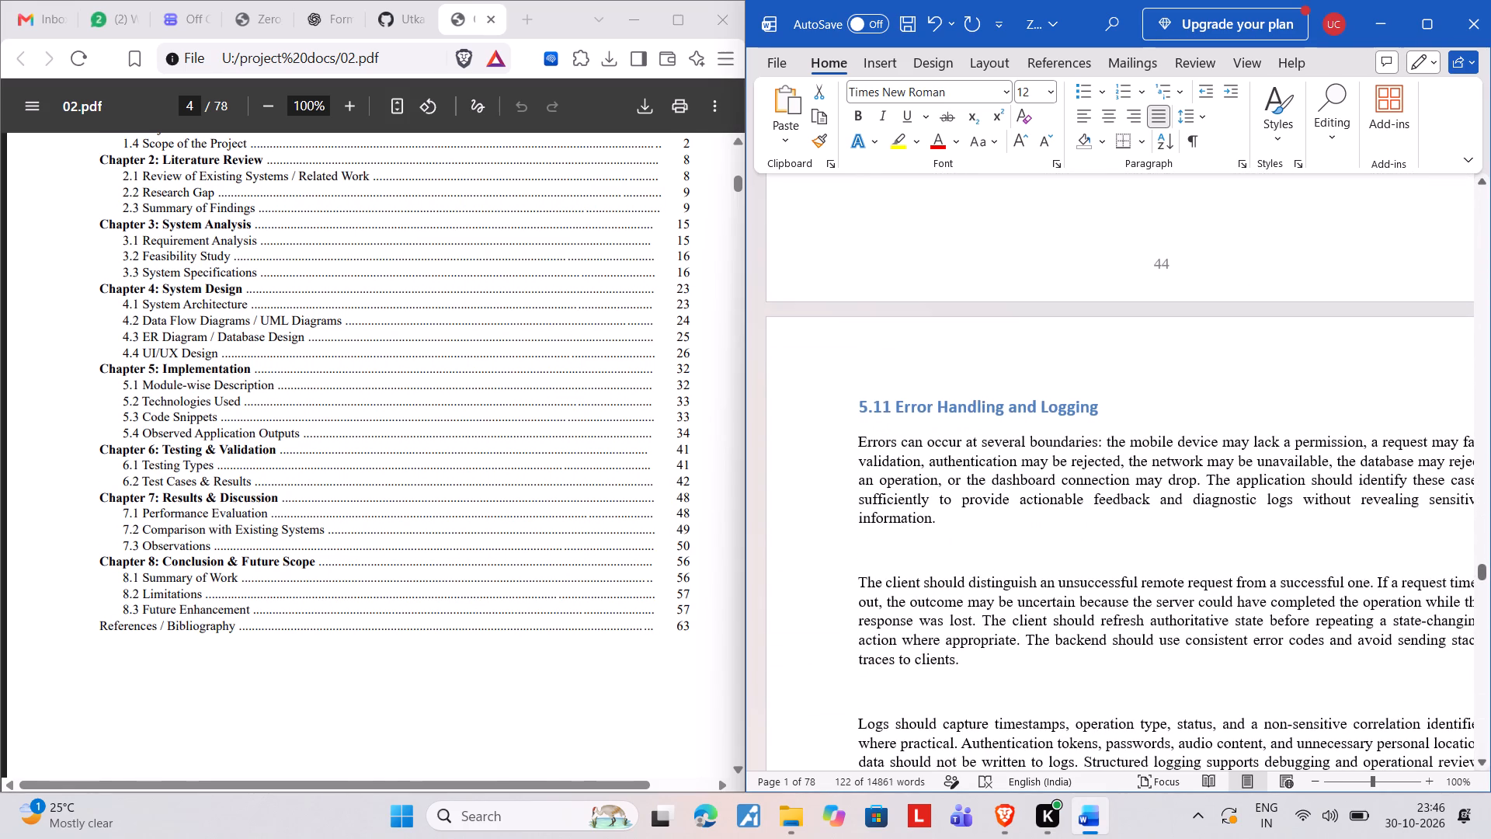
Maximize the report window at the page boundary before heading 5.11 Error Handling and Logging.
{"action": "left_click", "coordinate": [879, 361]}
{"action": "left_click", "coordinate": [871, 364]}
{"action": "left_click", "coordinate": [854, 291]}
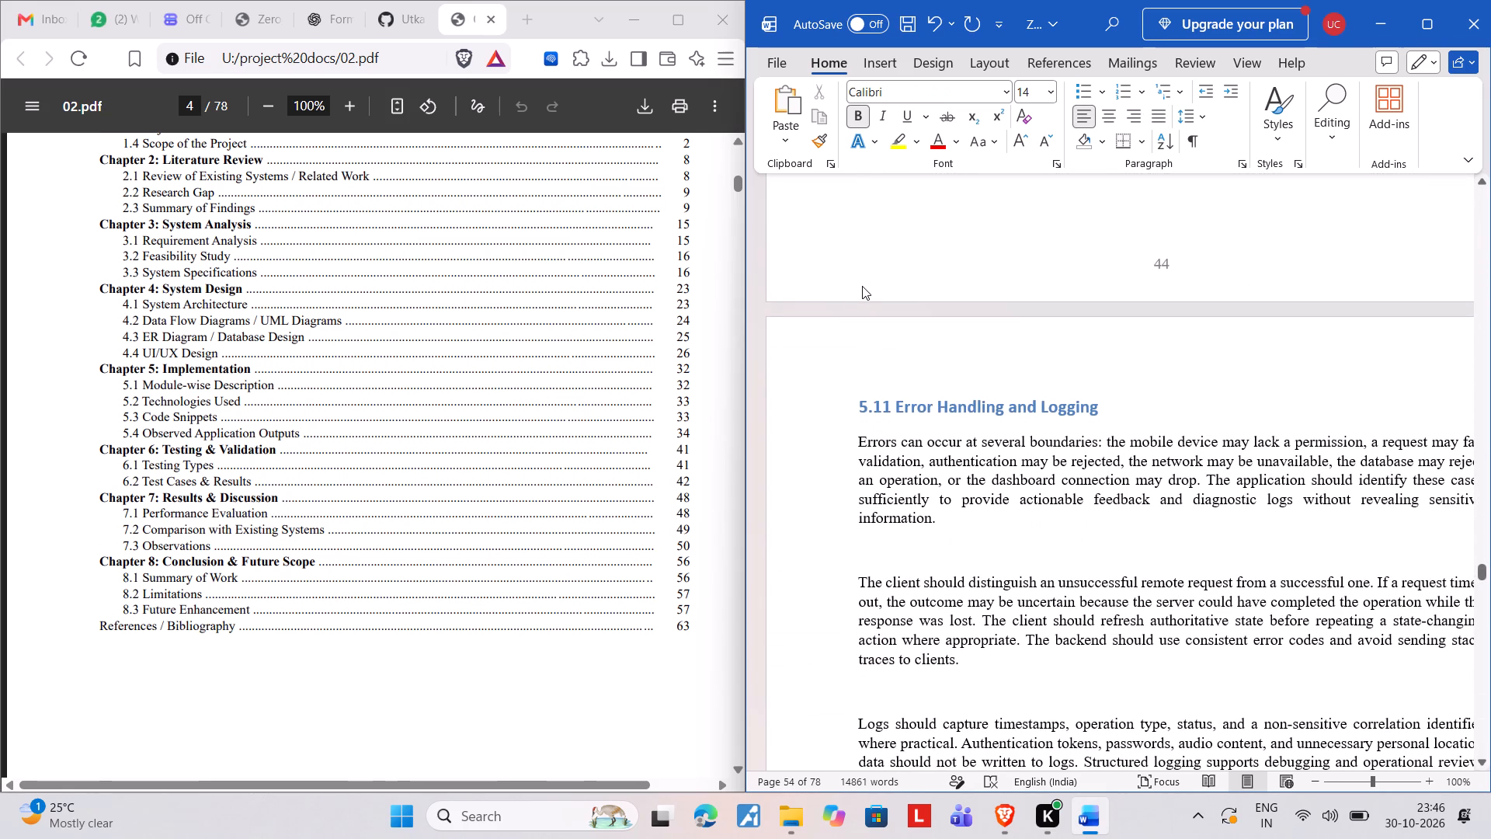
{"action": "scroll", "coordinate": [866, 285], "scroll_direction": "up", "scroll_amount": 2}
{"action": "left_click", "coordinate": [888, 361]}
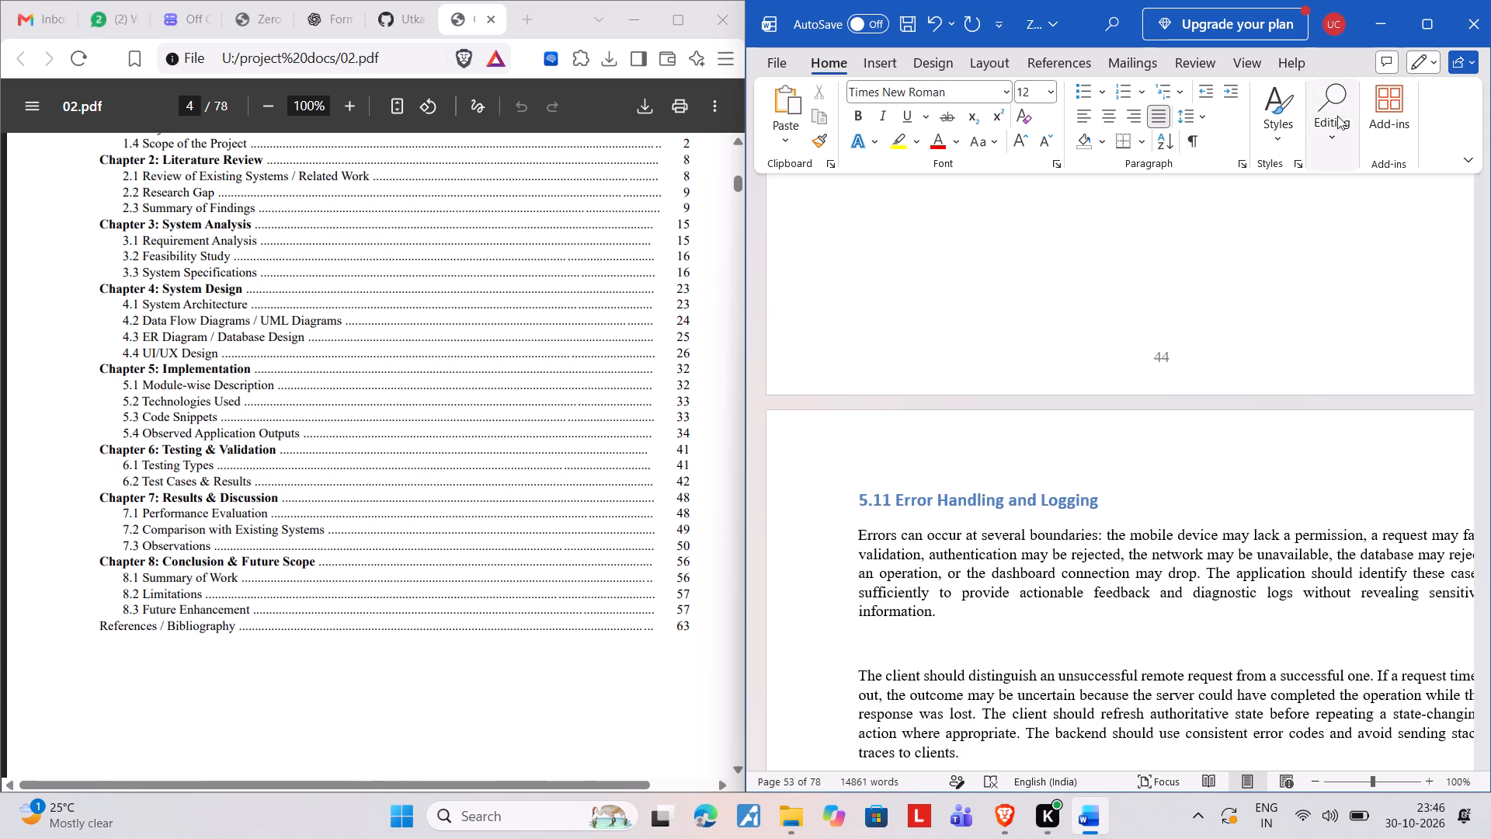
{"action": "left_click", "coordinate": [1427, 30]}
{"action": "scroll", "coordinate": [484, 650], "scroll_direction": "up", "scroll_amount": 3}
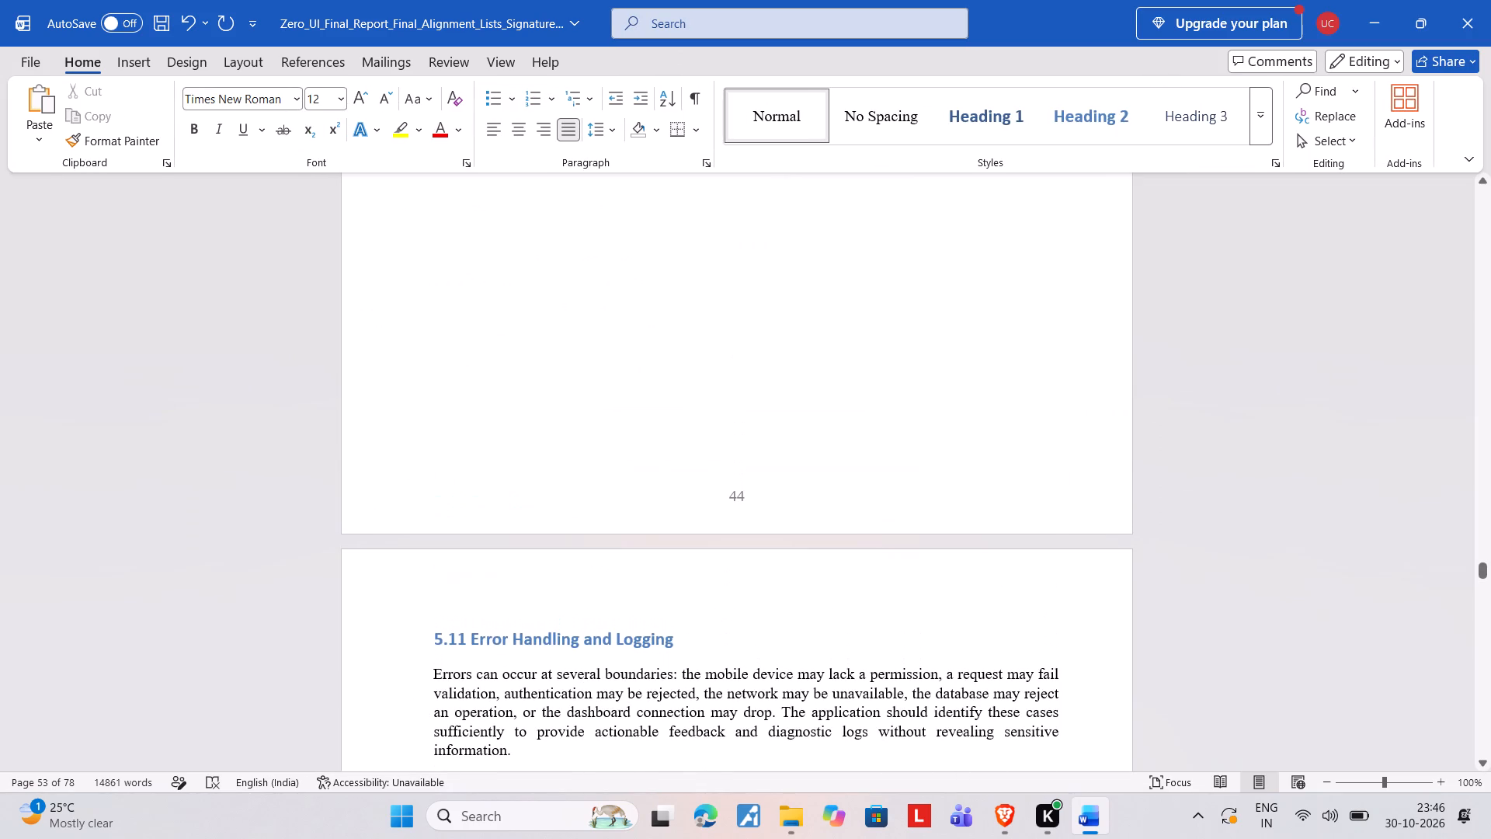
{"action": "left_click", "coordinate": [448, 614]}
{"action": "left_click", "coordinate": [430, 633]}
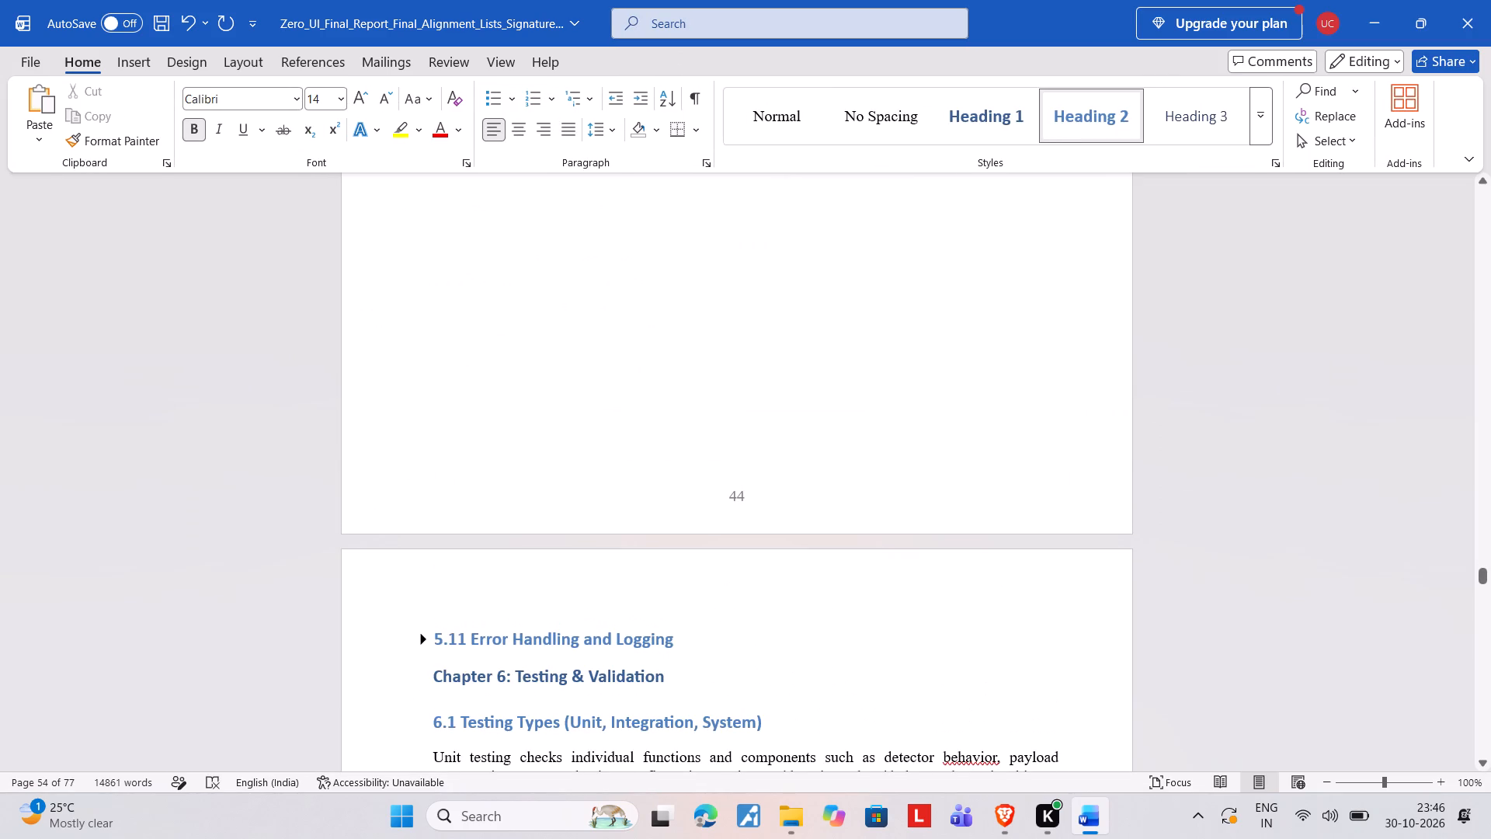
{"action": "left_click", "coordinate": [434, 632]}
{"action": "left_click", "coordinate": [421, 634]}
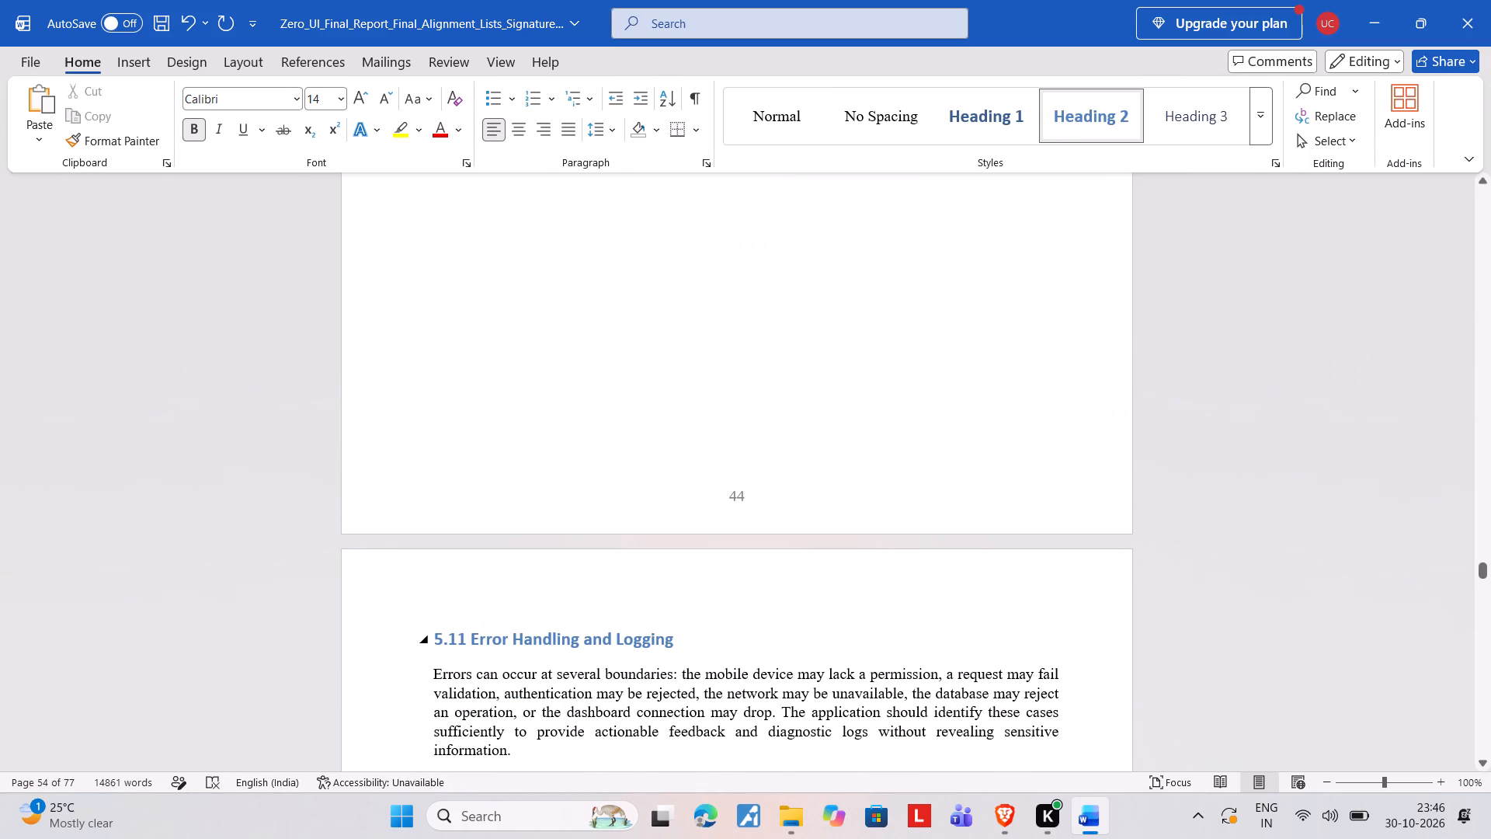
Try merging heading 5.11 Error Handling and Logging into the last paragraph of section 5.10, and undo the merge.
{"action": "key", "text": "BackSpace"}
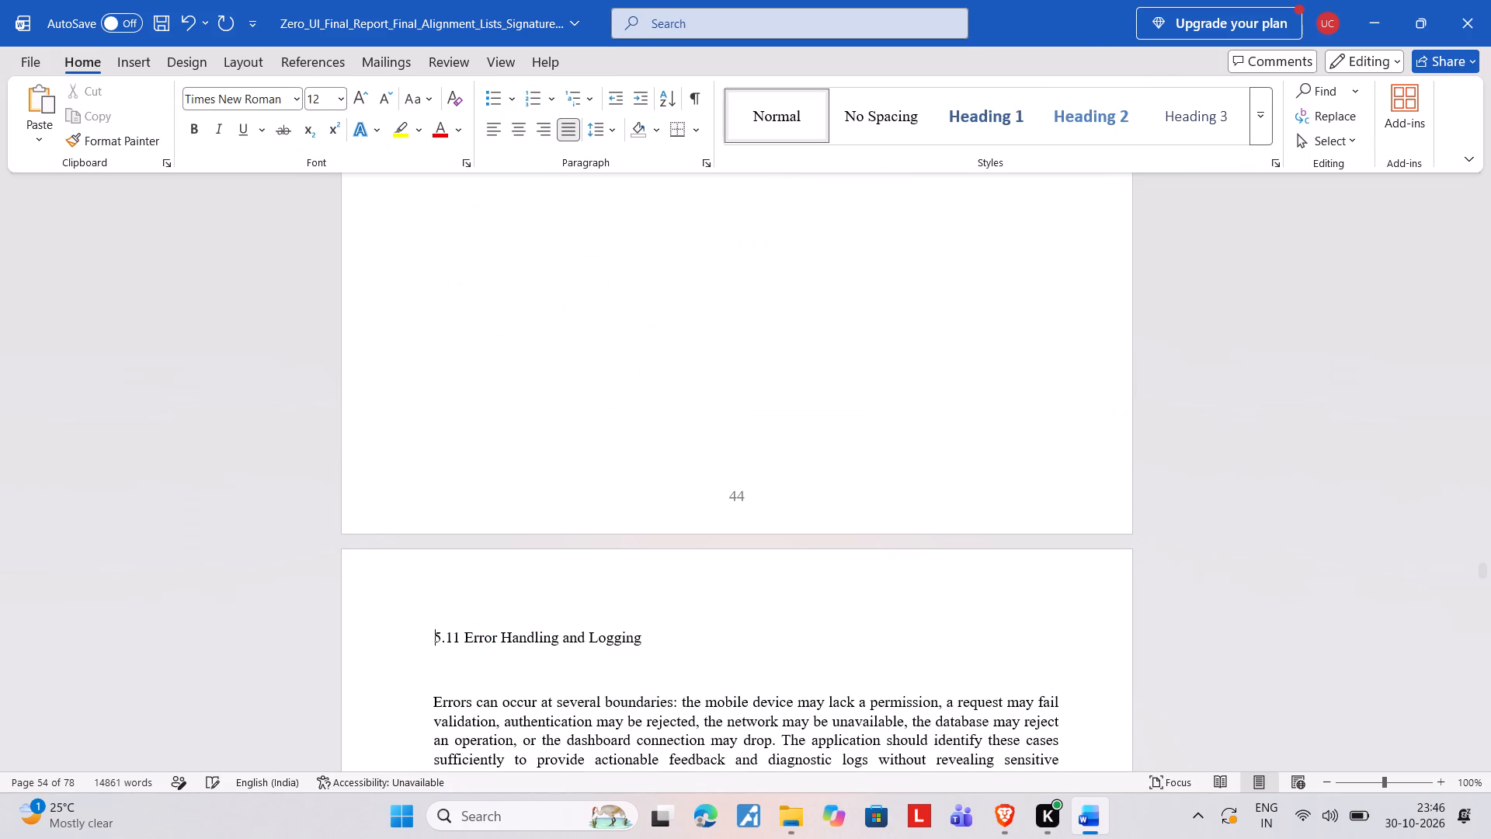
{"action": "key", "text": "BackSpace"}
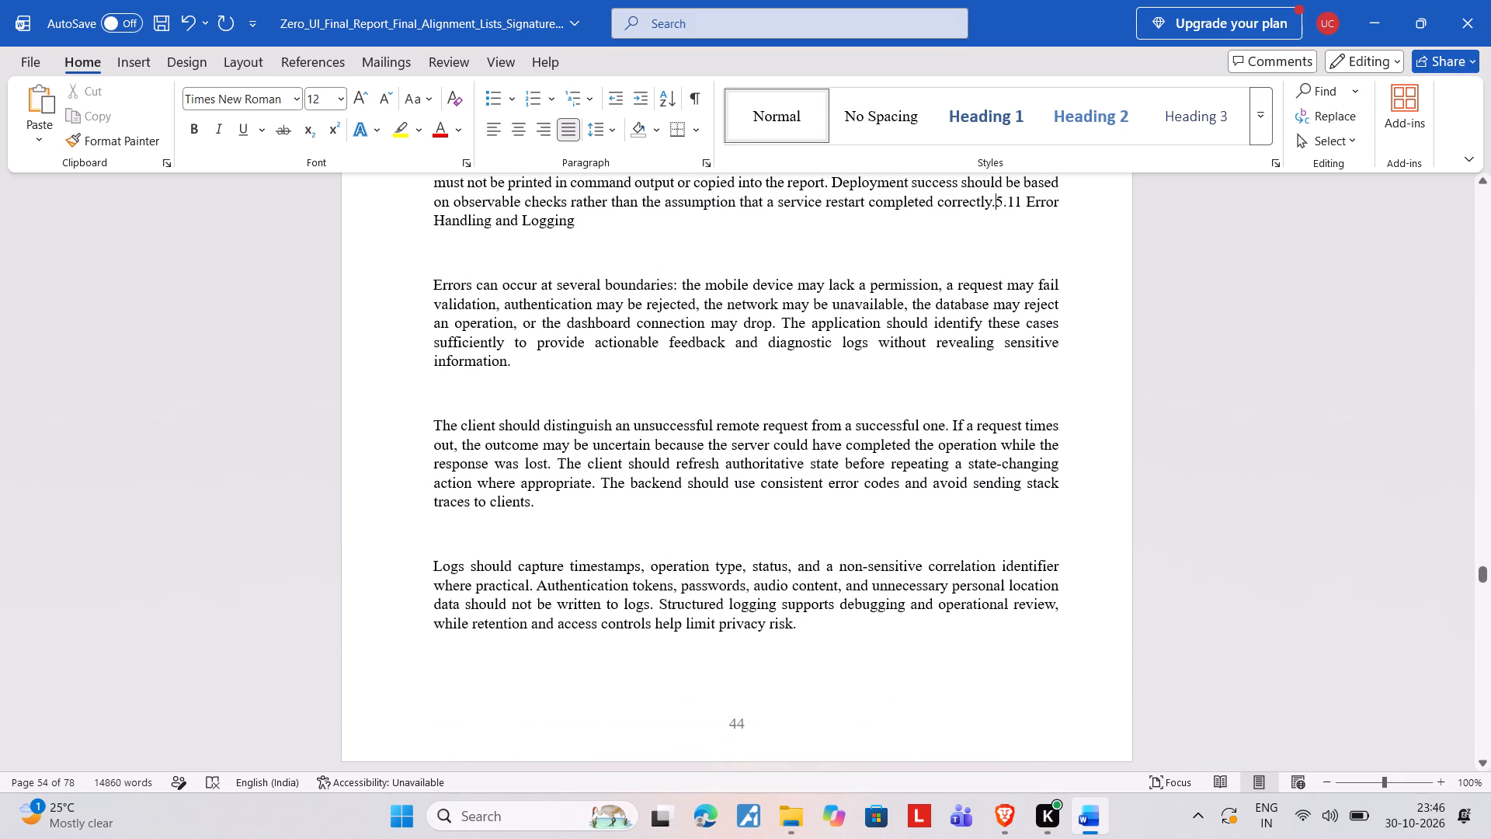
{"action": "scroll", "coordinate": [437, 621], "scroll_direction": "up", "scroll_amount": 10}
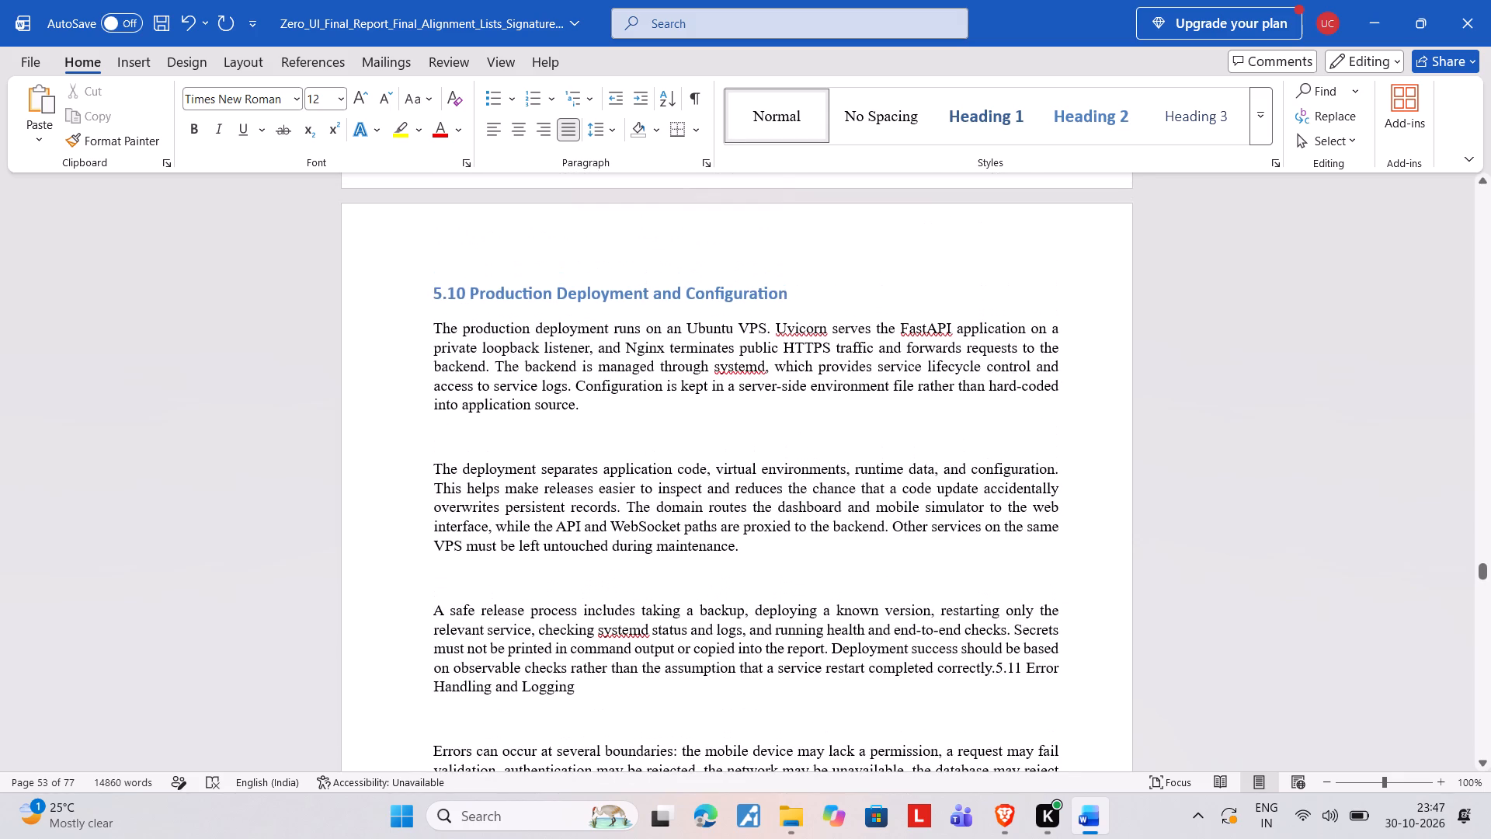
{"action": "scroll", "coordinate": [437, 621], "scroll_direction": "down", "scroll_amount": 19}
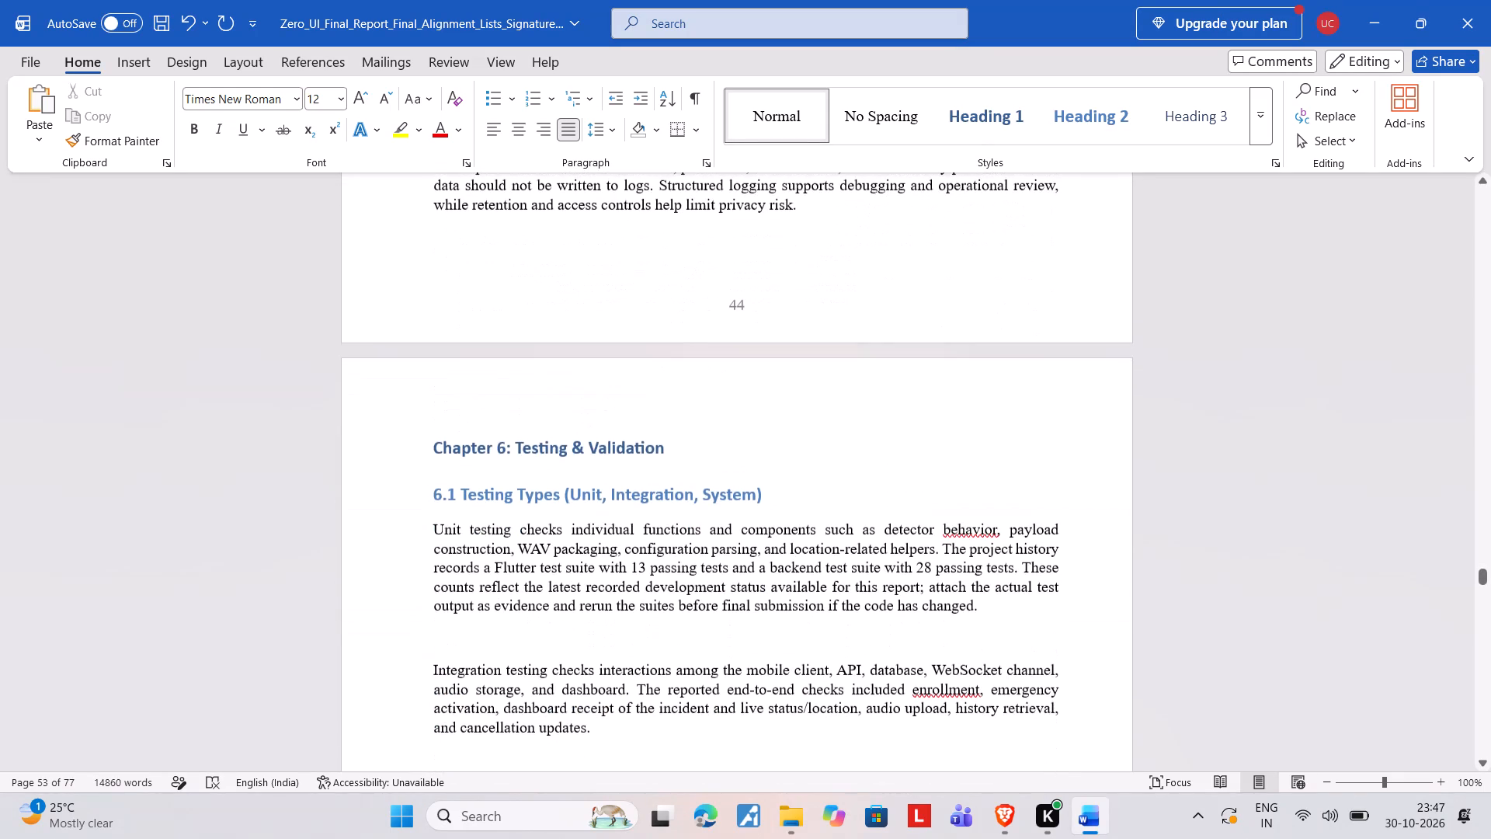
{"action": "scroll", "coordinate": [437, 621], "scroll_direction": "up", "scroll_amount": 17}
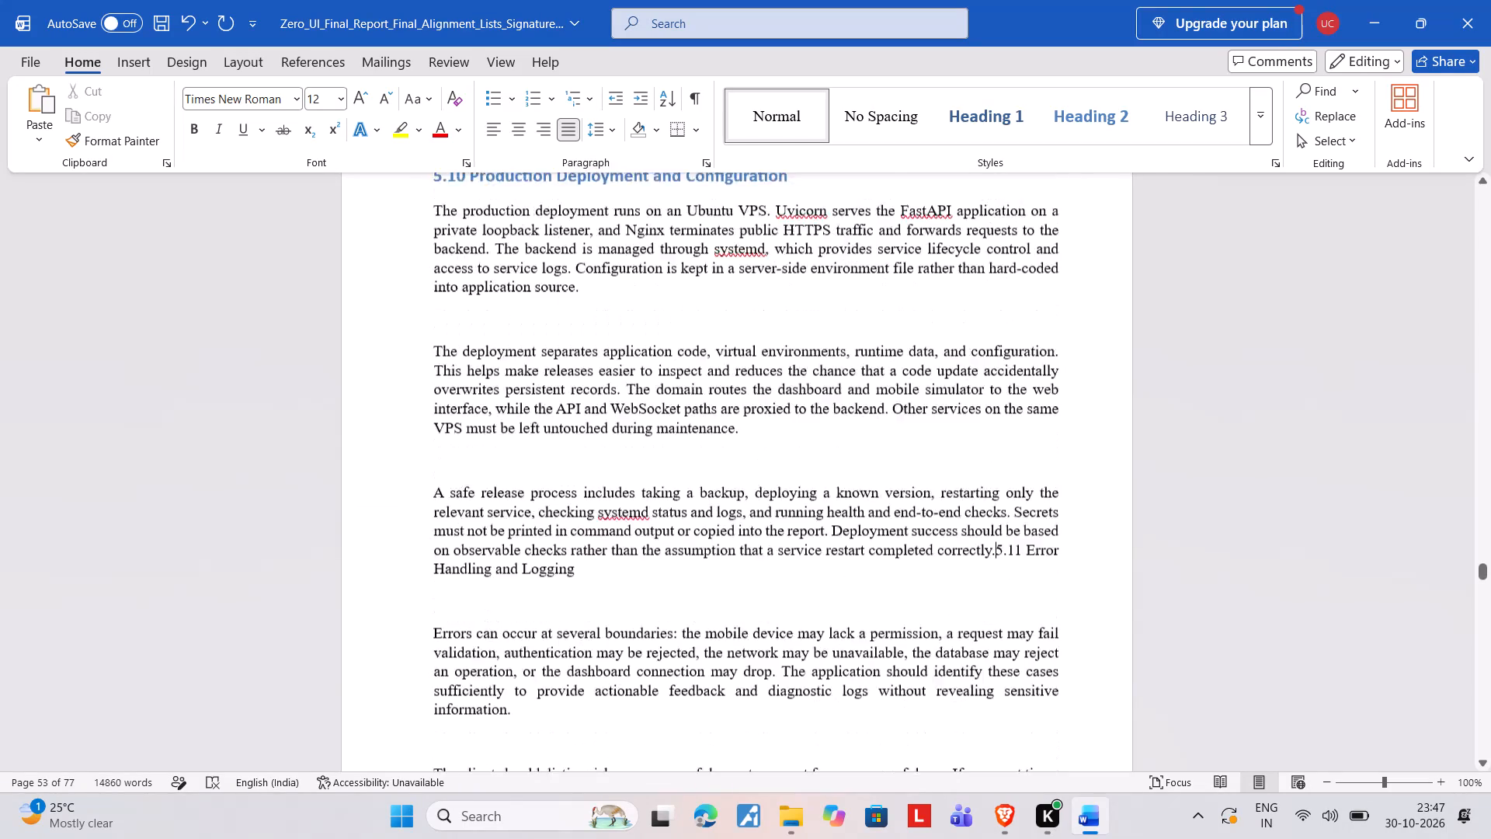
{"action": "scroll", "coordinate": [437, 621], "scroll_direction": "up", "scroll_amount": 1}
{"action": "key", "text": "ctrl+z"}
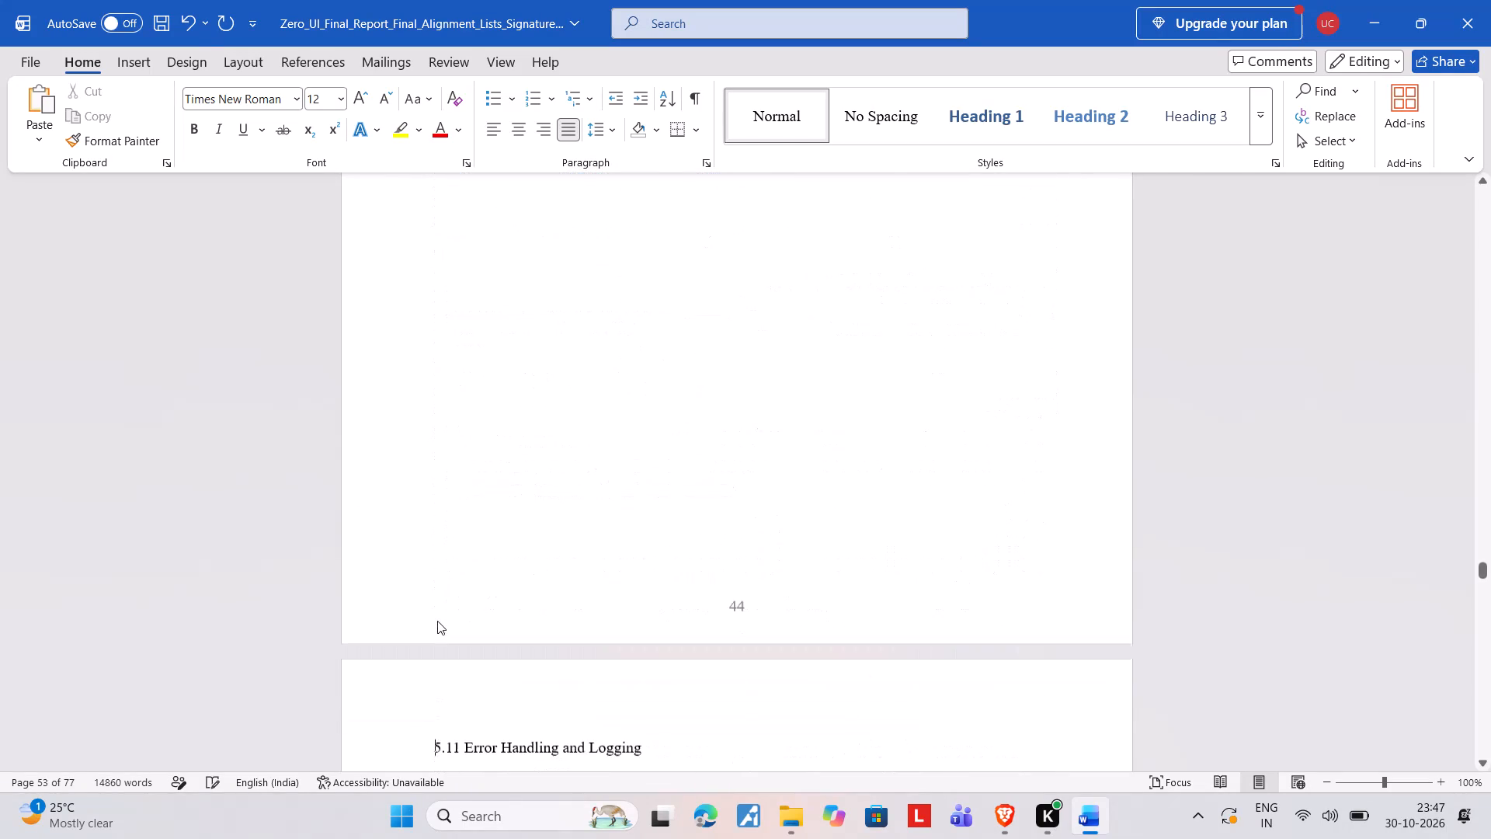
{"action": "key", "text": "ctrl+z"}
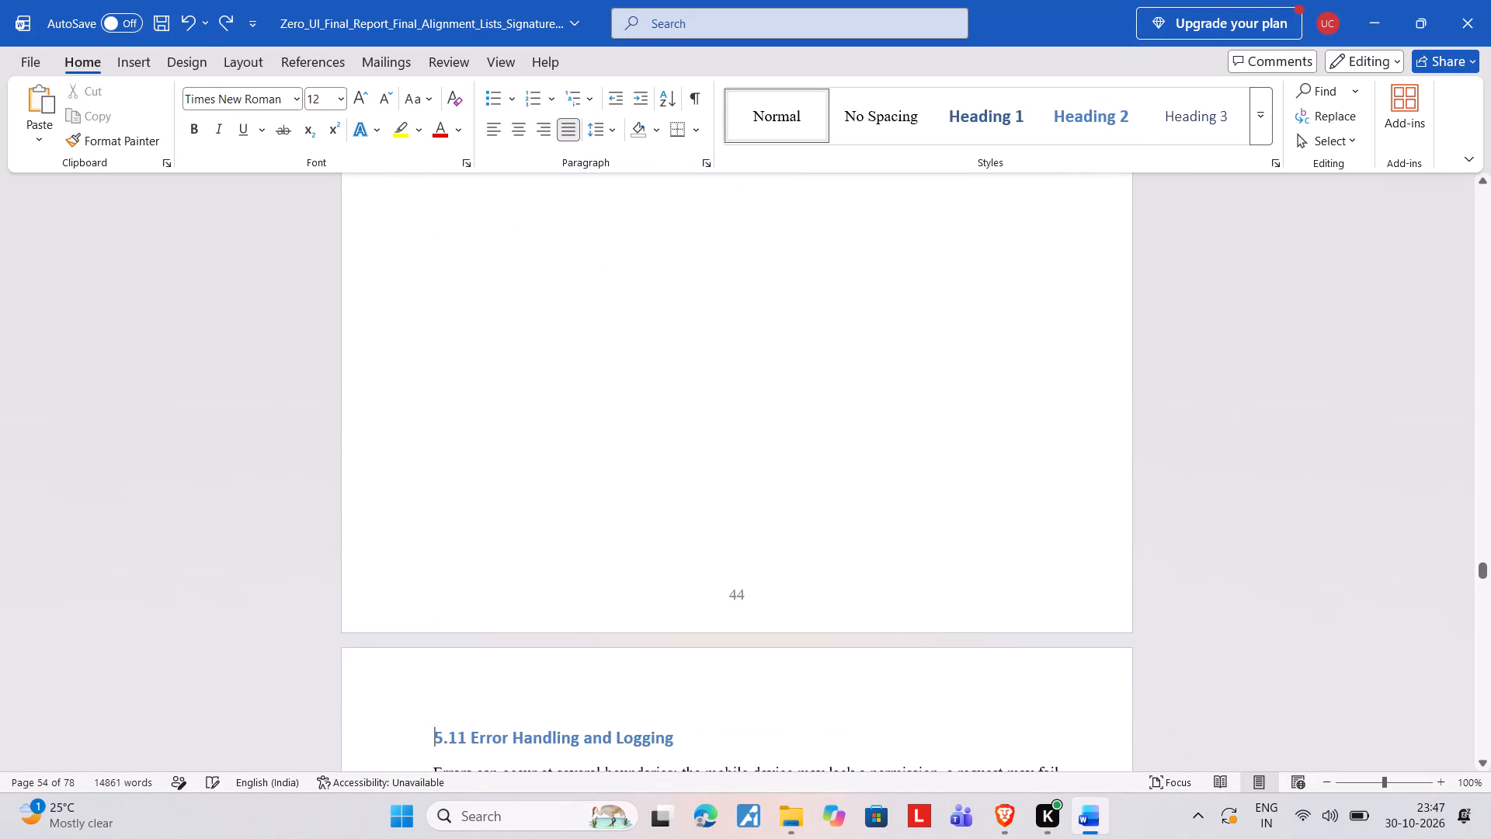
Remove the page break before heading 5.11 Error Handling and Logging, keeping it on its own line below section 5.10's last paragraph.
{"action": "left_click", "coordinate": [477, 681]}
{"action": "left_click", "coordinate": [506, 562]}
{"action": "left_click", "coordinate": [501, 535]}
{"action": "scroll", "coordinate": [501, 535], "scroll_direction": "up", "scroll_amount": 6}
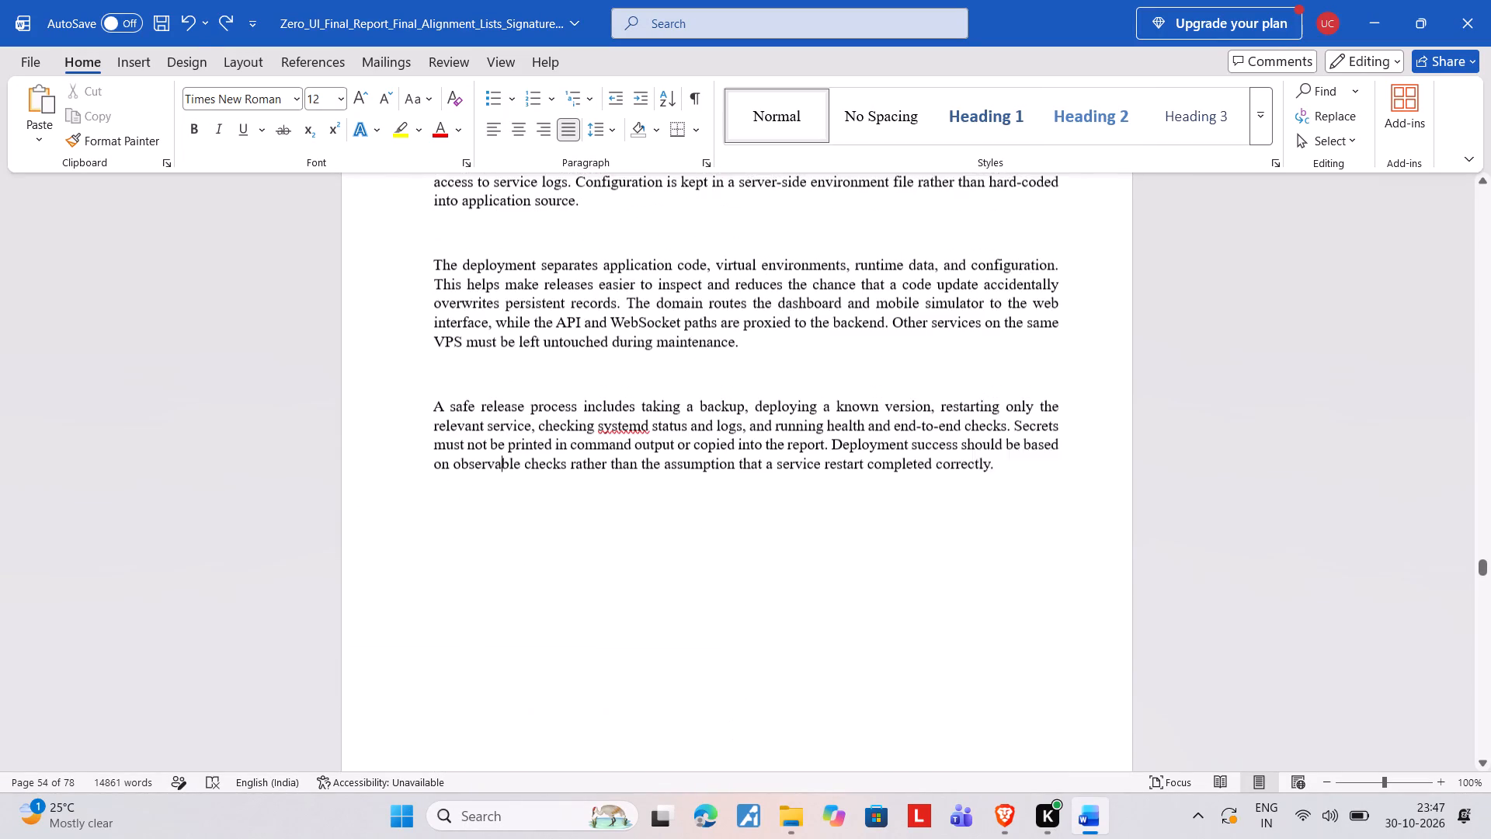
{"action": "left_click", "coordinate": [765, 548]}
{"action": "left_click", "coordinate": [1034, 514]}
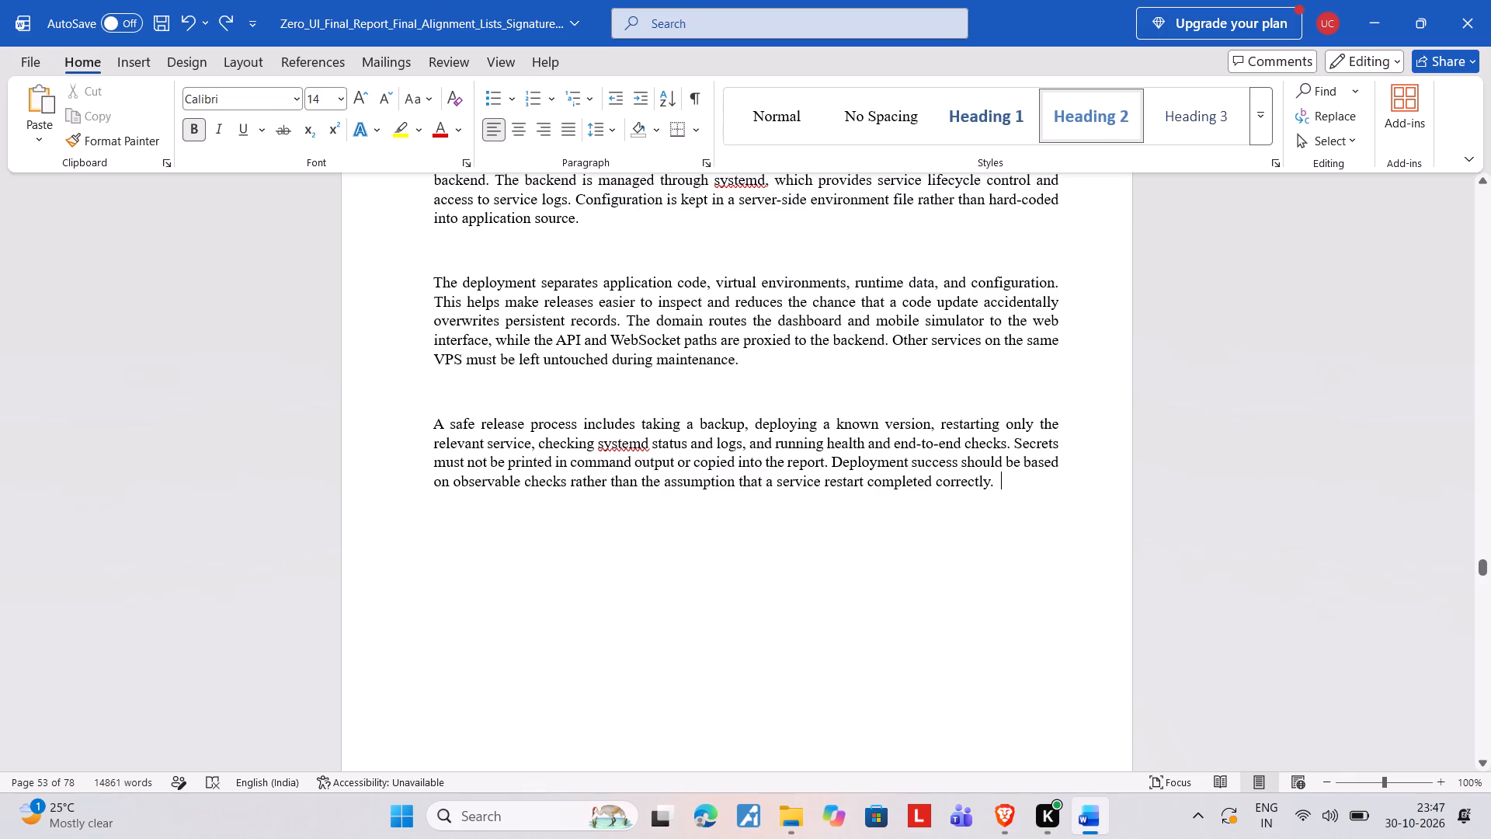
{"action": "key", "text": "Down"}
{"action": "key", "text": "Left"}
{"action": "key", "text": "Left"}
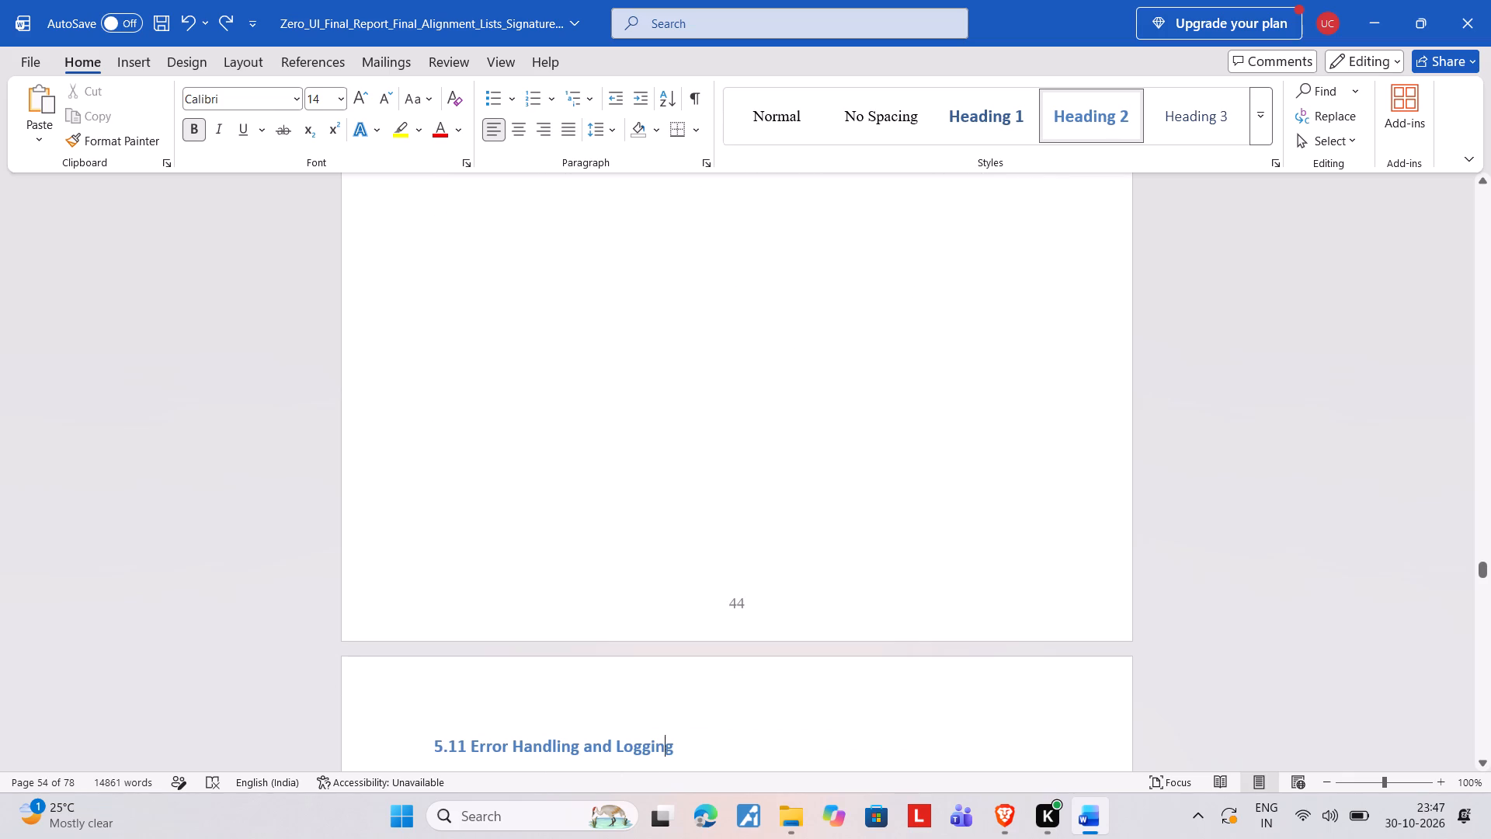
{"action": "key", "text": "Left"}
{"action": "key", "text": "Left"}
{"action": "key", "text": "Left"}
{"action": "key", "text": "Left"}
{"action": "key", "text": "Left"}
{"action": "key", "text": "Left"}
{"action": "key", "text": "Left"}
{"action": "key", "text": "Left"}
{"action": "key", "text": "Left"}
{"action": "key", "text": "Left"}
{"action": "key", "text": "Left"}
{"action": "key", "text": "Left"}
{"action": "key", "text": "Left"}
{"action": "key", "text": "Left"}
{"action": "key", "text": "Left"}
{"action": "key", "text": "Left"}
{"action": "key", "text": "Left"}
{"action": "key", "text": "Left"}
{"action": "key", "text": "Left"}
{"action": "key", "text": "Left"}
{"action": "key", "text": "Left"}
{"action": "key", "text": "Left"}
{"action": "key", "text": "Left"}
{"action": "key", "text": "Left"}
{"action": "key", "text": "Left"}
{"action": "key", "text": "Left"}
{"action": "key", "text": "Left"}
{"action": "key", "text": "Left"}
{"action": "key", "text": "Left"}
{"action": "key", "text": "Left"}
{"action": "key", "text": "BackSpace"}
{"action": "key", "text": "BackSpace"}
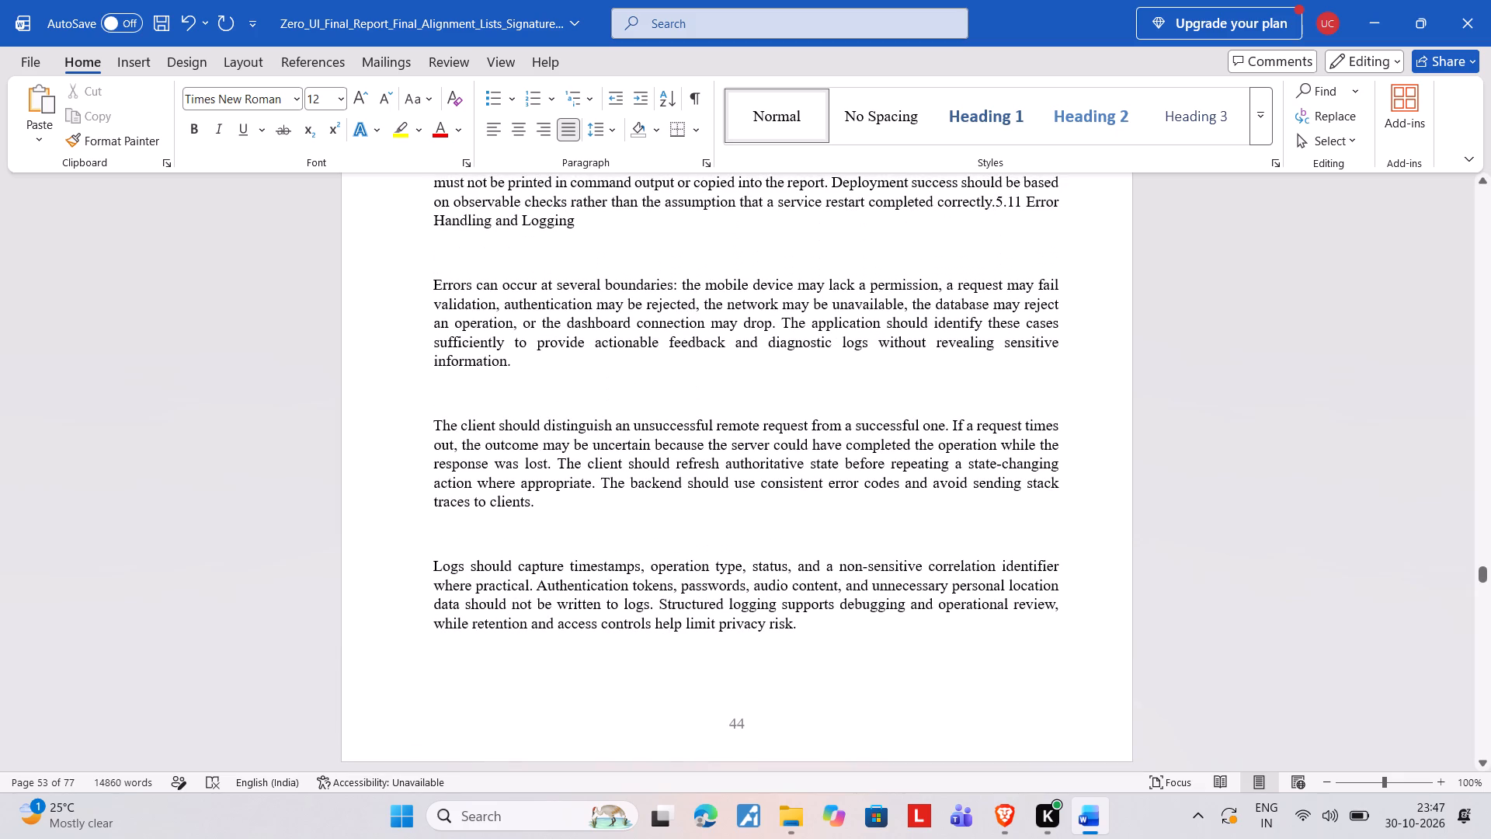
{"action": "key", "text": "Return"}
Copy the formatting of heading 5.10 Production Deployment and Configuration onto the 5.11 Error Handling and Logging line.
{"action": "scroll", "coordinate": [1018, 504], "scroll_direction": "up", "scroll_amount": 3}
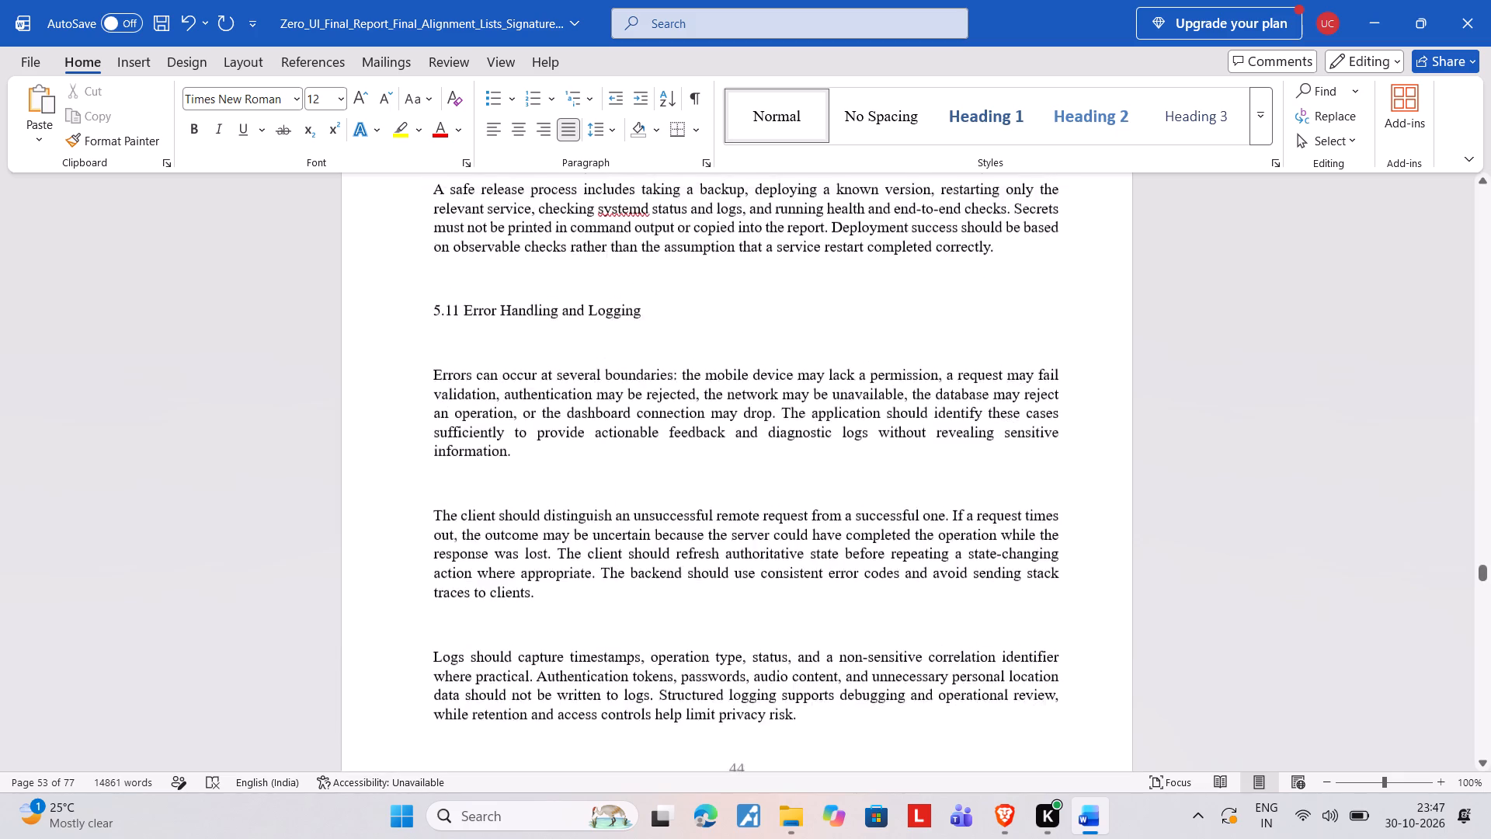
{"action": "scroll", "coordinate": [1018, 504], "scroll_direction": "up", "scroll_amount": 5}
{"action": "scroll", "coordinate": [1008, 618], "scroll_direction": "down", "scroll_amount": 20}
{"action": "scroll", "coordinate": [1008, 621], "scroll_direction": "up", "scroll_amount": 6}
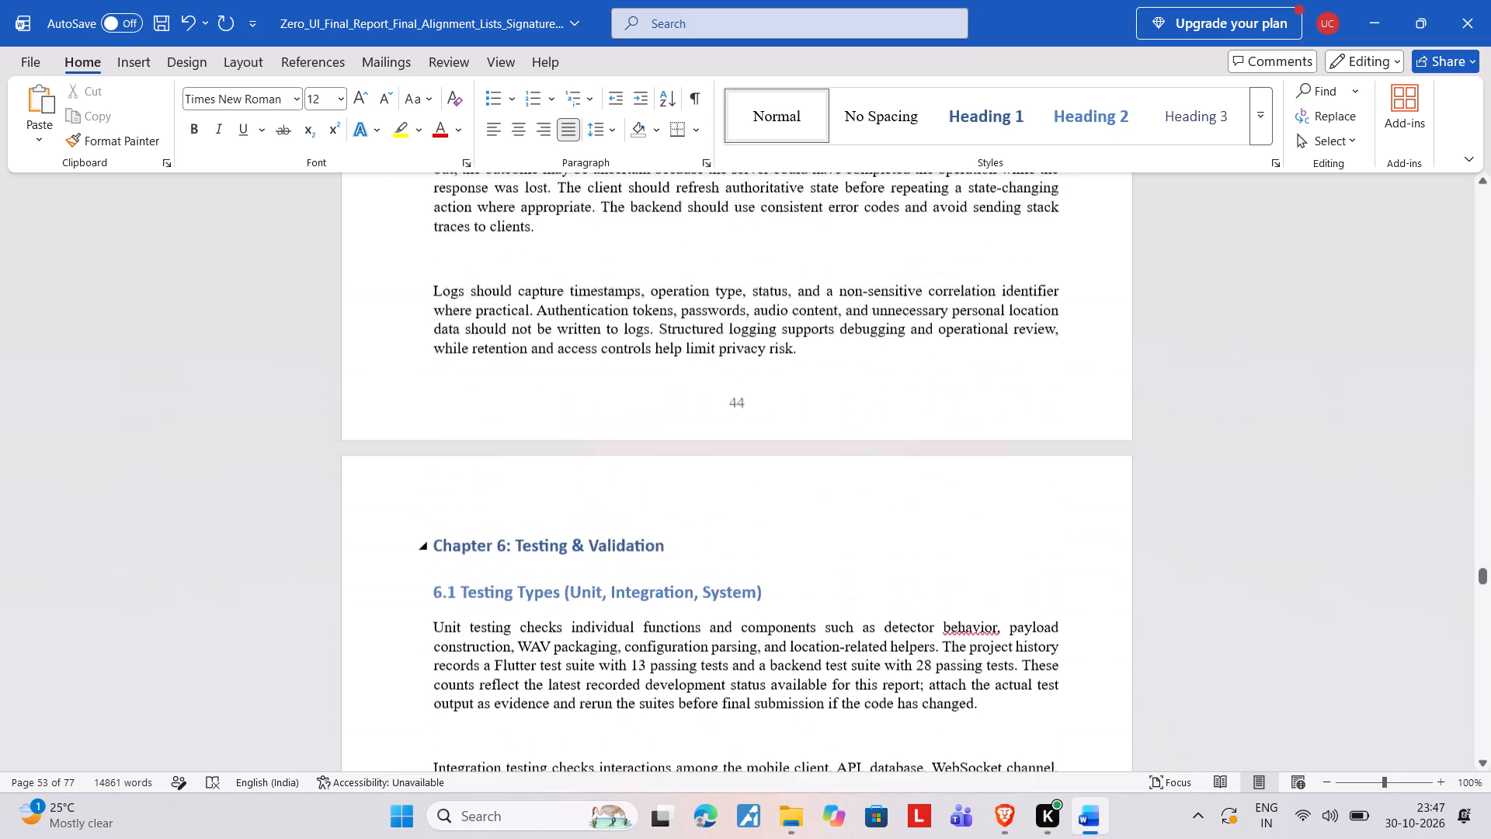
{"action": "scroll", "coordinate": [1010, 639], "scroll_direction": "up", "scroll_amount": 18}
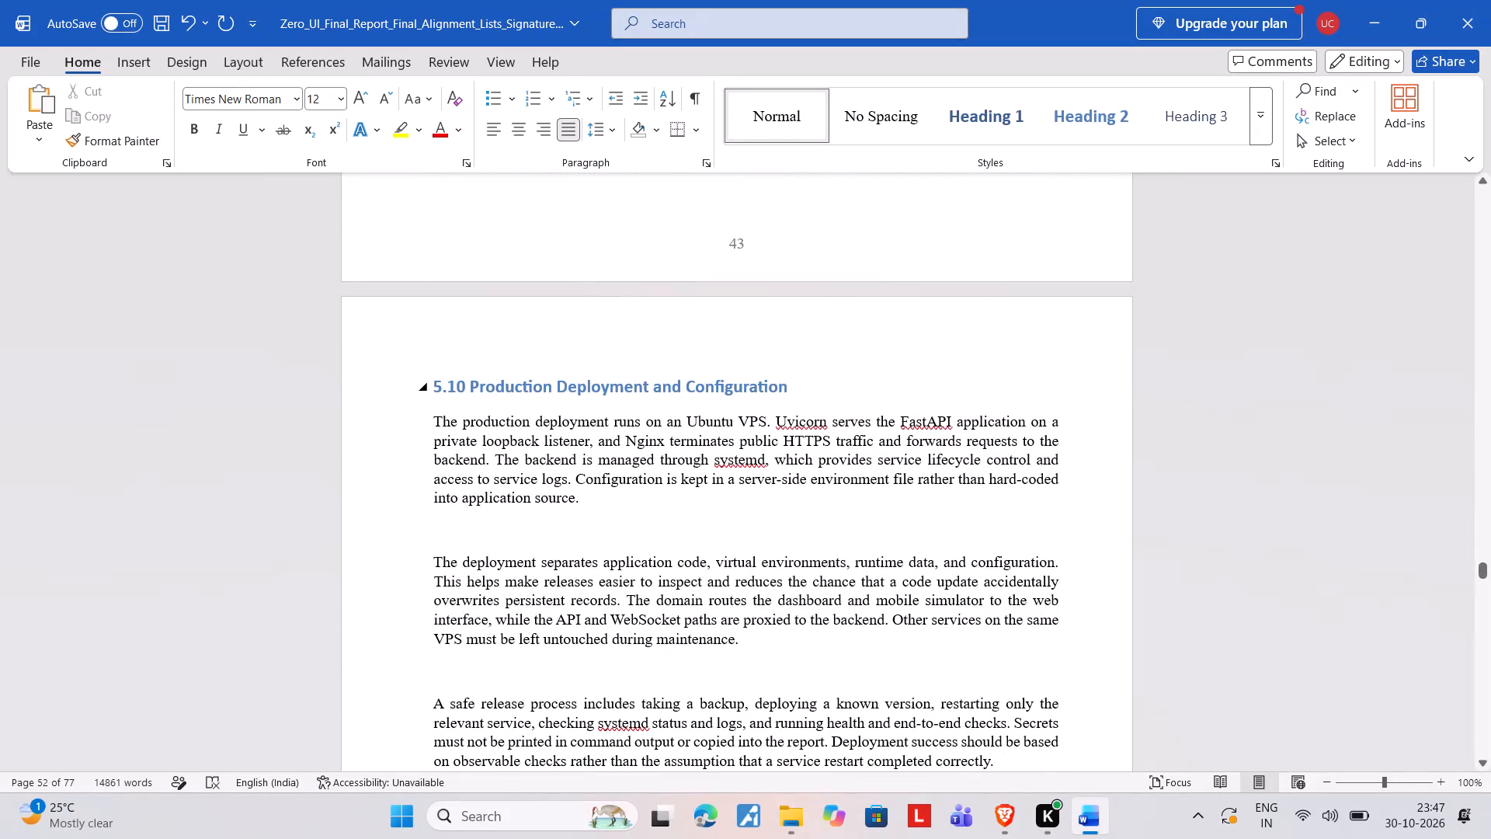
{"action": "double_click", "coordinate": [617, 386]}
{"action": "left_click", "coordinate": [114, 142]}
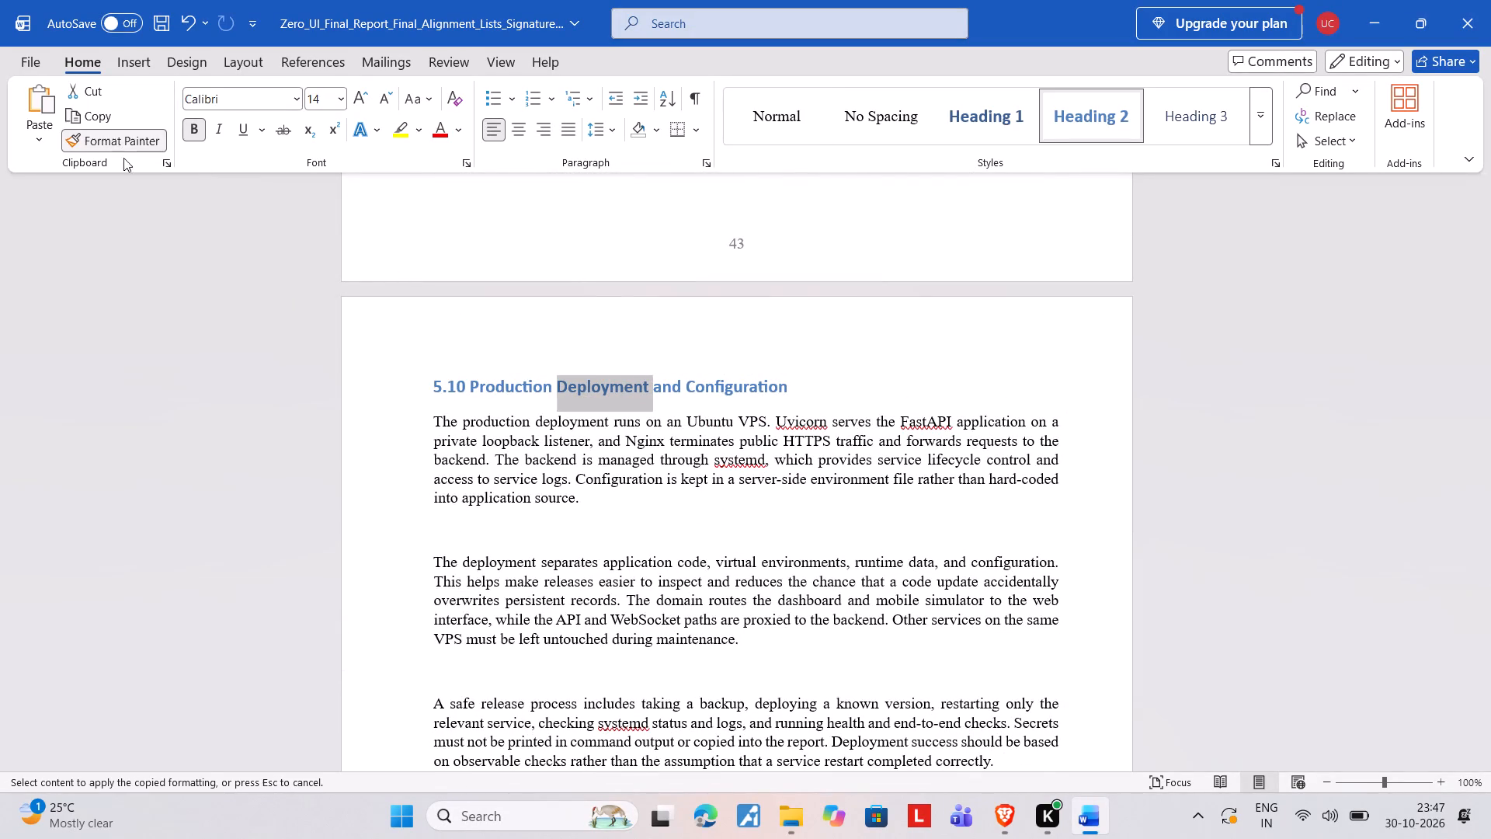
{"action": "scroll", "coordinate": [497, 453], "scroll_direction": "down", "scroll_amount": 4}
{"action": "left_click_drag", "start_coordinate": [648, 639], "coordinate": [400, 635]}
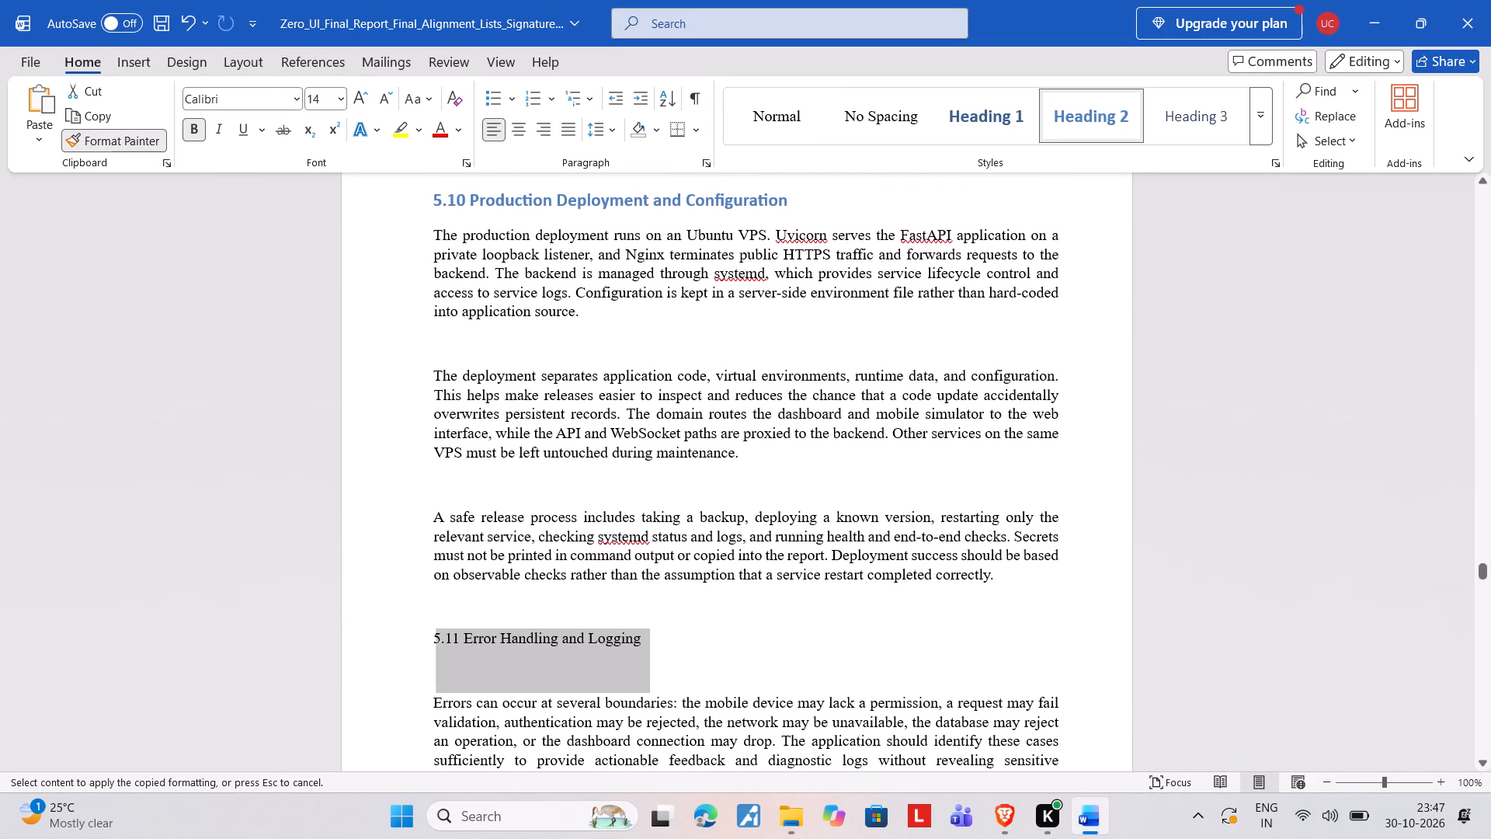
{"action": "left_click_drag", "start_coordinate": [400, 635], "coordinate": [388, 636]}
{"action": "left_click", "coordinate": [354, 649]}
Set the page number of Chapter 6: Testing & Validation to 45 in the report's contents list.
{"action": "scroll", "coordinate": [353, 649], "scroll_direction": "down", "scroll_amount": 16}
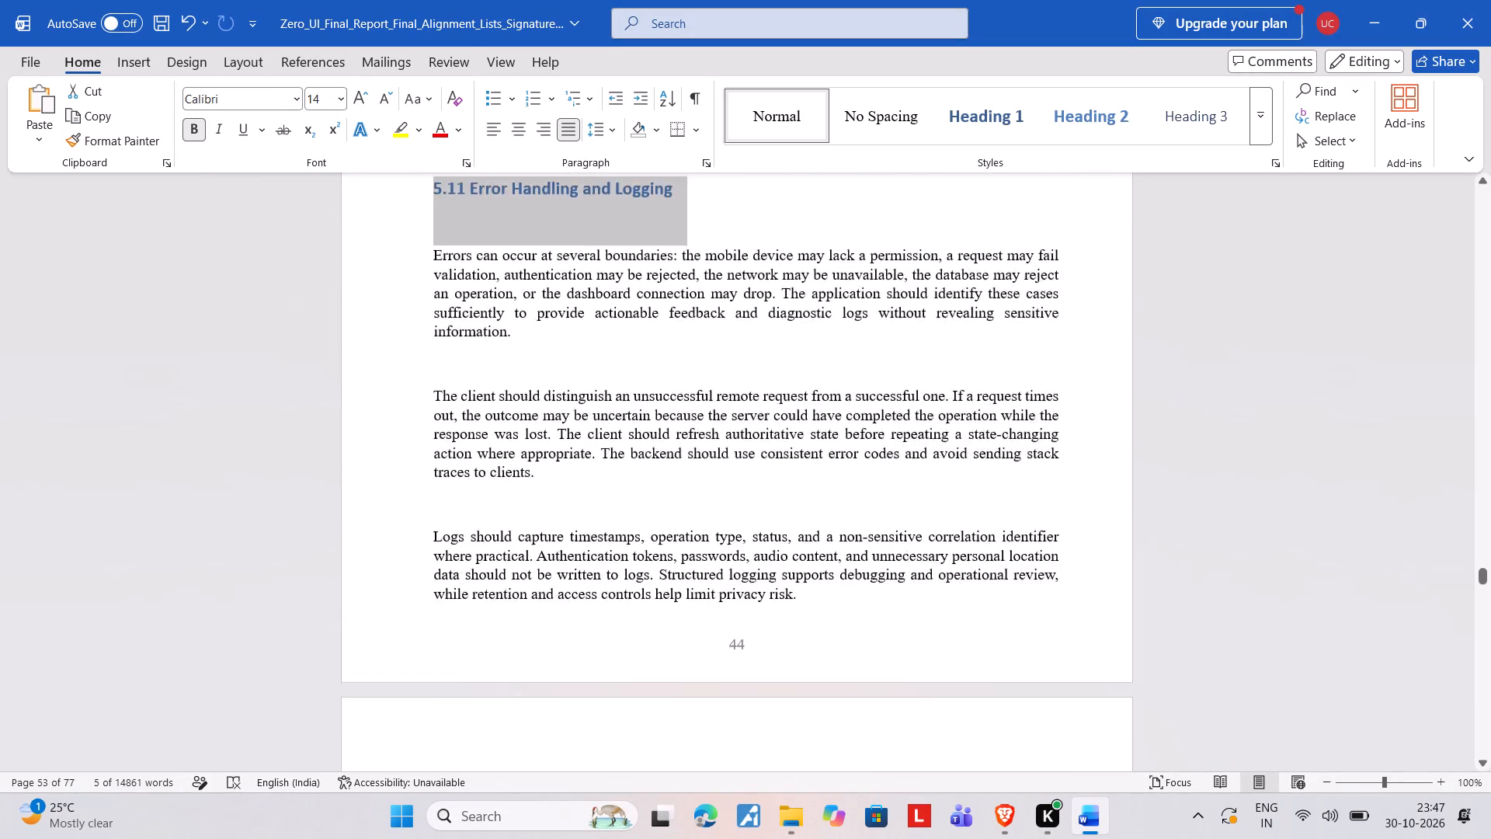
{"action": "scroll", "coordinate": [1354, 576], "scroll_direction": "down", "scroll_amount": 5}
{"action": "scroll", "coordinate": [1185, 548], "scroll_direction": "down", "scroll_amount": 6}
{"action": "scroll", "coordinate": [1185, 548], "scroll_direction": "up", "scroll_amount": 10}
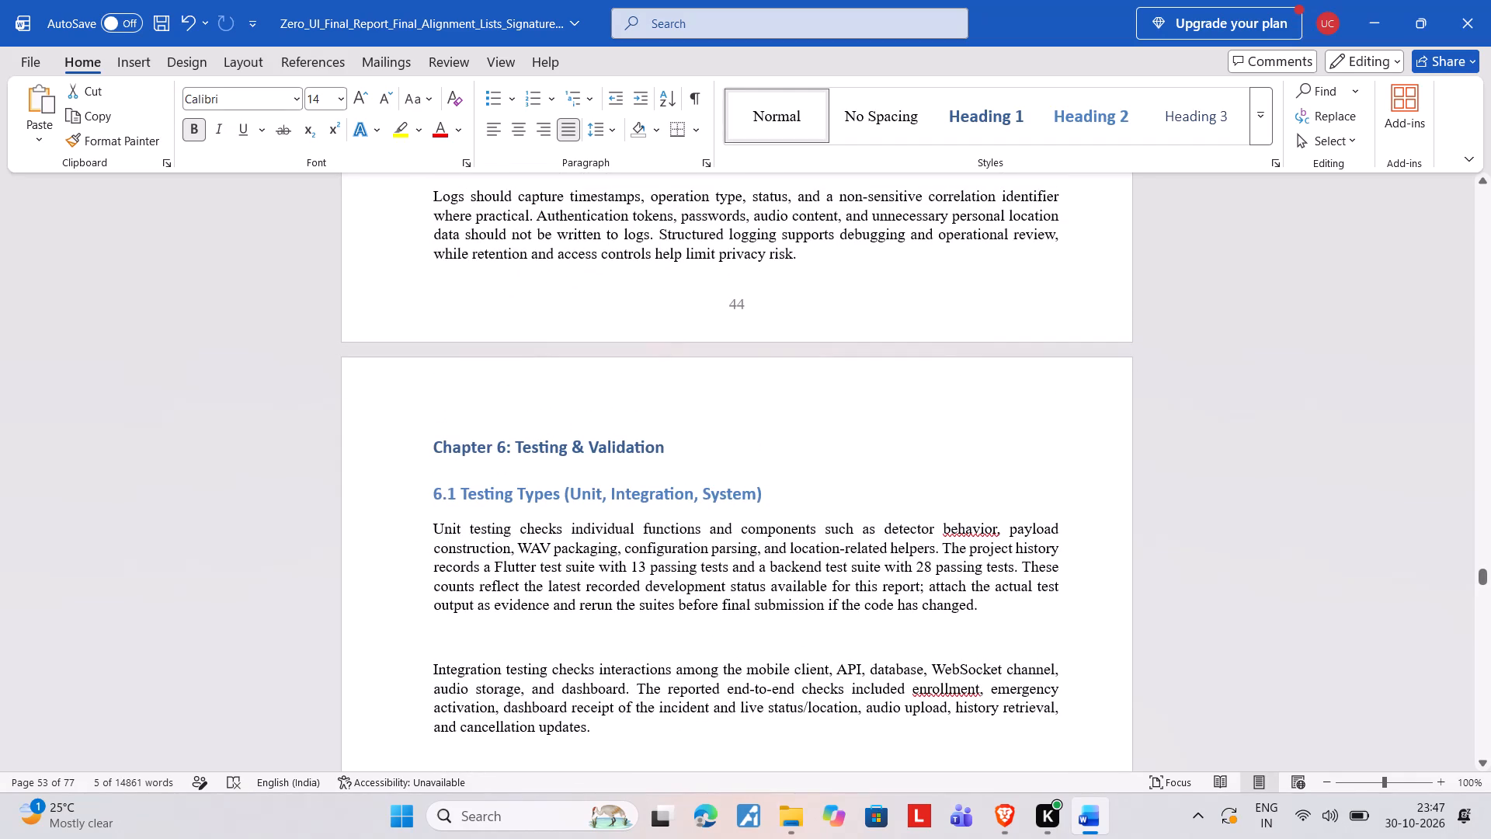
{"action": "left_click", "coordinate": [1253, 458]}
{"action": "scroll", "coordinate": [1279, 617], "scroll_direction": "down", "scroll_amount": 20}
{"action": "scroll", "coordinate": [1279, 617], "scroll_direction": "down", "scroll_amount": 2}
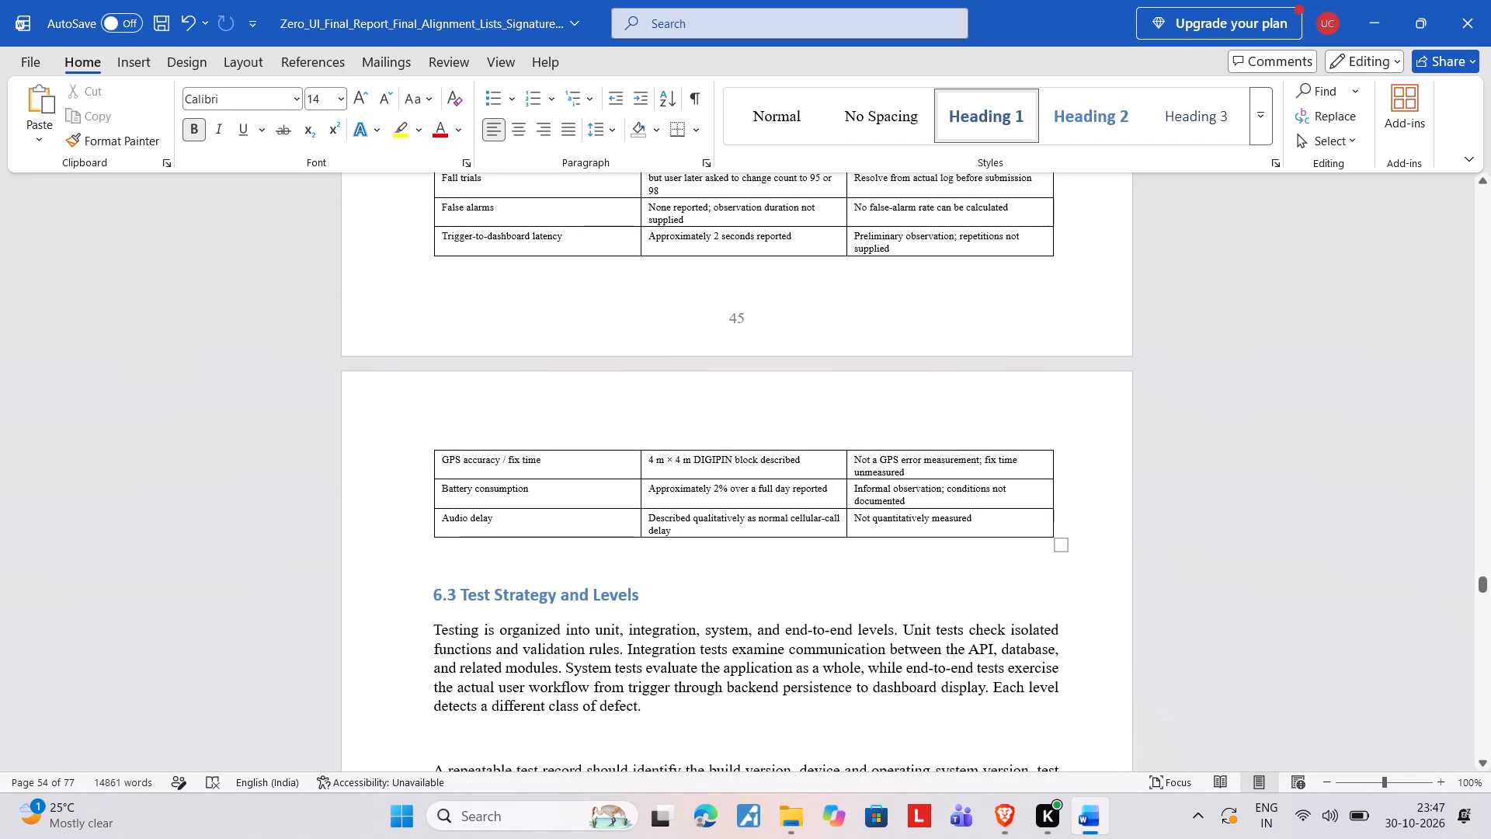
{"action": "left_click_drag", "start_coordinate": [1482, 587], "coordinate": [1461, 284]}
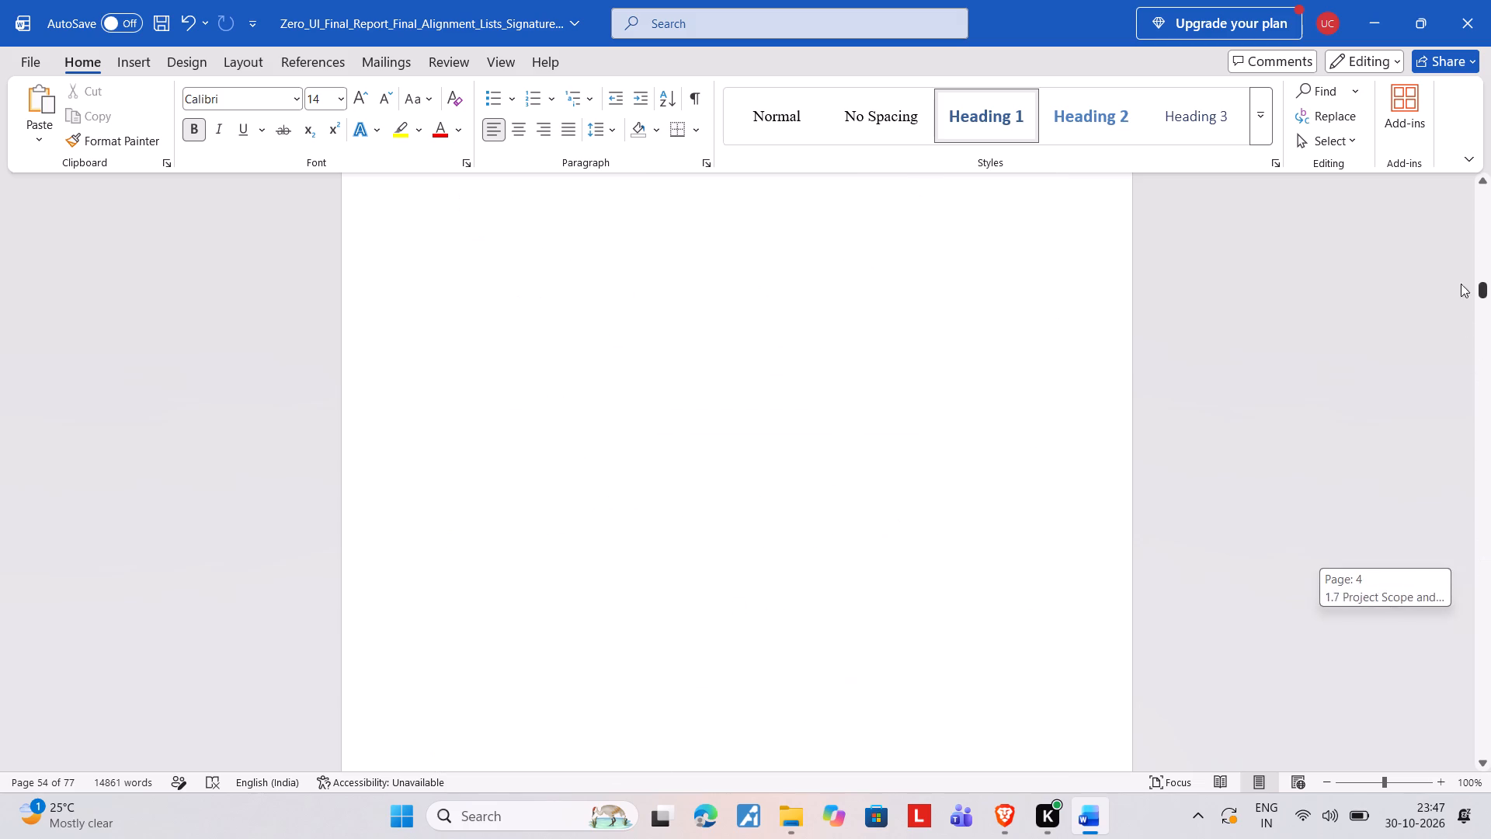
{"action": "left_click_drag", "start_coordinate": [1461, 284], "coordinate": [1455, 235]}
{"action": "scroll", "coordinate": [1123, 652], "scroll_direction": "down", "scroll_amount": 11}
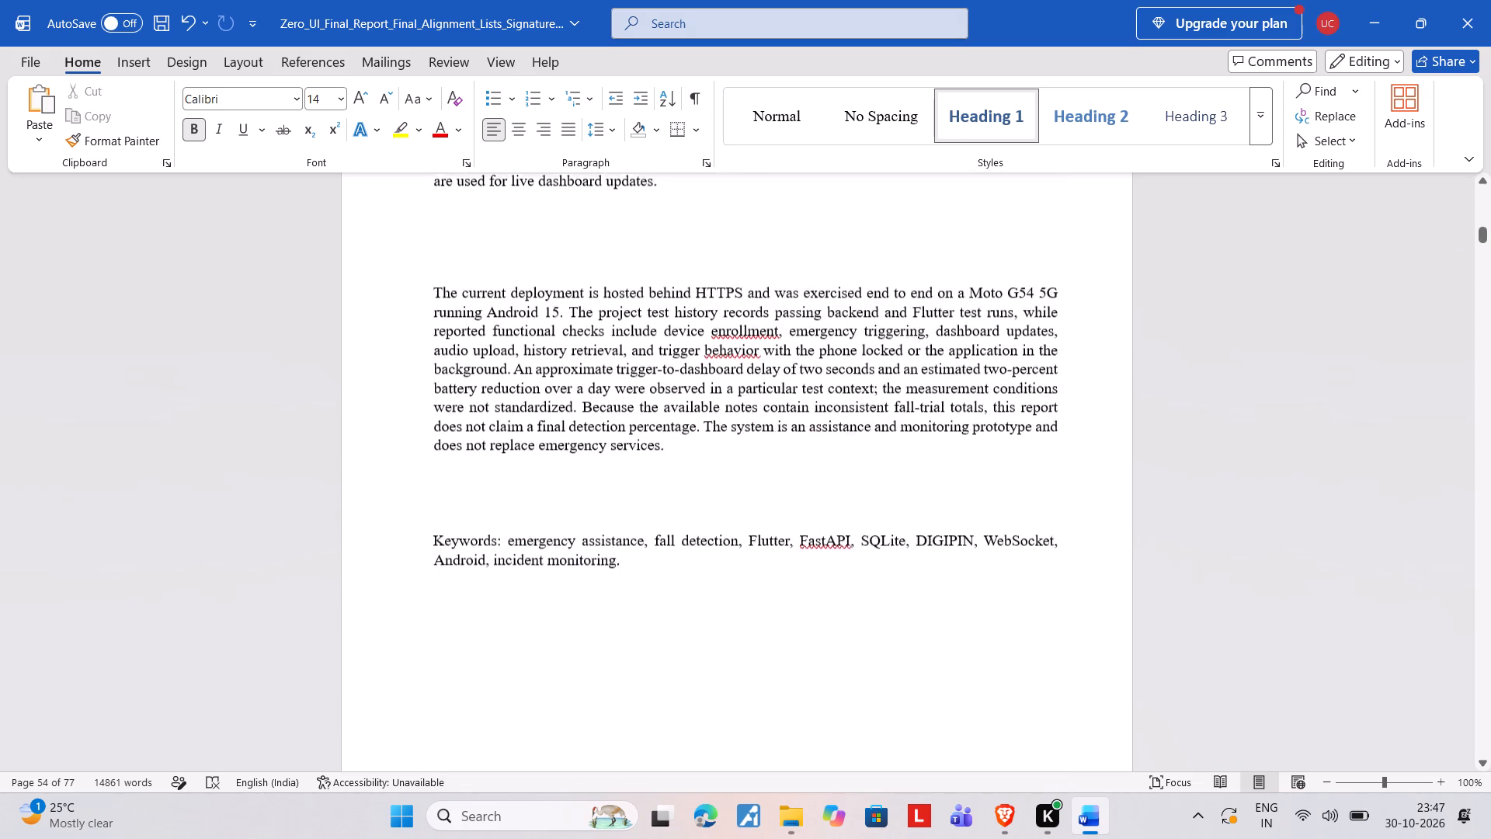
{"action": "scroll", "coordinate": [1123, 652], "scroll_direction": "down", "scroll_amount": 20}
{"action": "scroll", "coordinate": [1123, 652], "scroll_direction": "down", "scroll_amount": 2}
{"action": "scroll", "coordinate": [1123, 652], "scroll_direction": "up", "scroll_amount": 15}
{"action": "scroll", "coordinate": [1123, 652], "scroll_direction": "up", "scroll_amount": 20}
{"action": "scroll", "coordinate": [1123, 652], "scroll_direction": "up", "scroll_amount": 20}
{"action": "scroll", "coordinate": [1123, 652], "scroll_direction": "up", "scroll_amount": 10}
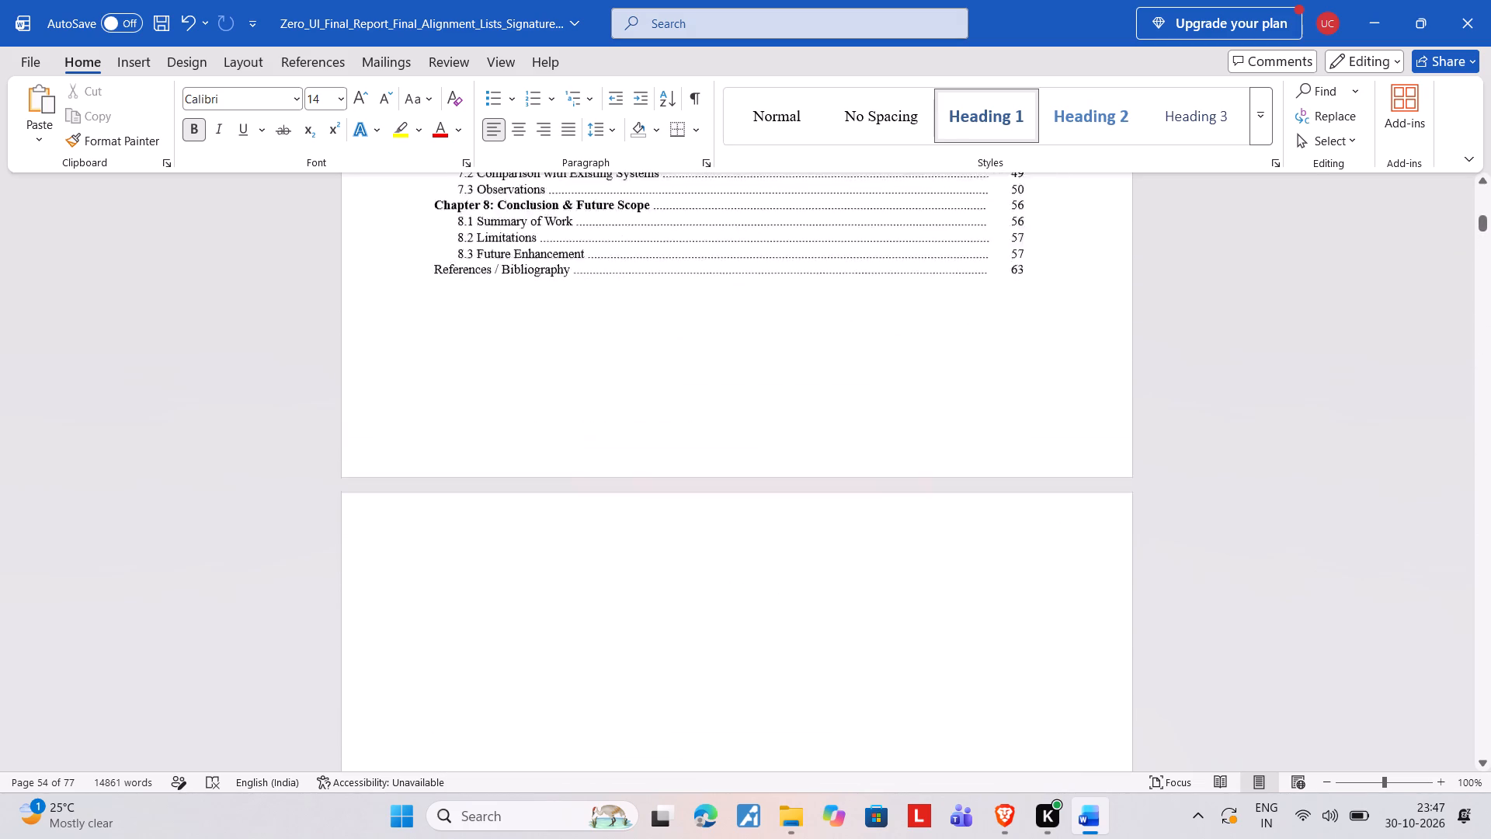
{"action": "scroll", "coordinate": [1123, 653], "scroll_direction": "up", "scroll_amount": 10}
{"action": "scroll", "coordinate": [1018, 654], "scroll_direction": "down", "scroll_amount": 5}
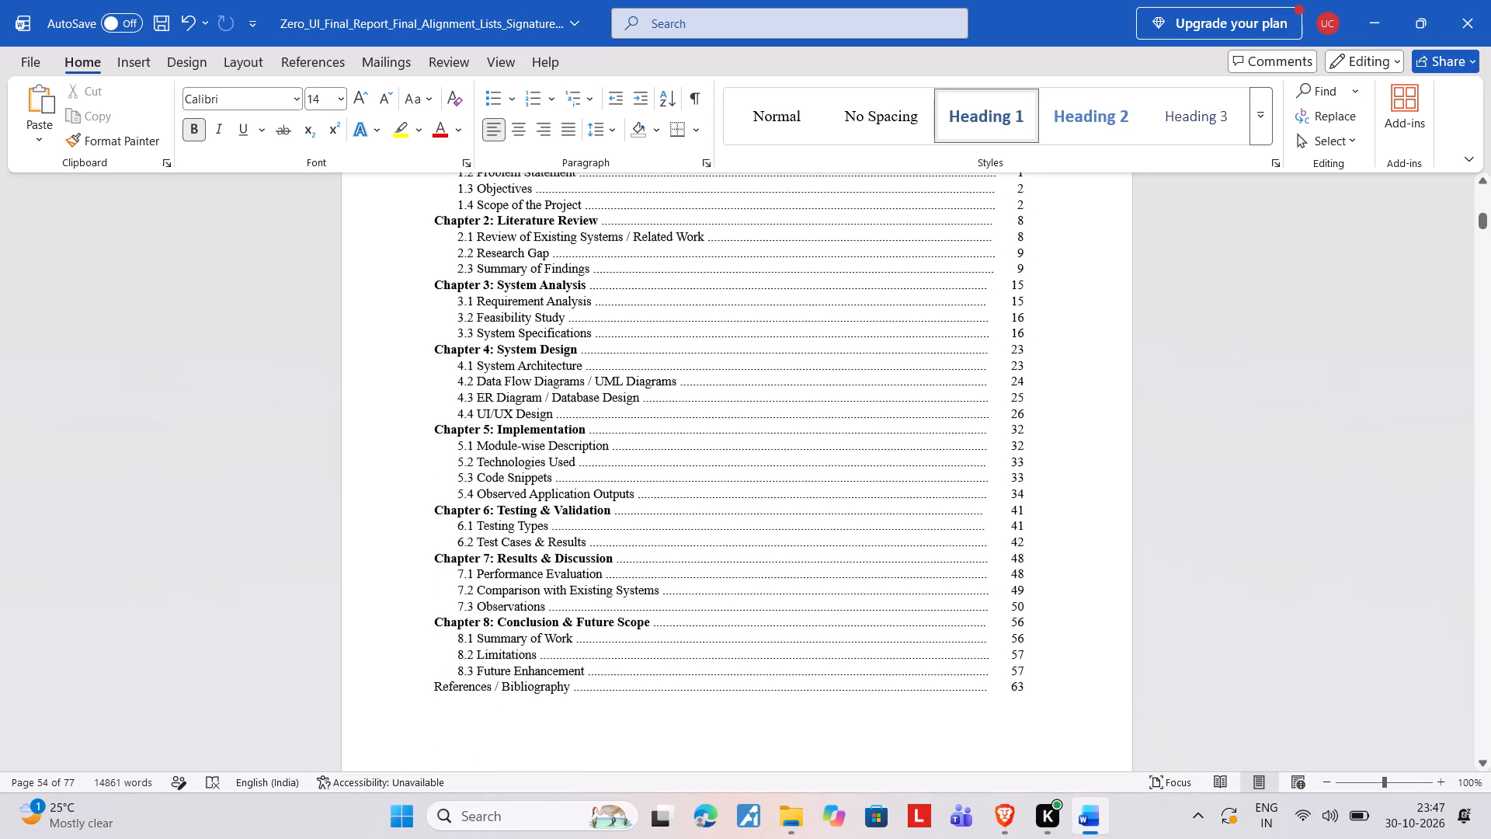
{"action": "left_click", "coordinate": [1024, 507]}
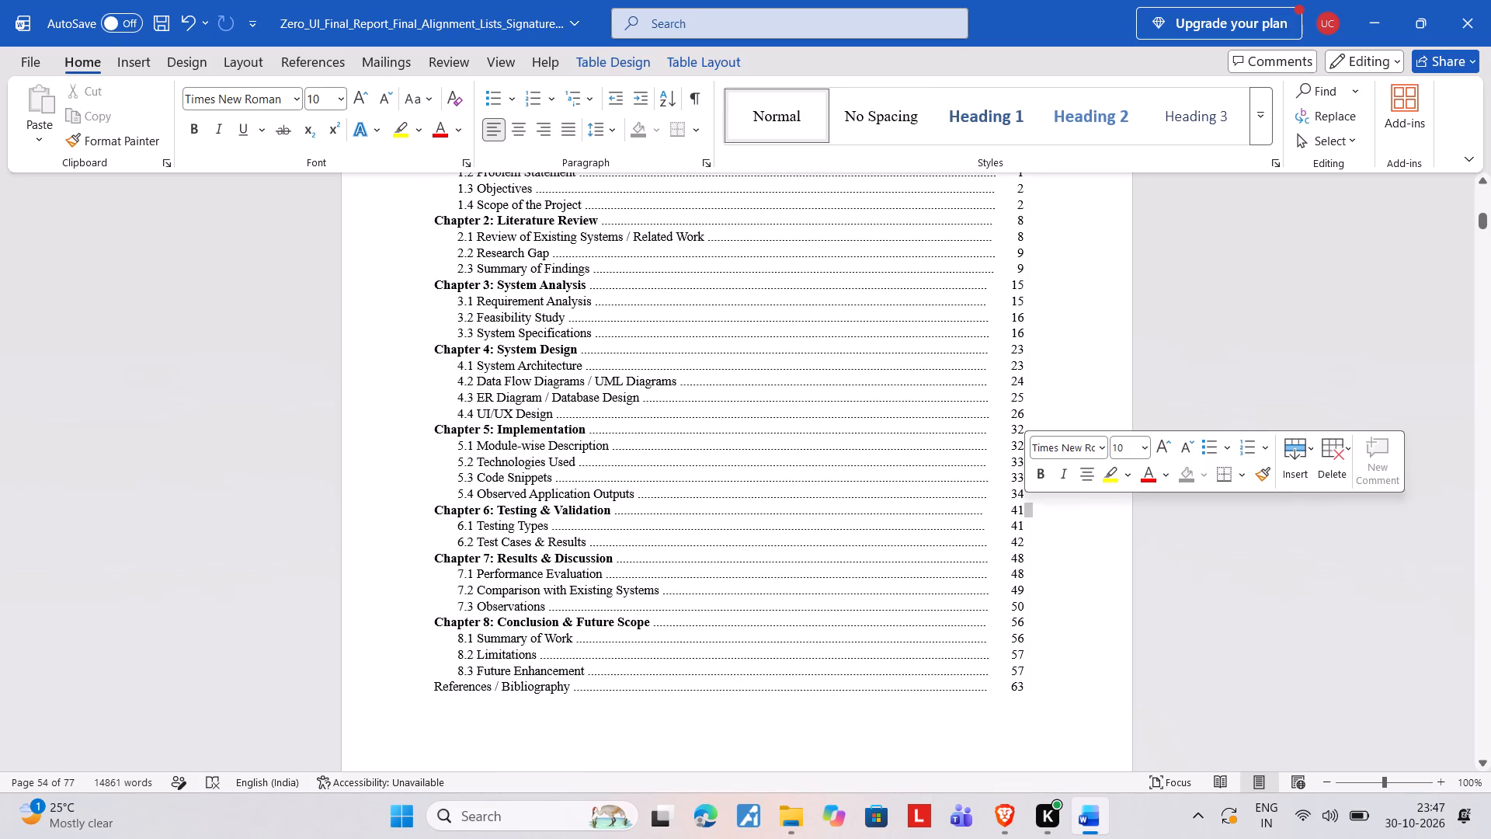
{"action": "left_click", "coordinate": [1020, 508]}
{"action": "left_click", "coordinate": [1020, 508]}
{"action": "key", "text": "Right"}
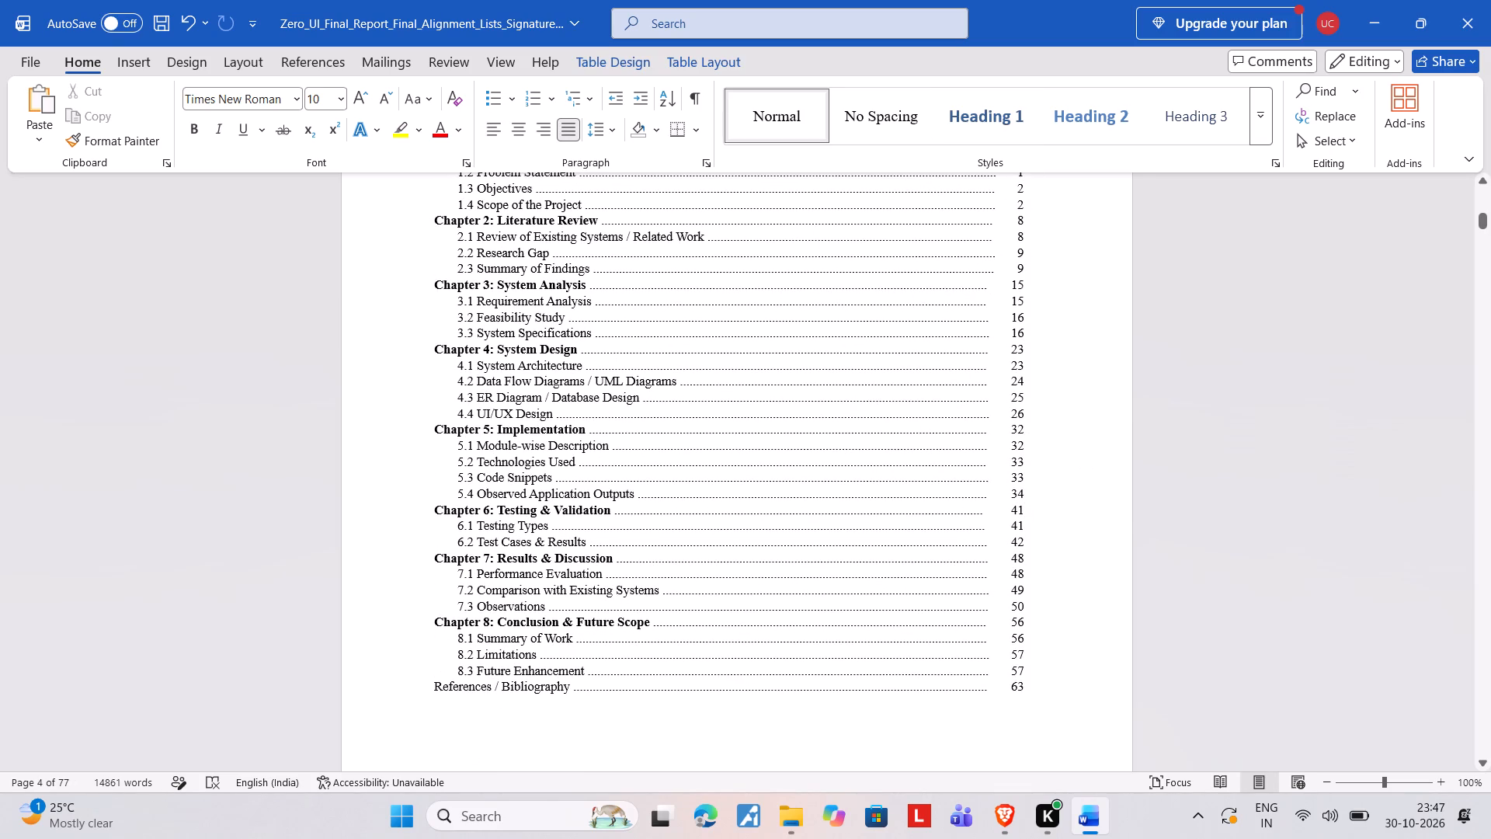
{"action": "key", "text": "BackSpace"}
{"action": "key", "text": "5"}
Set the page number of the 6.1 Testing Types entry to 45 in the contents list.
{"action": "key", "text": "Down"}
{"action": "key", "text": "Down"}
{"action": "key", "text": "Down"}
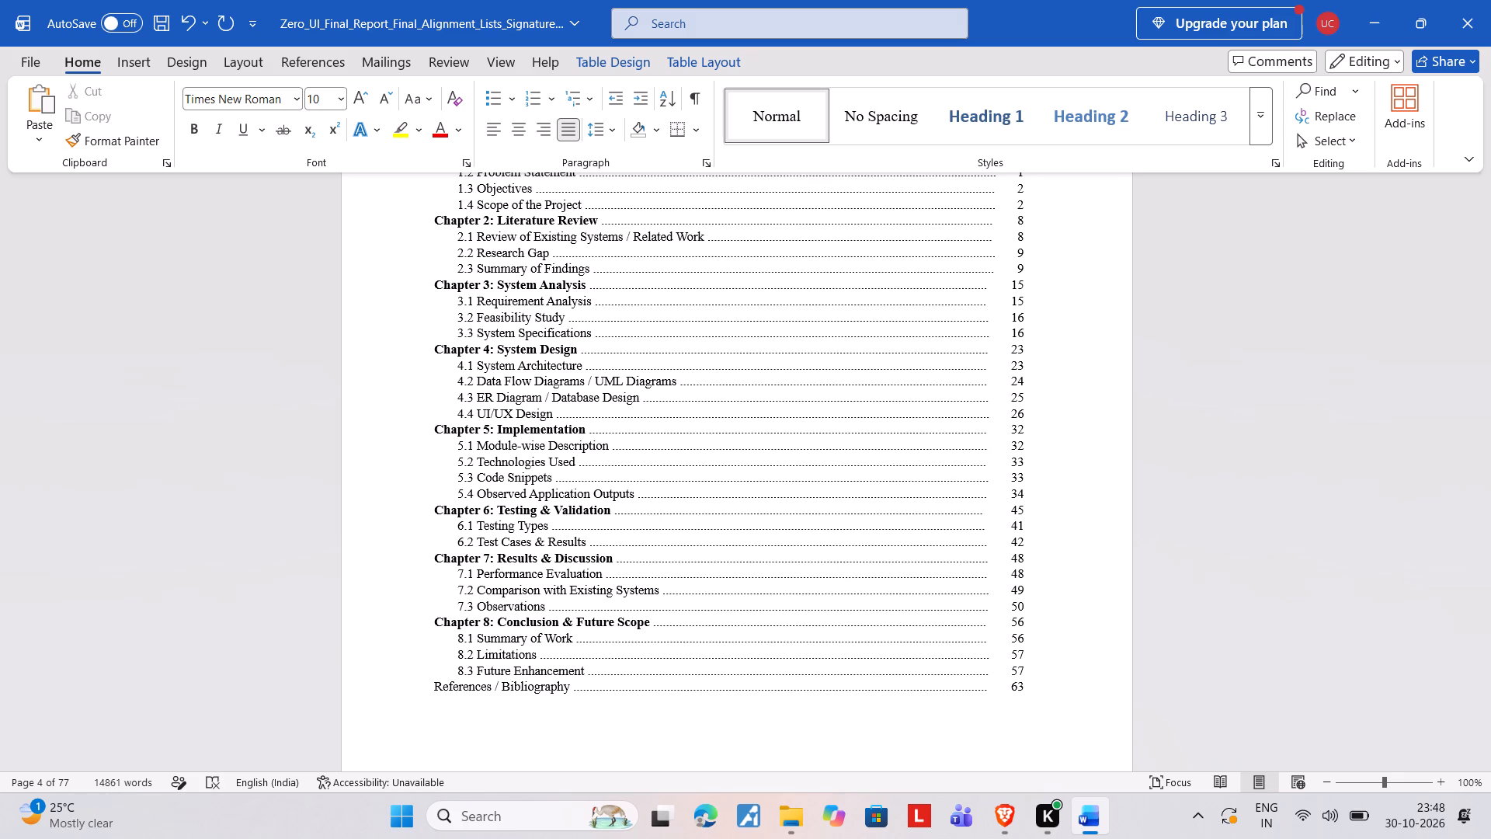
{"action": "key", "text": "Up"}
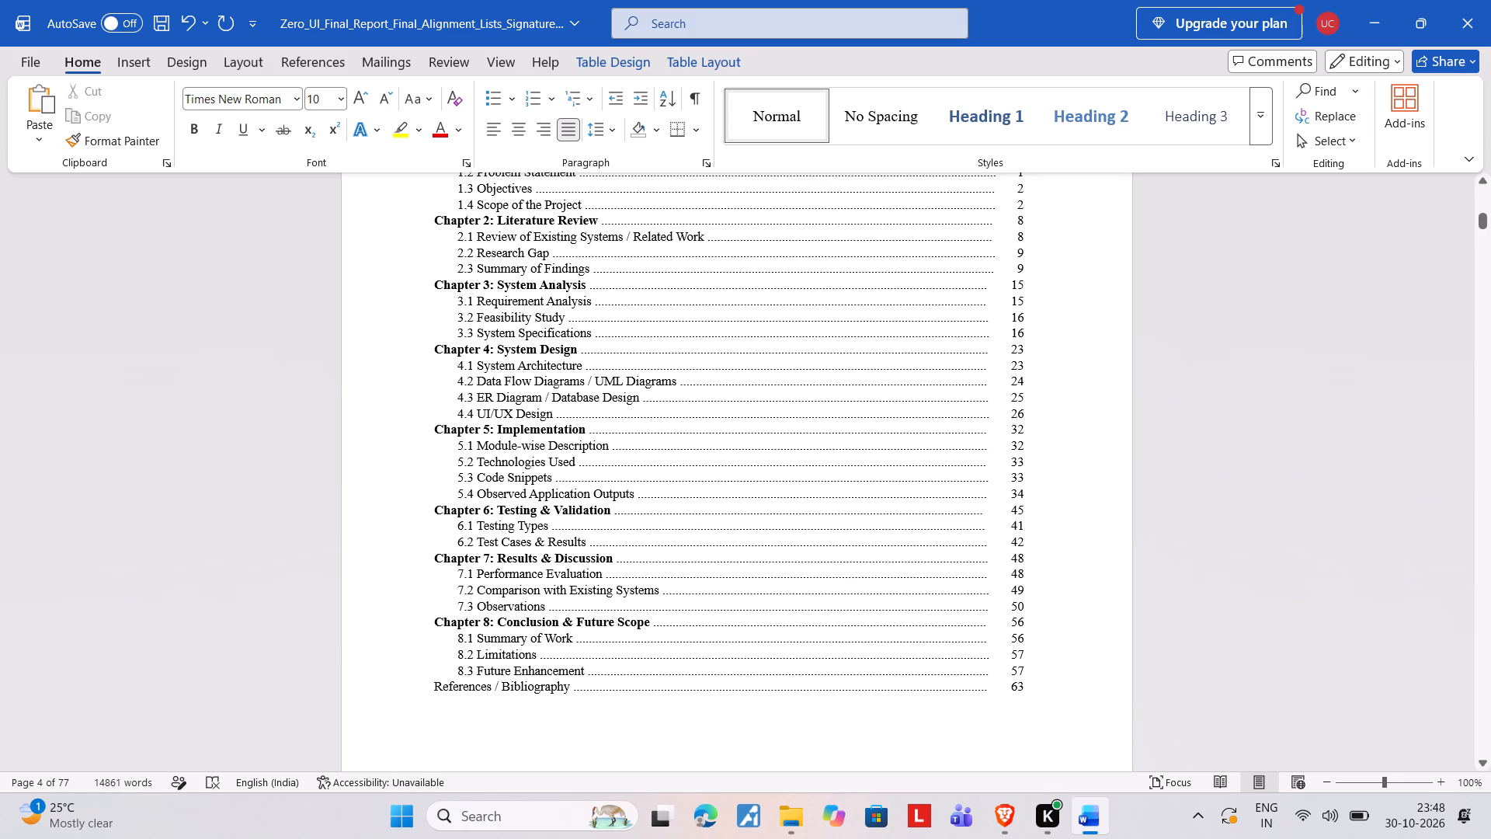
{"action": "left_click", "coordinate": [1017, 524]}
{"action": "key", "text": "Right"}
{"action": "key", "text": "BackSpace"}
{"action": "key", "text": "5"}
Examine the Chapter 6 and Chapter 7 pages for their section starts, page numbers and page breaks.
{"action": "left_click_drag", "start_coordinate": [1483, 221], "coordinate": [1490, 565]}
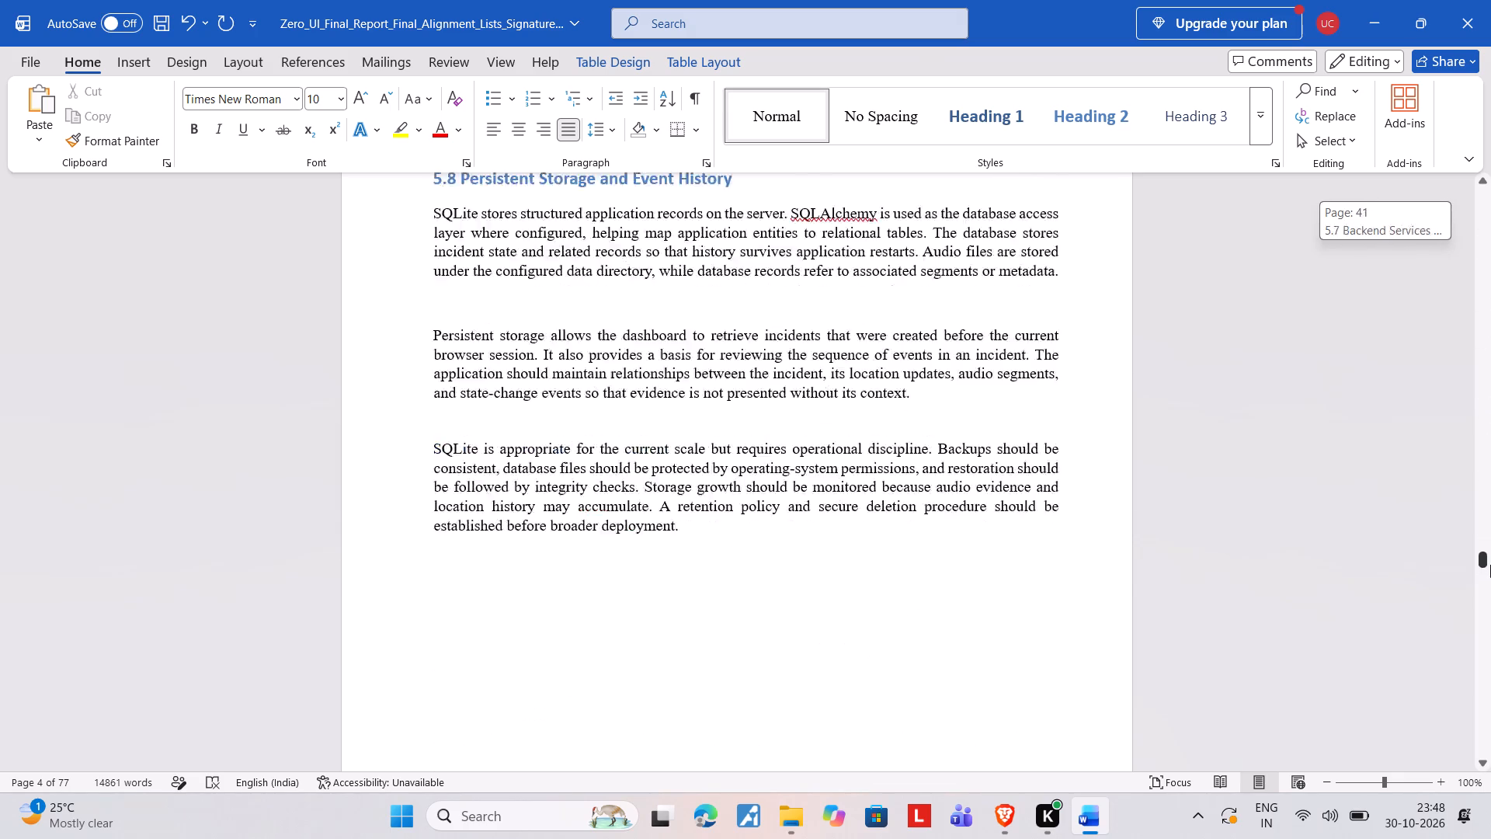
{"action": "left_click_drag", "start_coordinate": [1490, 565], "coordinate": [1490, 601]}
{"action": "scroll", "coordinate": [891, 558], "scroll_direction": "down", "scroll_amount": 14}
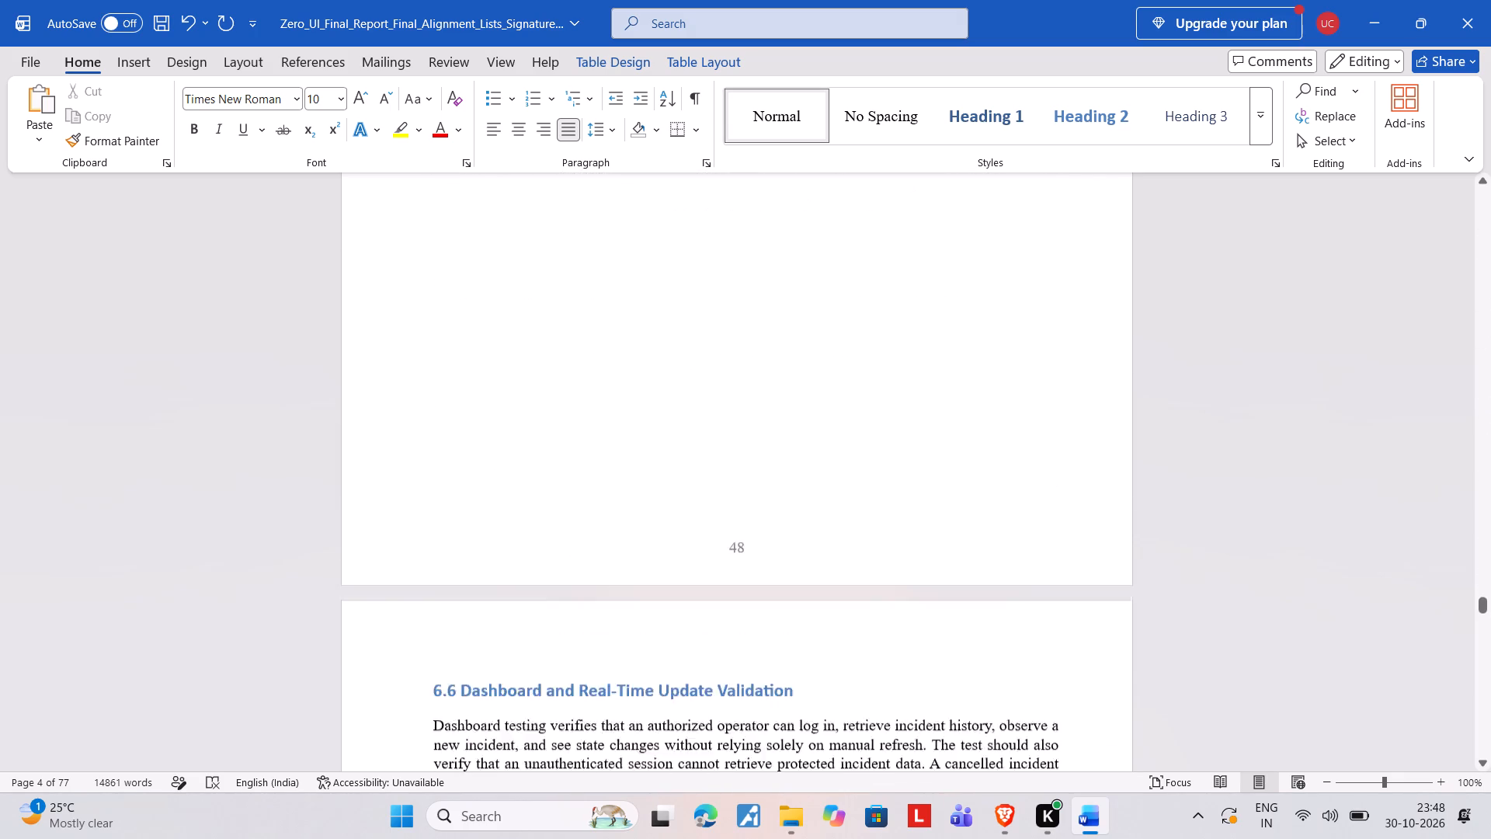
{"action": "scroll", "coordinate": [891, 558], "scroll_direction": "down", "scroll_amount": 8}
{"action": "scroll", "coordinate": [891, 558], "scroll_direction": "down", "scroll_amount": 20}
{"action": "scroll", "coordinate": [891, 558], "scroll_direction": "down", "scroll_amount": 12}
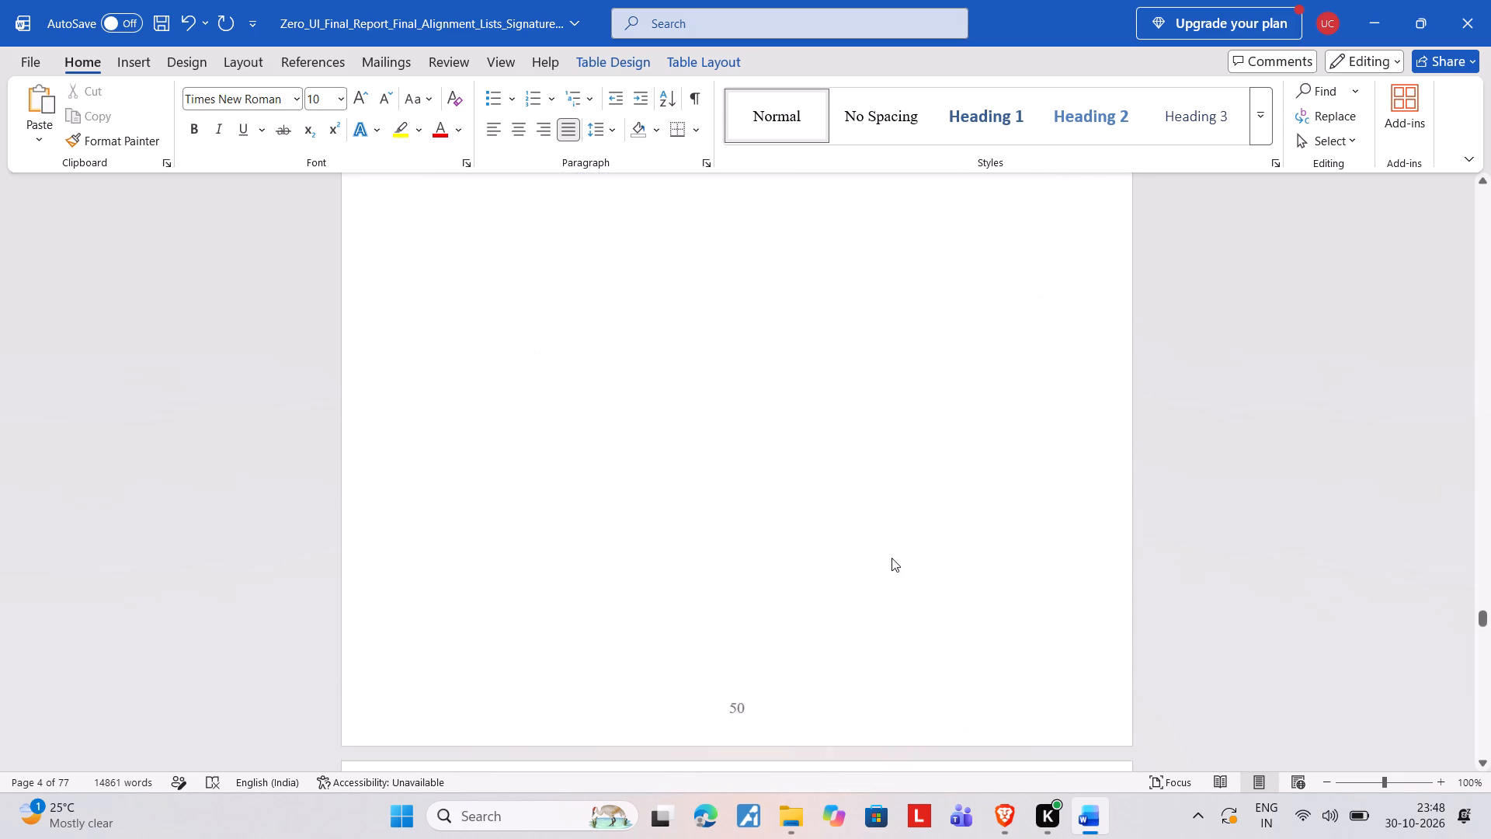
{"action": "scroll", "coordinate": [891, 558], "scroll_direction": "down", "scroll_amount": 20}
{"action": "scroll", "coordinate": [891, 558], "scroll_direction": "down", "scroll_amount": 20}
{"action": "scroll", "coordinate": [891, 558], "scroll_direction": "down", "scroll_amount": 15}
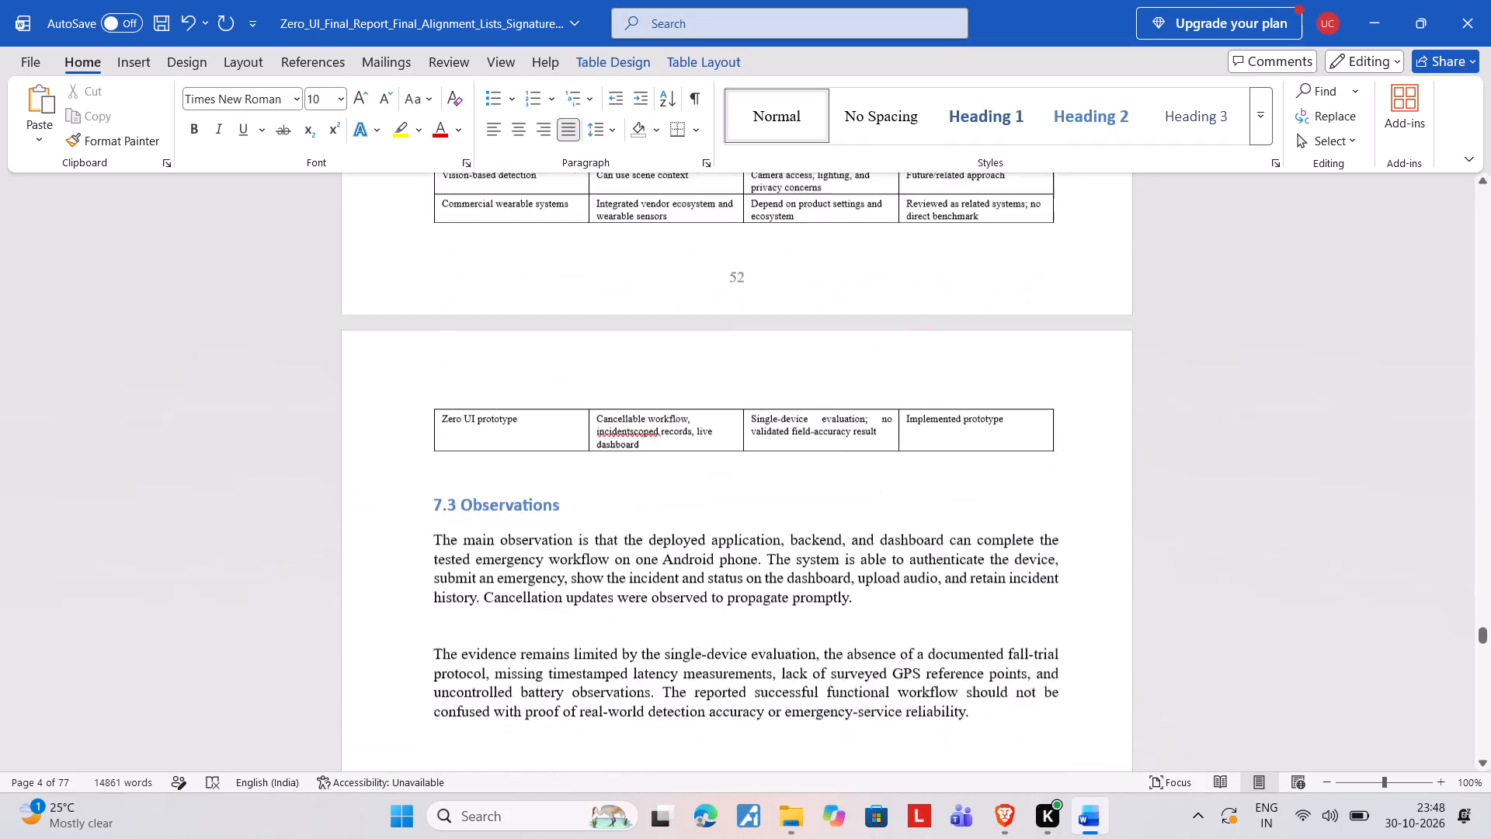
{"action": "scroll", "coordinate": [891, 558], "scroll_direction": "up", "scroll_amount": 6}
{"action": "scroll", "coordinate": [891, 558], "scroll_direction": "up", "scroll_amount": 20}
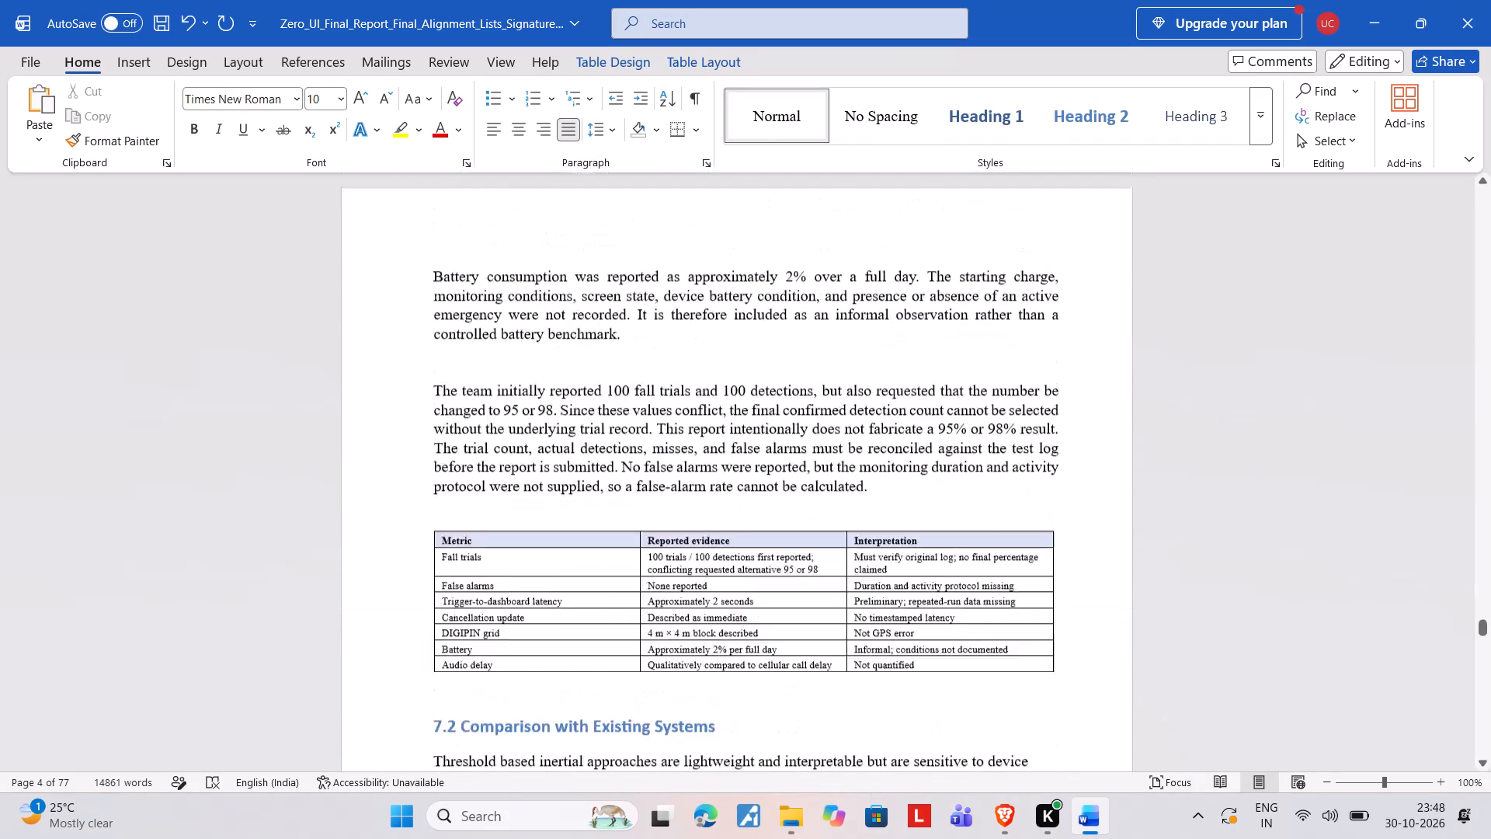
{"action": "scroll", "coordinate": [891, 558], "scroll_direction": "up", "scroll_amount": 15}
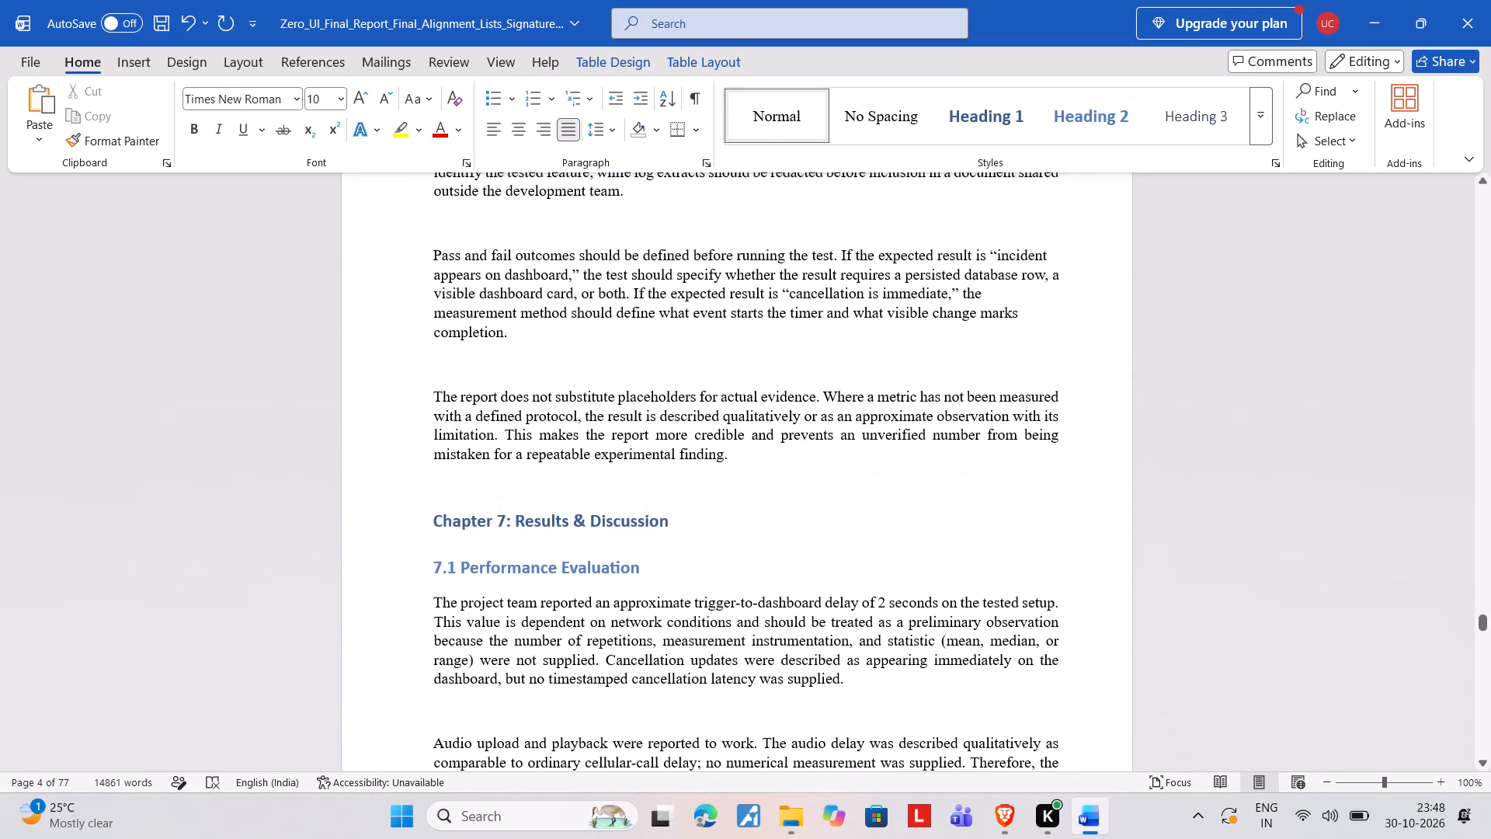
{"action": "scroll", "coordinate": [440, 488], "scroll_direction": "up", "scroll_amount": 20}
{"action": "scroll", "coordinate": [440, 488], "scroll_direction": "up", "scroll_amount": 1}
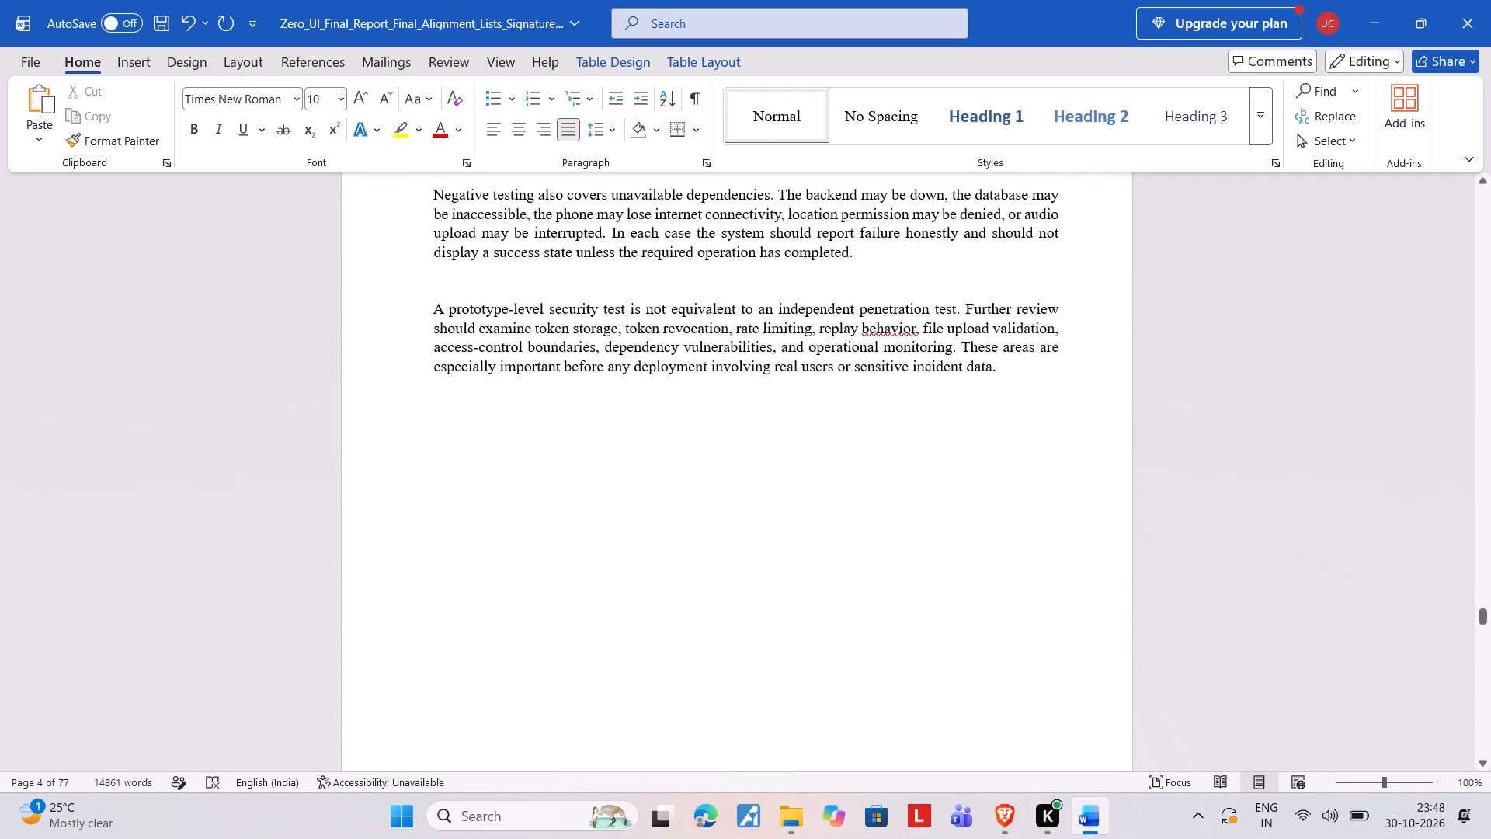
Remove the page break before heading 6.8 Test Evidence and Reporting Method, keeping it on its own line below section 6.7's last paragraph.
{"action": "scroll", "coordinate": [440, 488], "scroll_direction": "down", "scroll_amount": 14}
{"action": "left_click", "coordinate": [421, 395]}
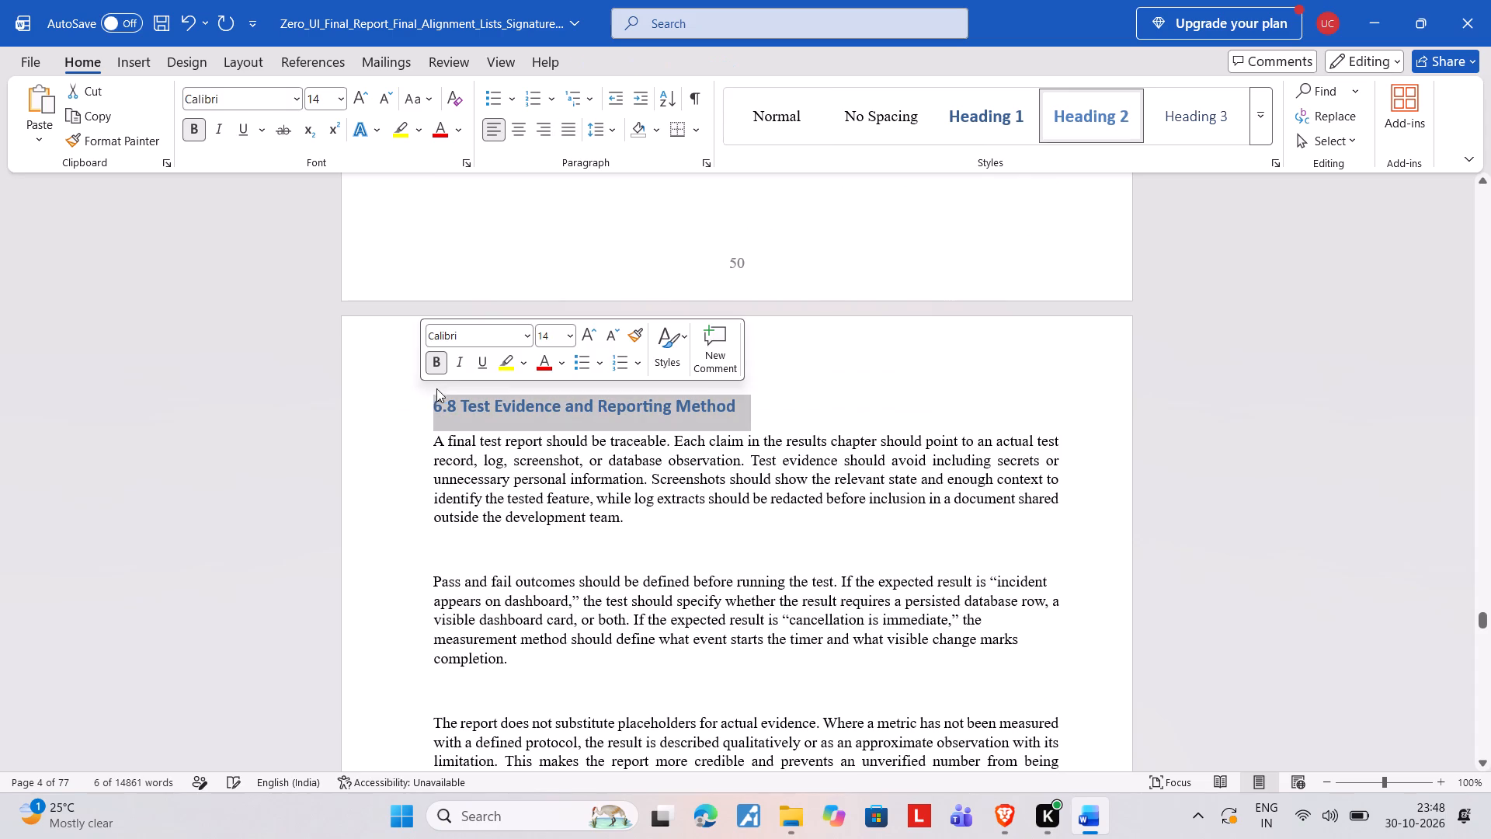
{"action": "left_click", "coordinate": [435, 413]}
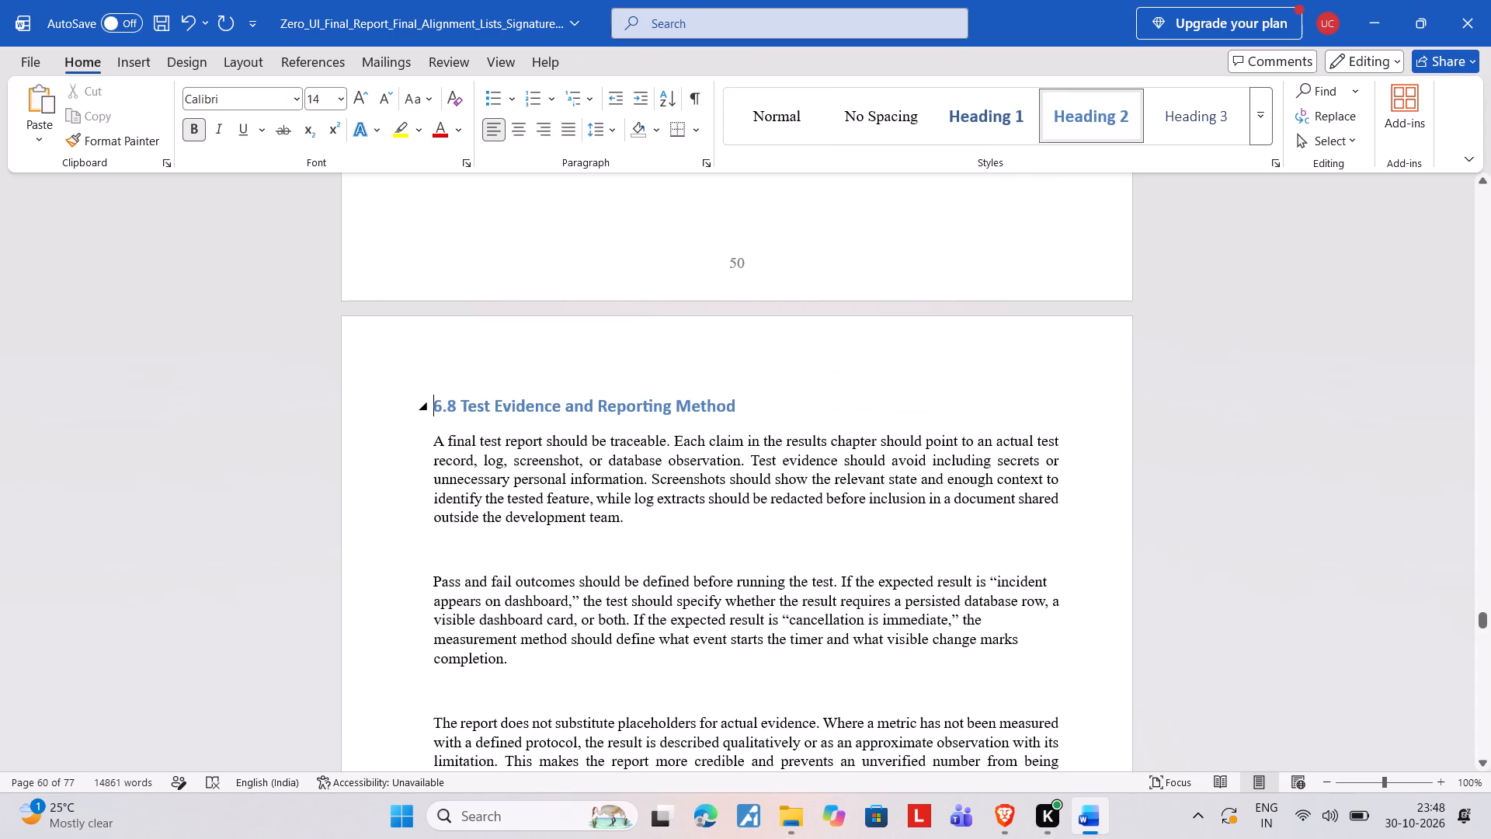
{"action": "key", "text": "alt+Tab"}
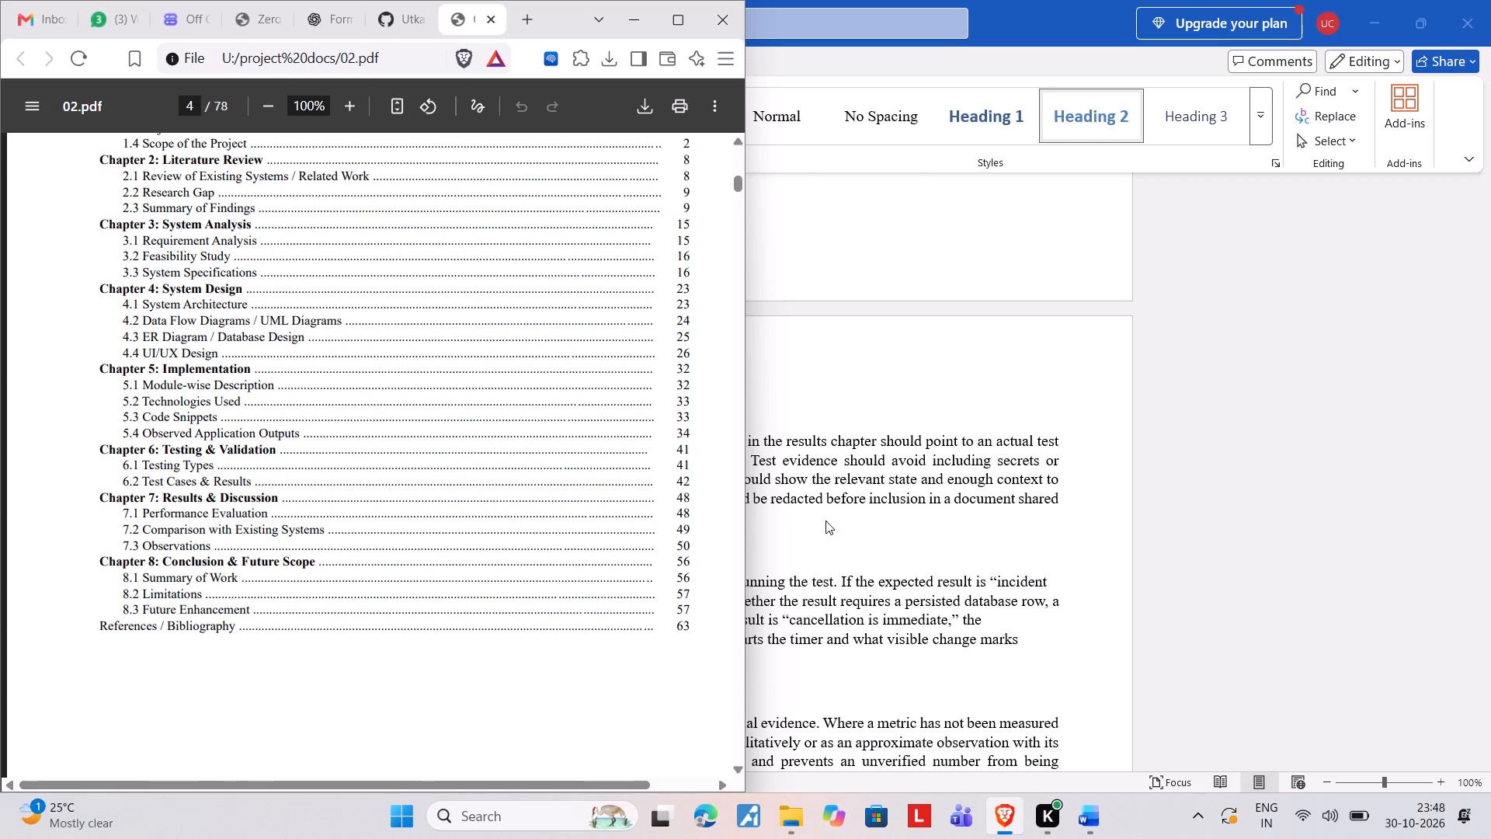
{"action": "left_click", "coordinate": [1052, 529]}
{"action": "scroll", "coordinate": [1052, 529], "scroll_direction": "down", "scroll_amount": 4}
{"action": "scroll", "coordinate": [1052, 529], "scroll_direction": "up", "scroll_amount": 4}
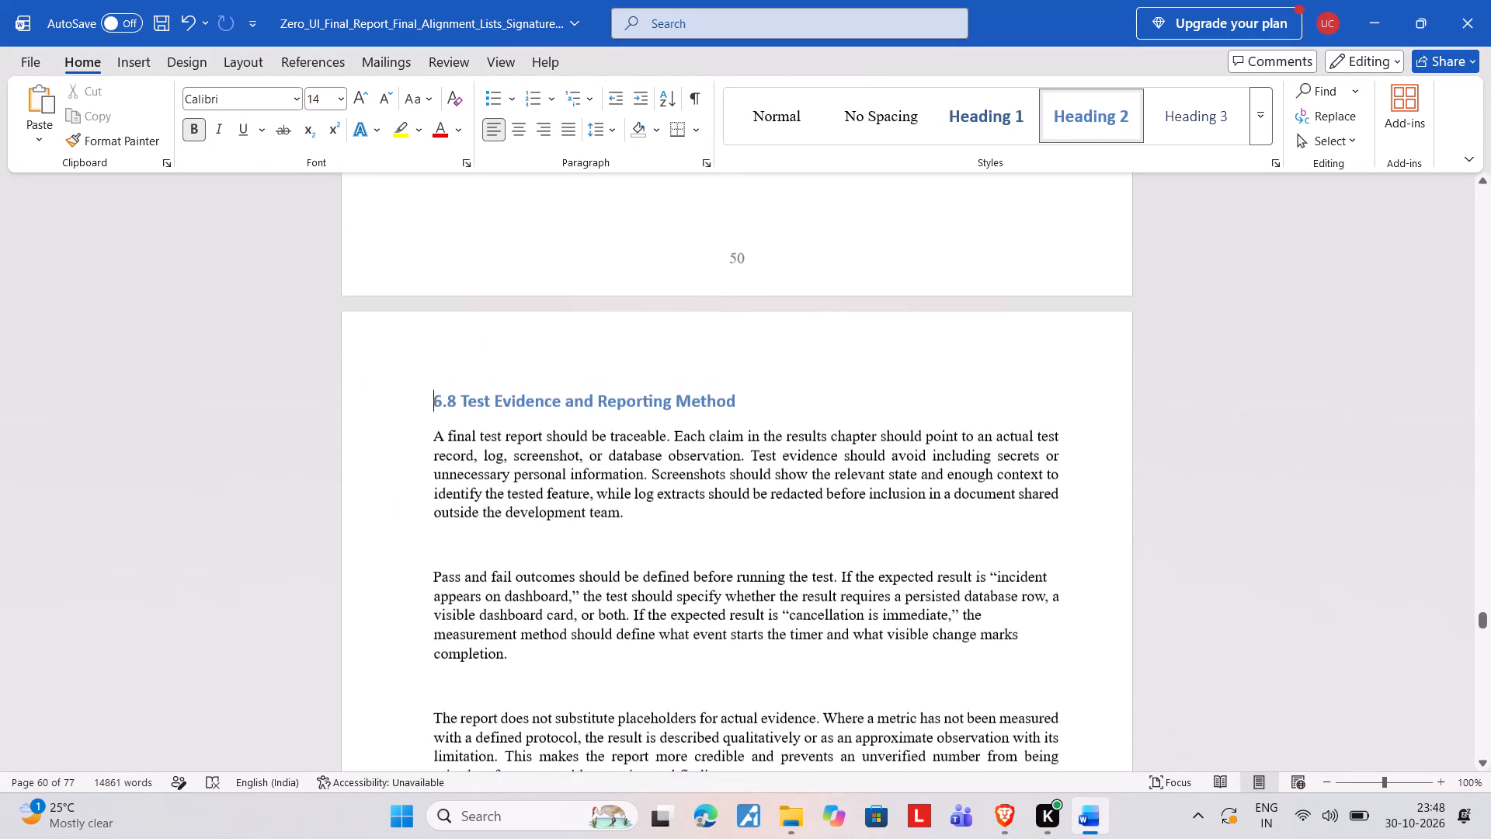
{"action": "scroll", "coordinate": [1052, 529], "scroll_direction": "up", "scroll_amount": 3}
{"action": "left_click", "coordinate": [434, 416]}
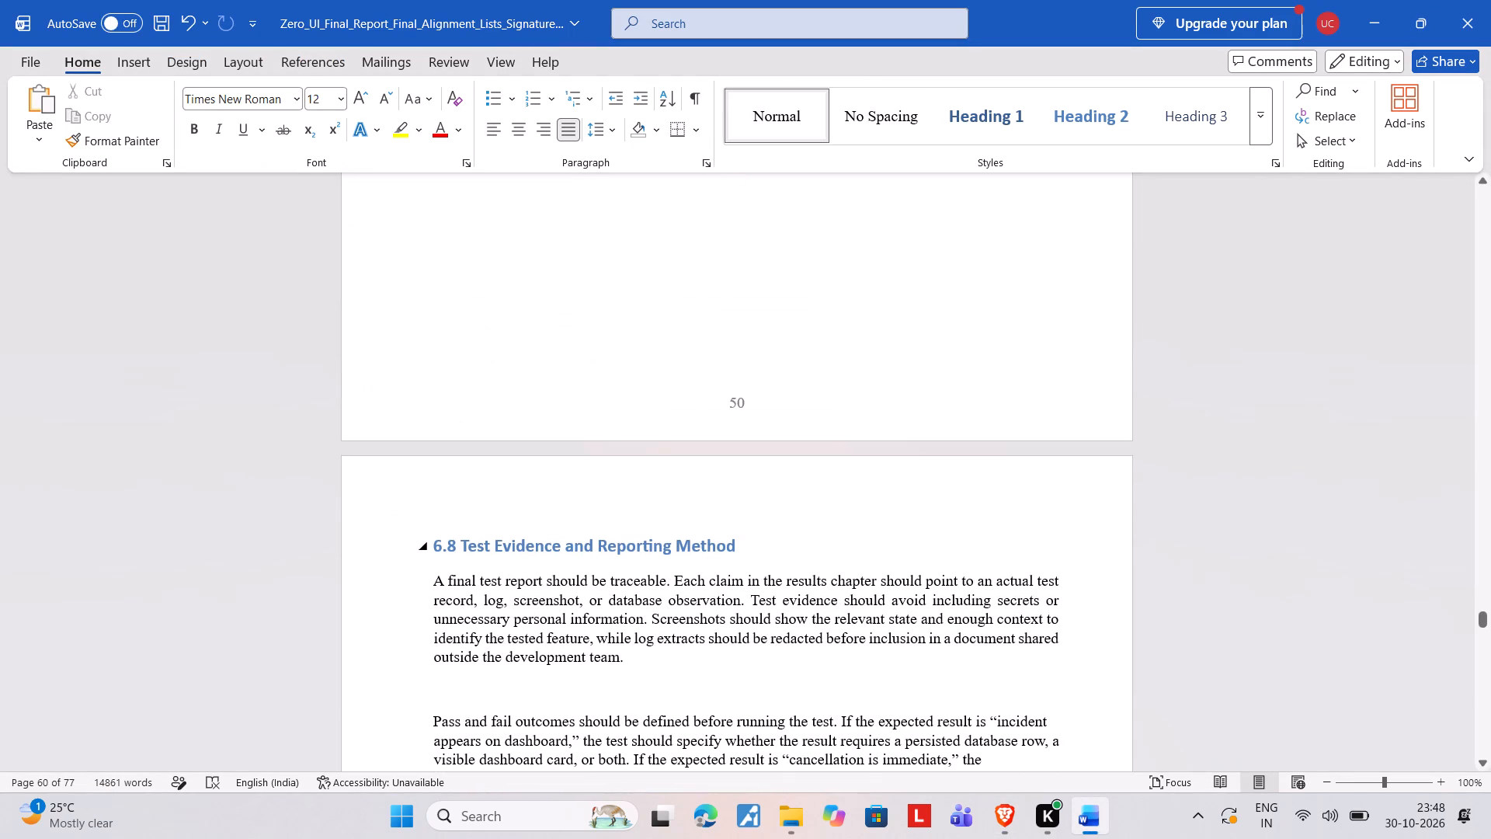
{"action": "left_click", "coordinate": [430, 537]}
{"action": "key", "text": "BackSpace"}
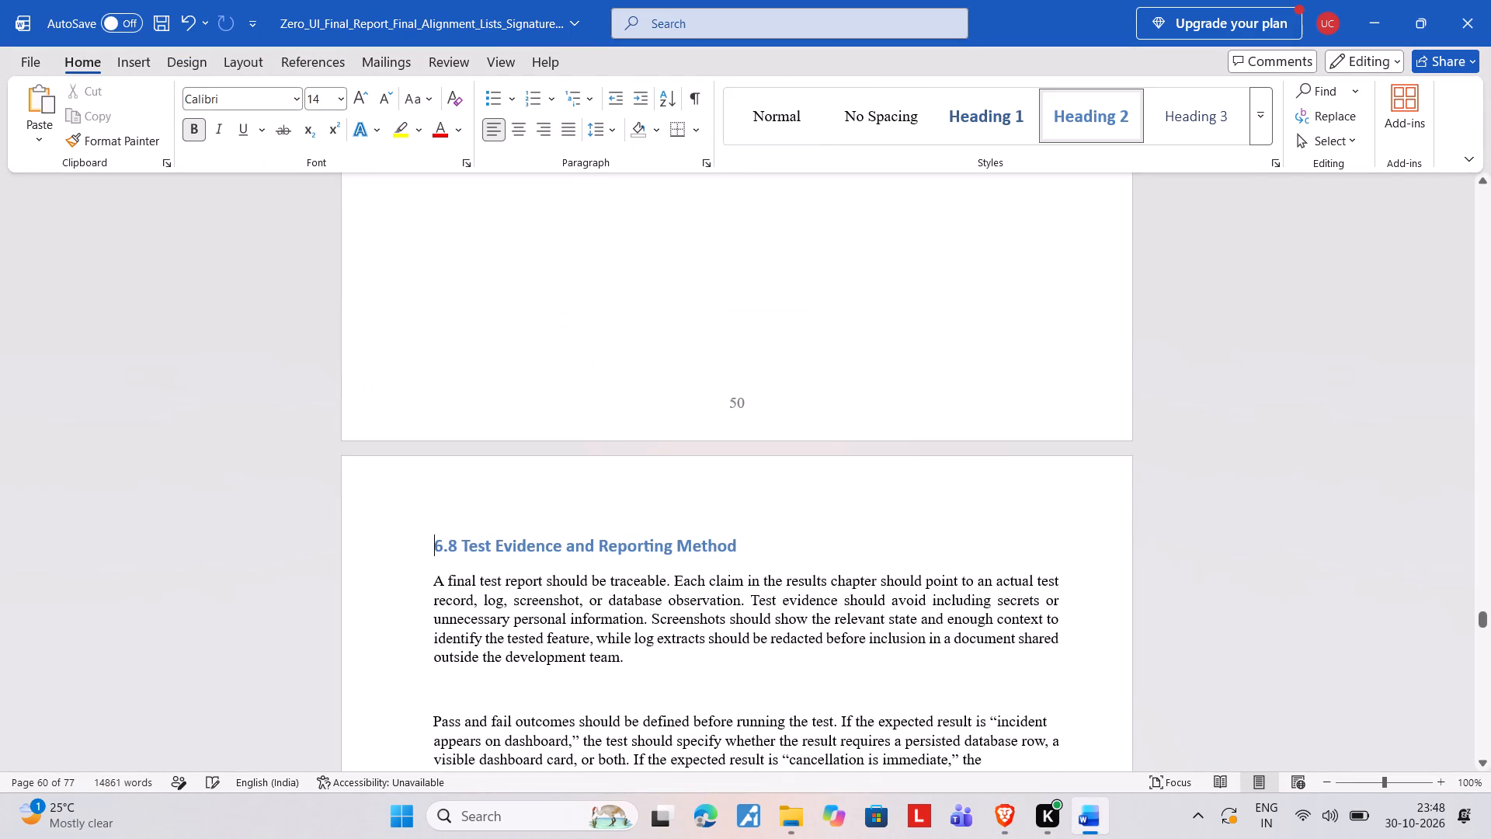
{"action": "key", "text": "BackSpace"}
{"action": "key", "text": "BackSpace"}
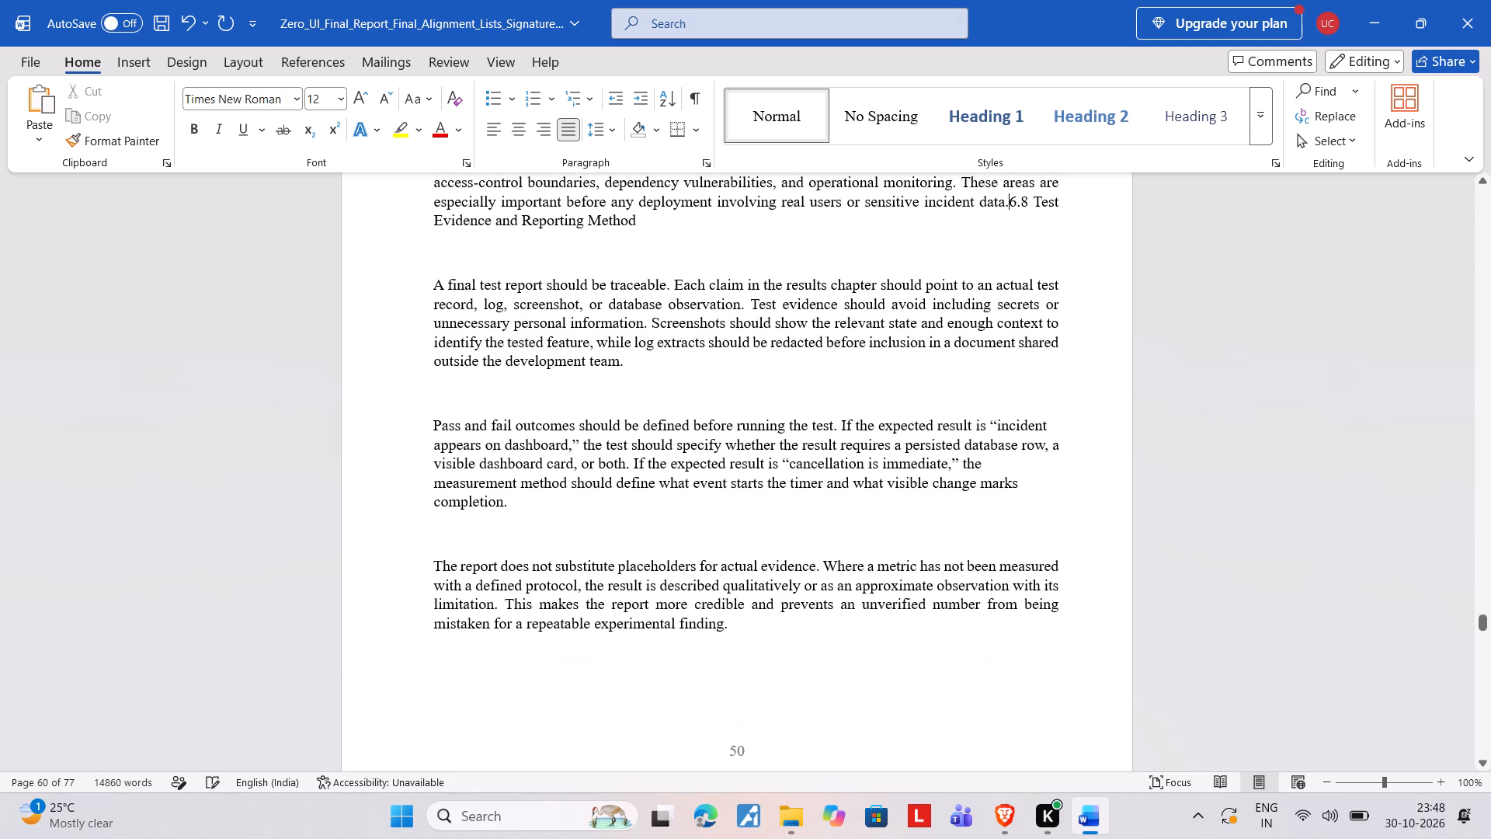
{"action": "key", "text": "Return"}
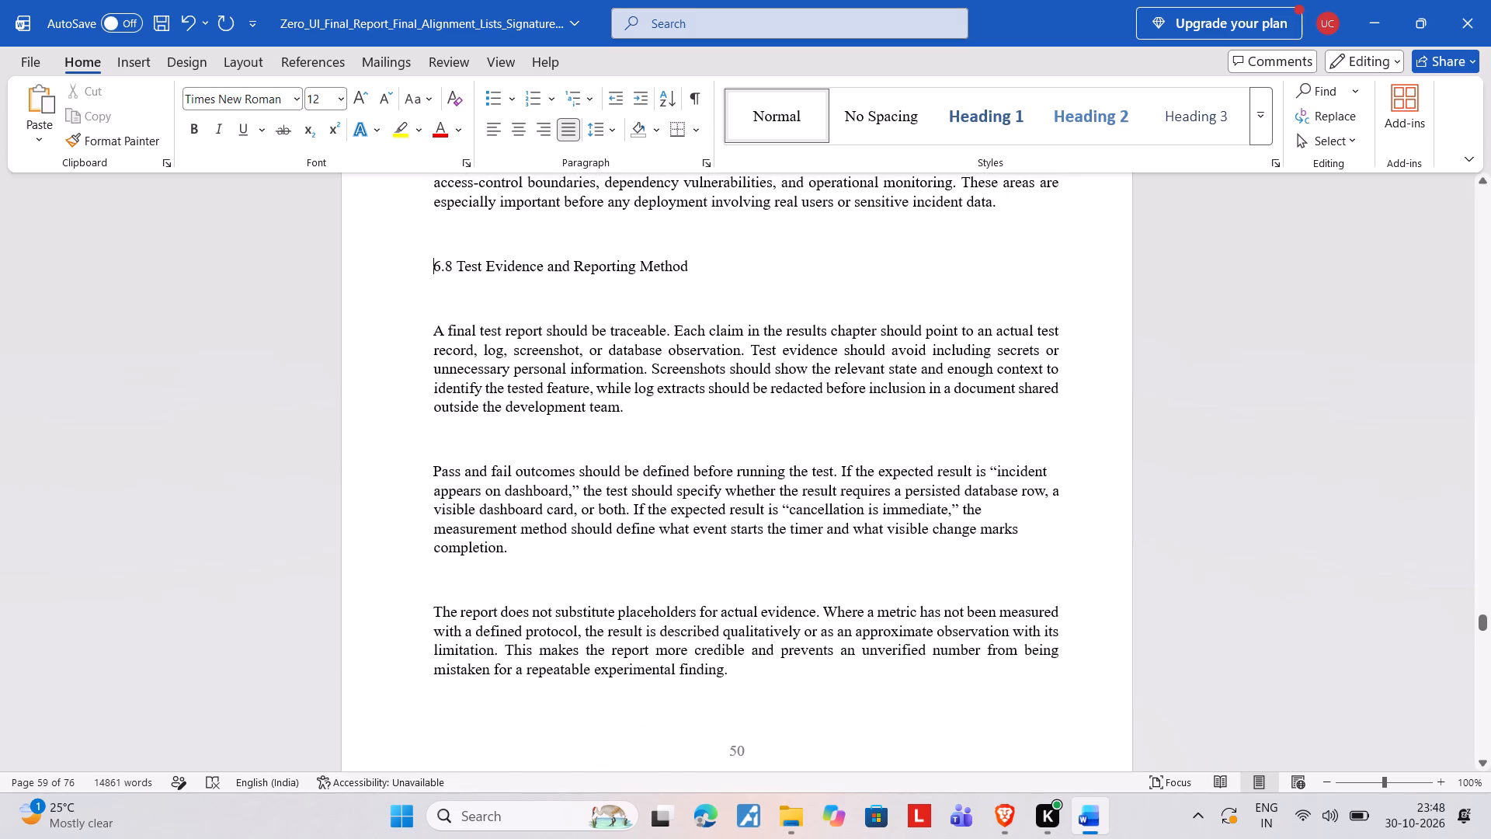
Copy the formatting of heading 6.7 Security and Negative Testing onto the 6.8 Test Evidence and Reporting Method line.
{"action": "scroll", "coordinate": [454, 565], "scroll_direction": "up", "scroll_amount": 7}
{"action": "scroll", "coordinate": [520, 207], "scroll_direction": "up", "scroll_amount": 1}
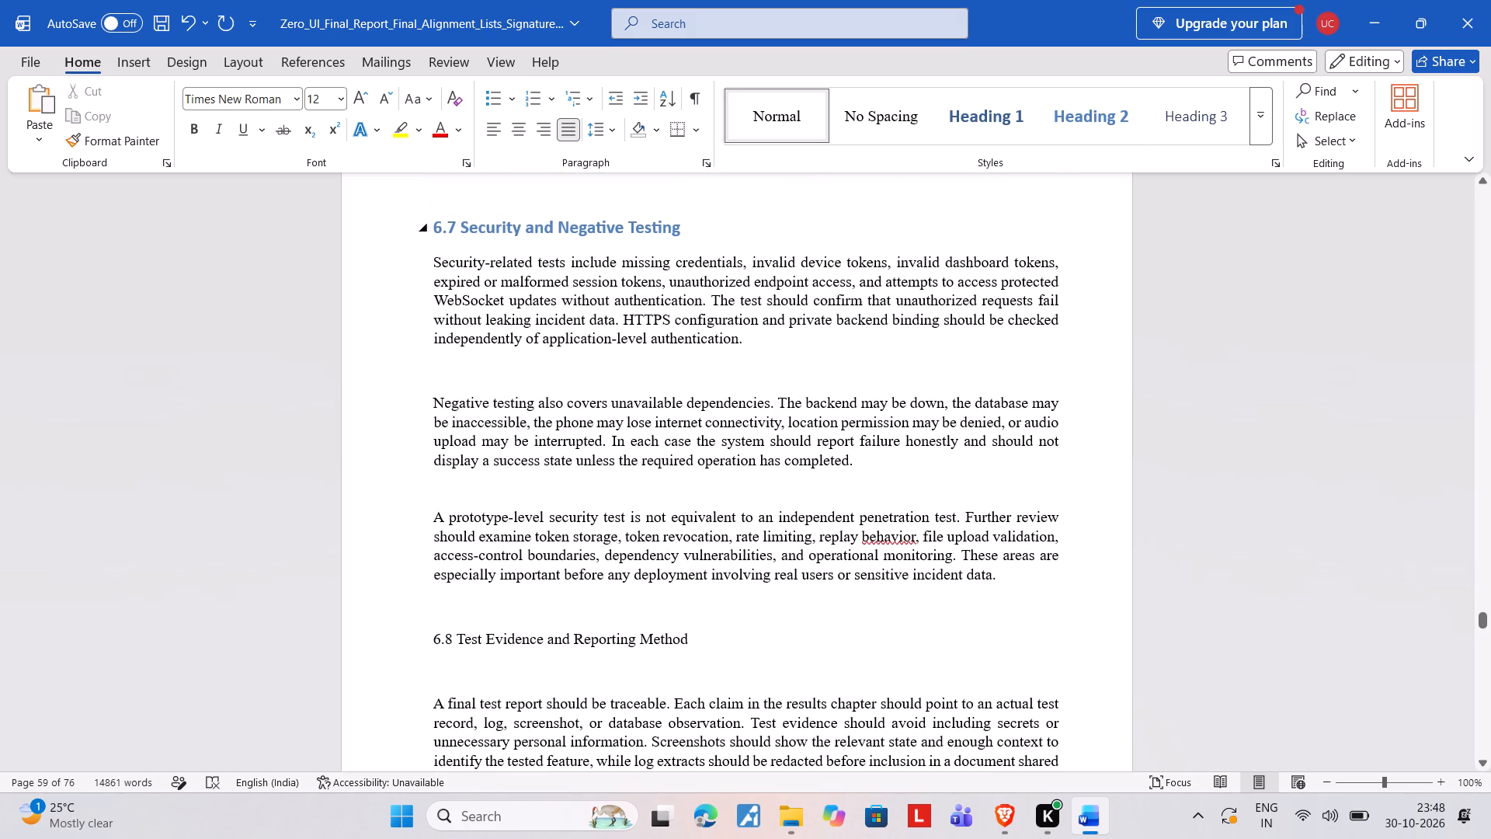
{"action": "double_click", "coordinate": [498, 222]}
{"action": "left_click", "coordinate": [113, 133]}
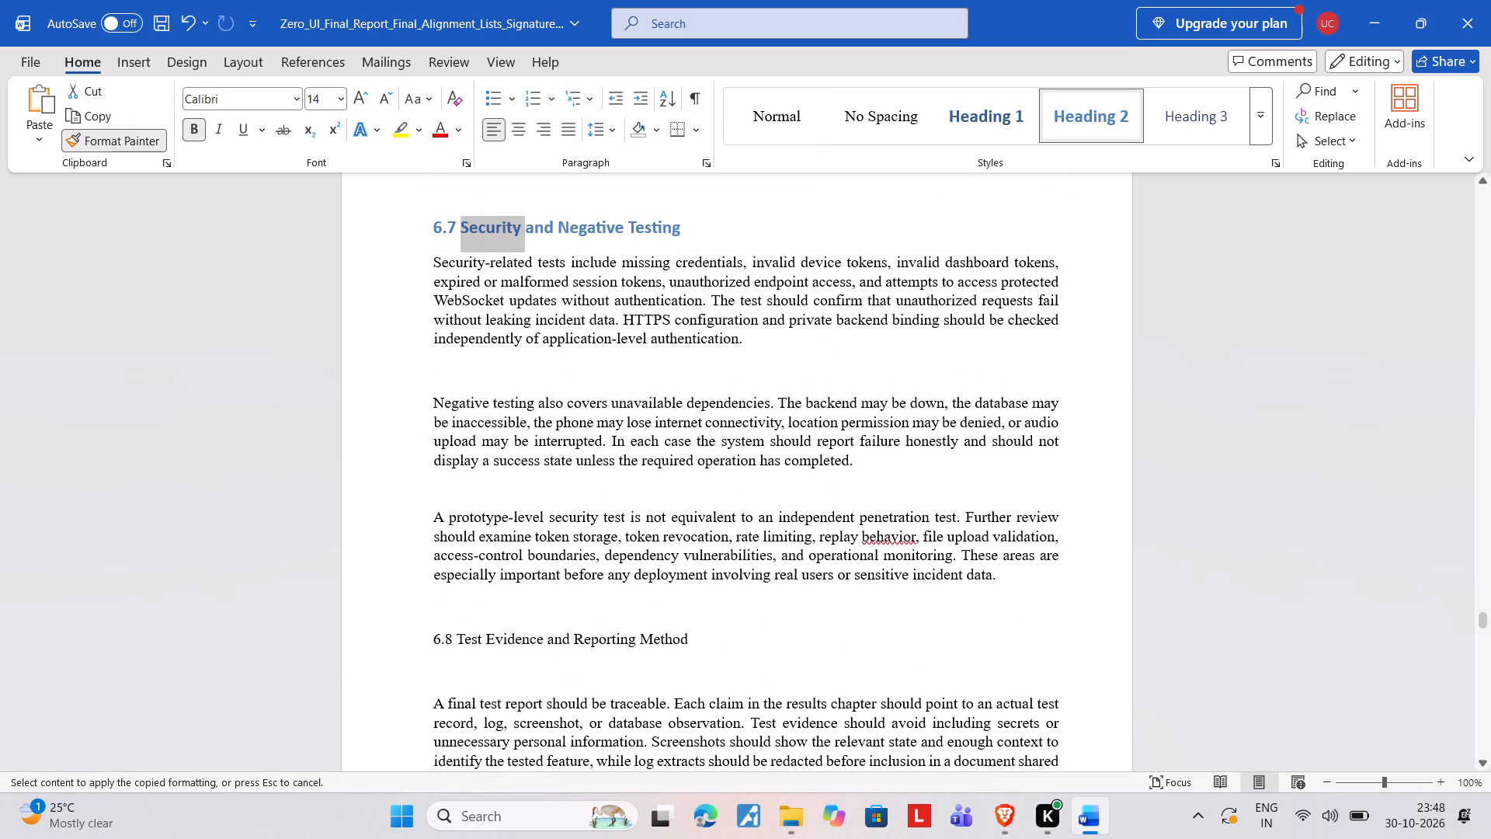
{"action": "left_click_drag", "start_coordinate": [701, 636], "coordinate": [342, 635]}
Check which pages Chapter 7: Results & Discussion and the Chapter 6 sections start on.
{"action": "scroll", "coordinate": [678, 697], "scroll_direction": "down", "scroll_amount": 5}
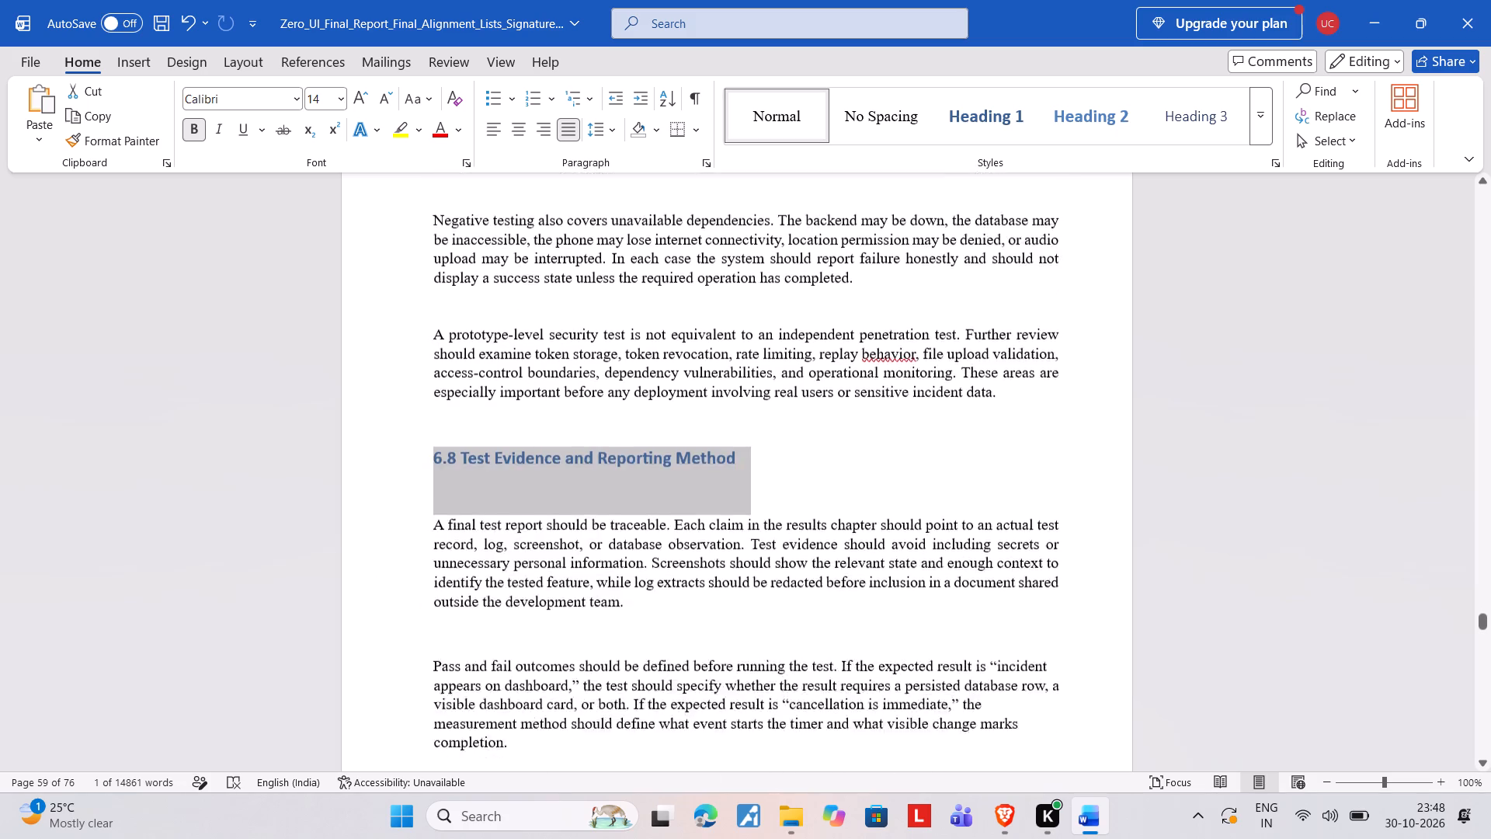
{"action": "scroll", "coordinate": [679, 697], "scroll_direction": "down", "scroll_amount": 8}
{"action": "scroll", "coordinate": [540, 636], "scroll_direction": "down", "scroll_amount": 4}
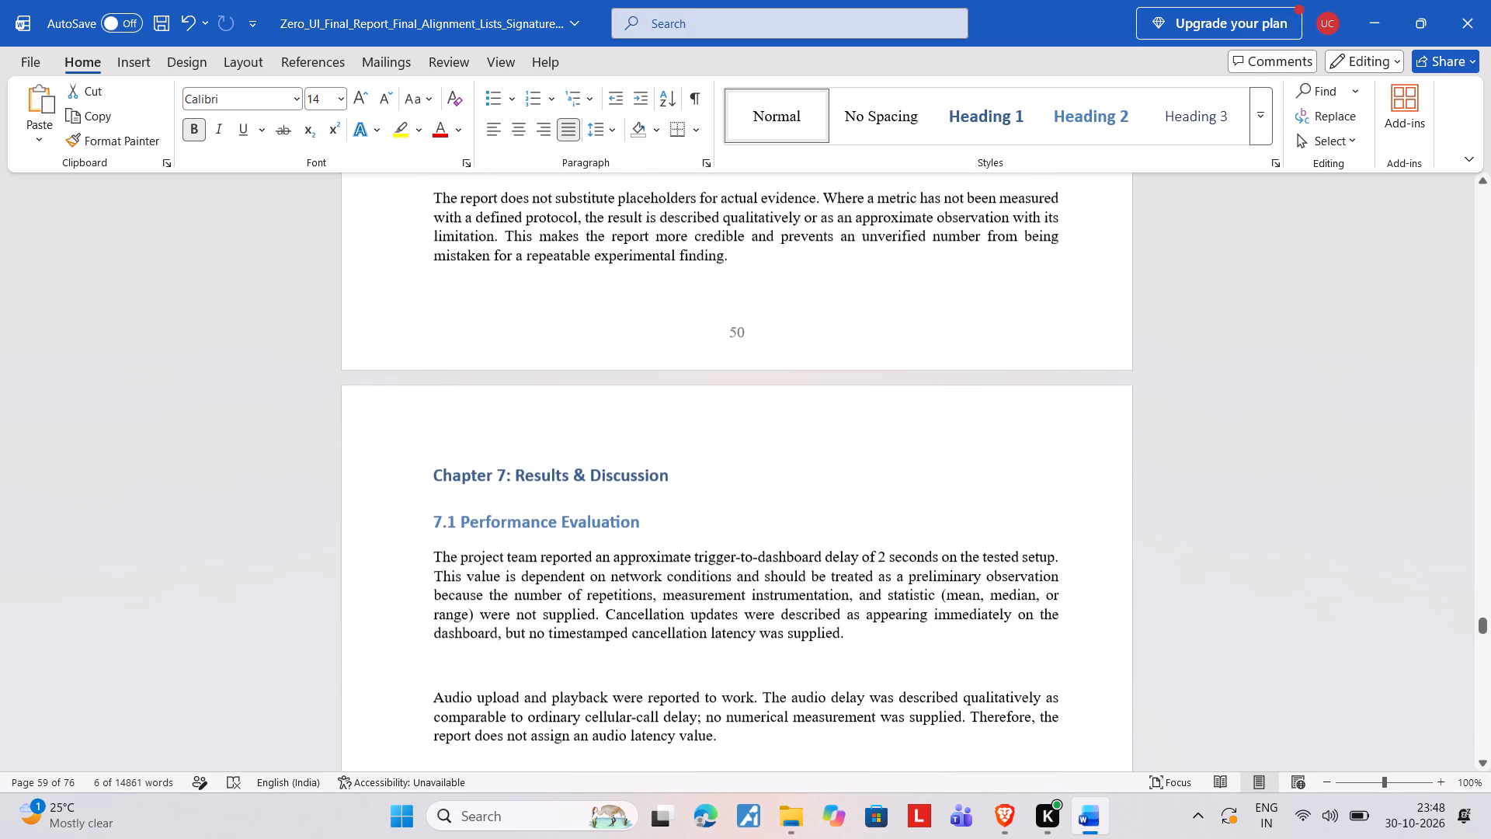
{"action": "left_click", "coordinate": [923, 488]}
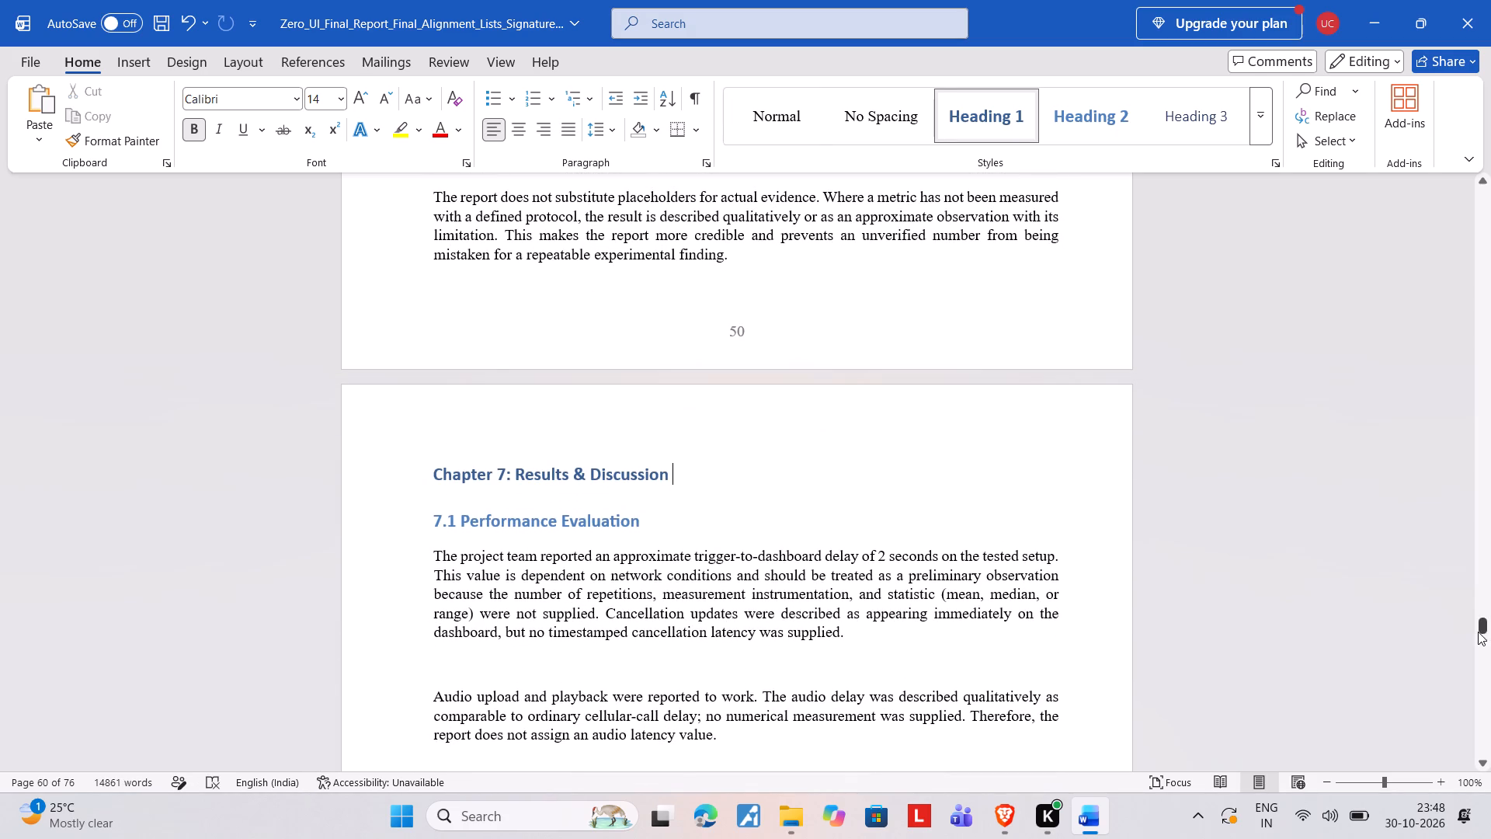
{"action": "scroll", "coordinate": [1315, 658], "scroll_direction": "down", "scroll_amount": 6}
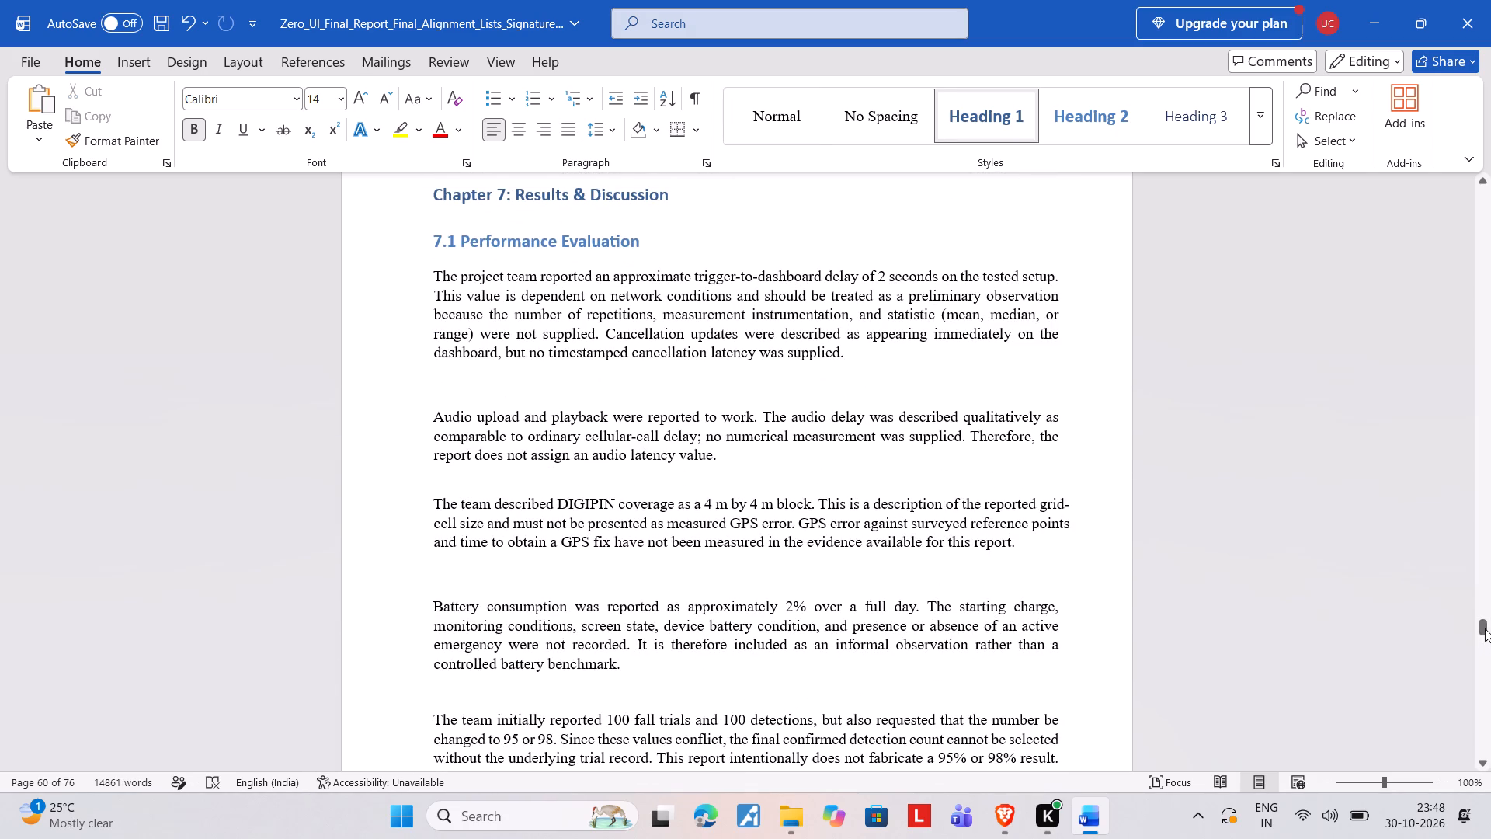
{"action": "scroll", "coordinate": [1112, 646], "scroll_direction": "up", "scroll_amount": 20}
{"action": "scroll", "coordinate": [1112, 646], "scroll_direction": "up", "scroll_amount": 10}
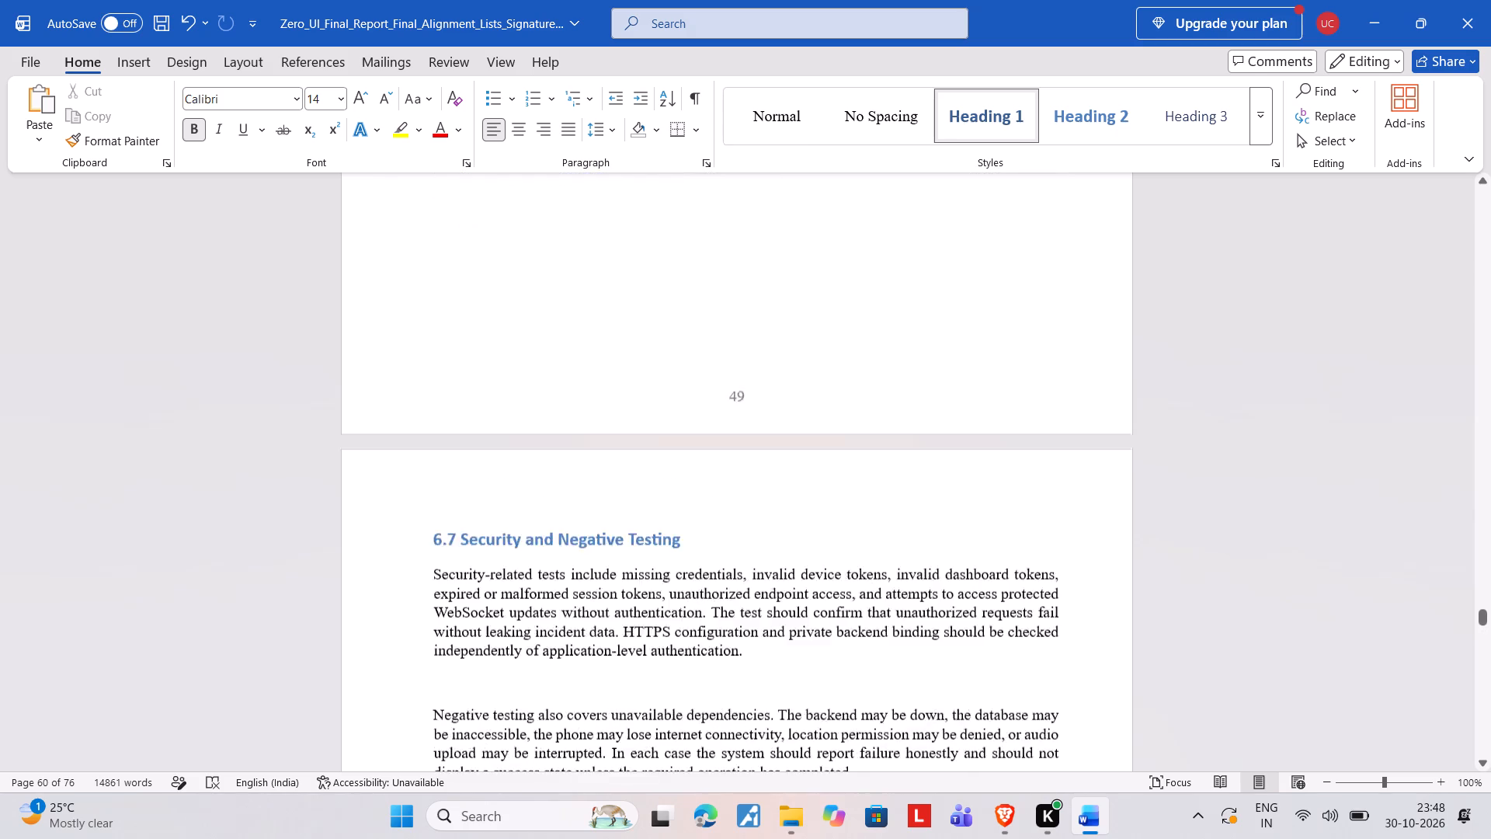
{"action": "scroll", "coordinate": [1112, 646], "scroll_direction": "up", "scroll_amount": 20}
{"action": "scroll", "coordinate": [1112, 646], "scroll_direction": "up", "scroll_amount": 20}
{"action": "scroll", "coordinate": [1112, 646], "scroll_direction": "up", "scroll_amount": 9}
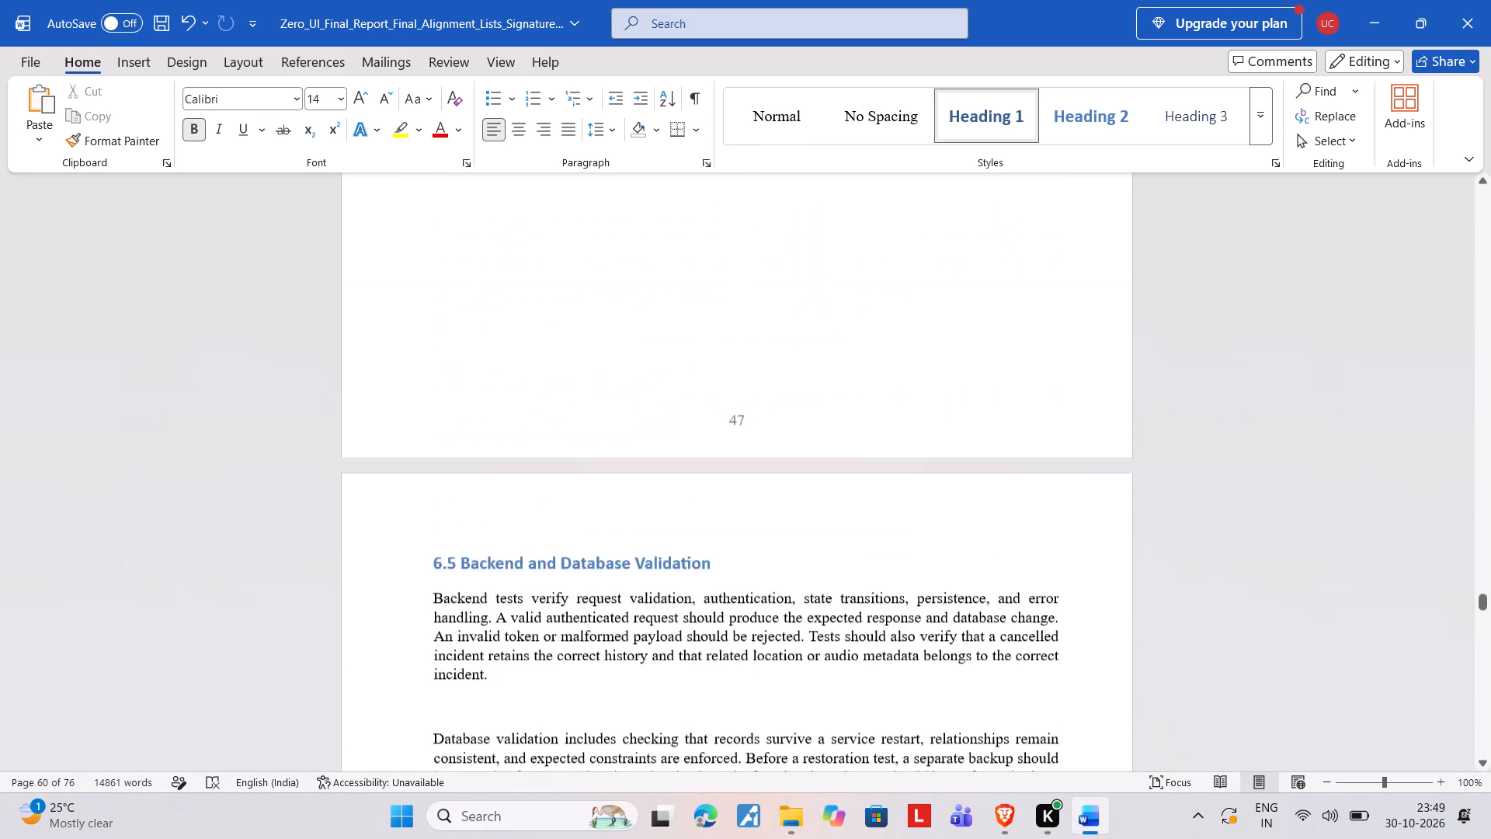
{"action": "scroll", "coordinate": [1112, 646], "scroll_direction": "up", "scroll_amount": 20}
{"action": "scroll", "coordinate": [1112, 646], "scroll_direction": "up", "scroll_amount": 17}
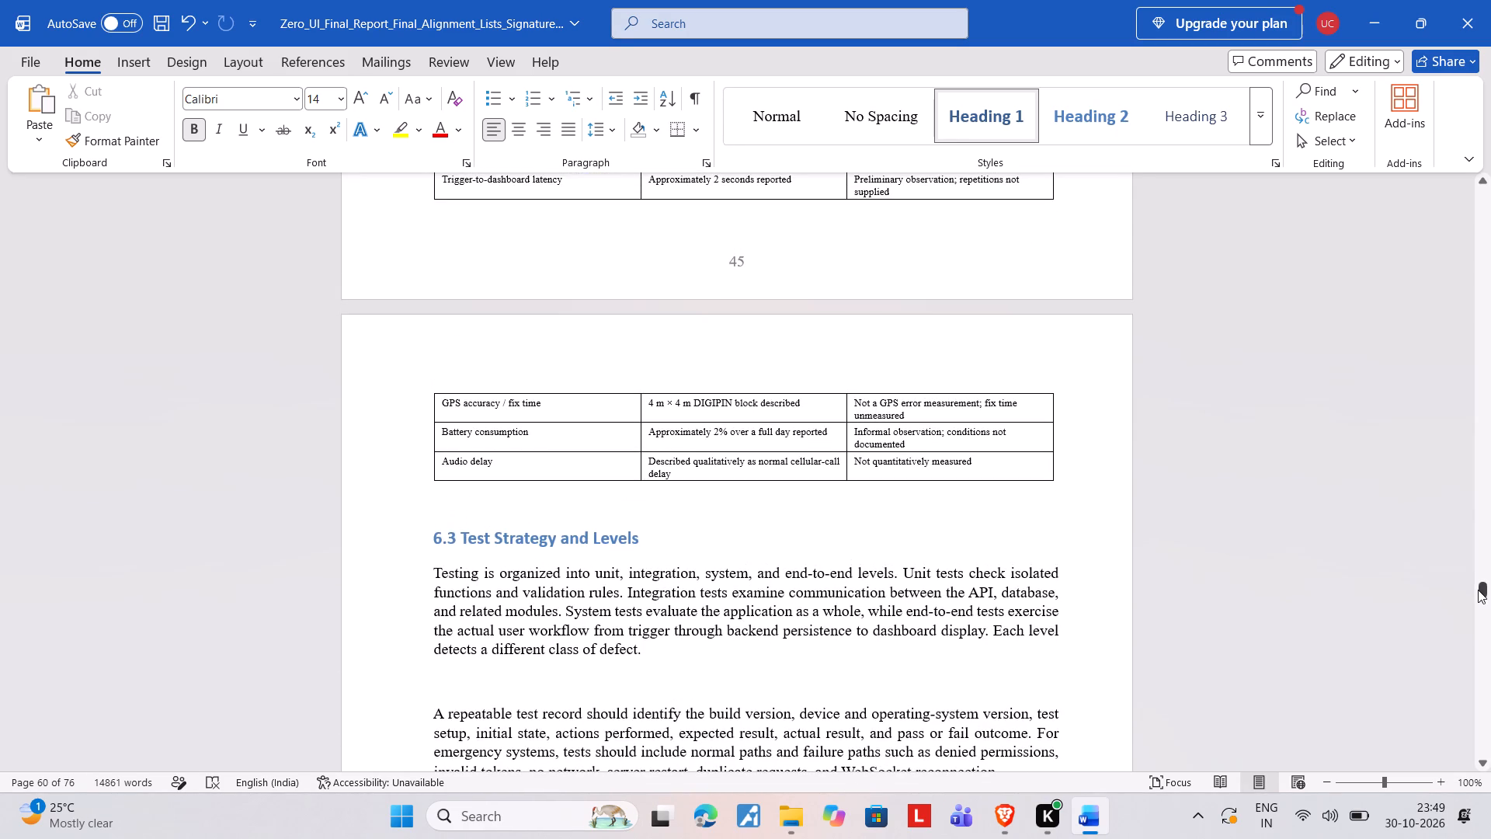
Set the page number of the 5.3 Code Snippets entry to 34 in the report's contents list.
{"action": "left_click_drag", "start_coordinate": [1478, 590], "coordinate": [1441, 214]}
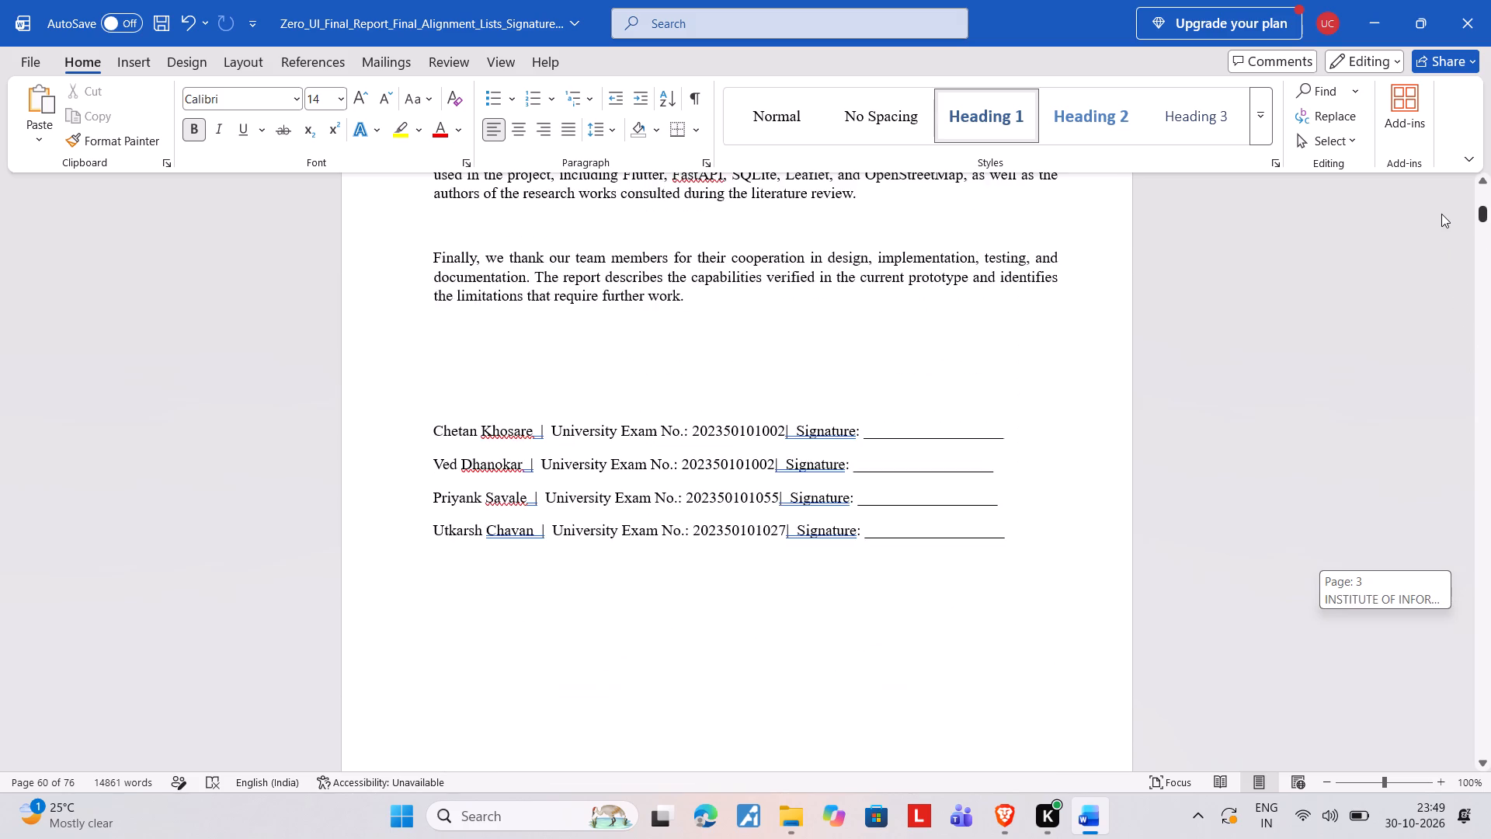
{"action": "left_click_drag", "start_coordinate": [1441, 214], "coordinate": [1441, 205]}
{"action": "scroll", "coordinate": [1003, 468], "scroll_direction": "up", "scroll_amount": 8}
{"action": "scroll", "coordinate": [1003, 468], "scroll_direction": "down", "scroll_amount": 8}
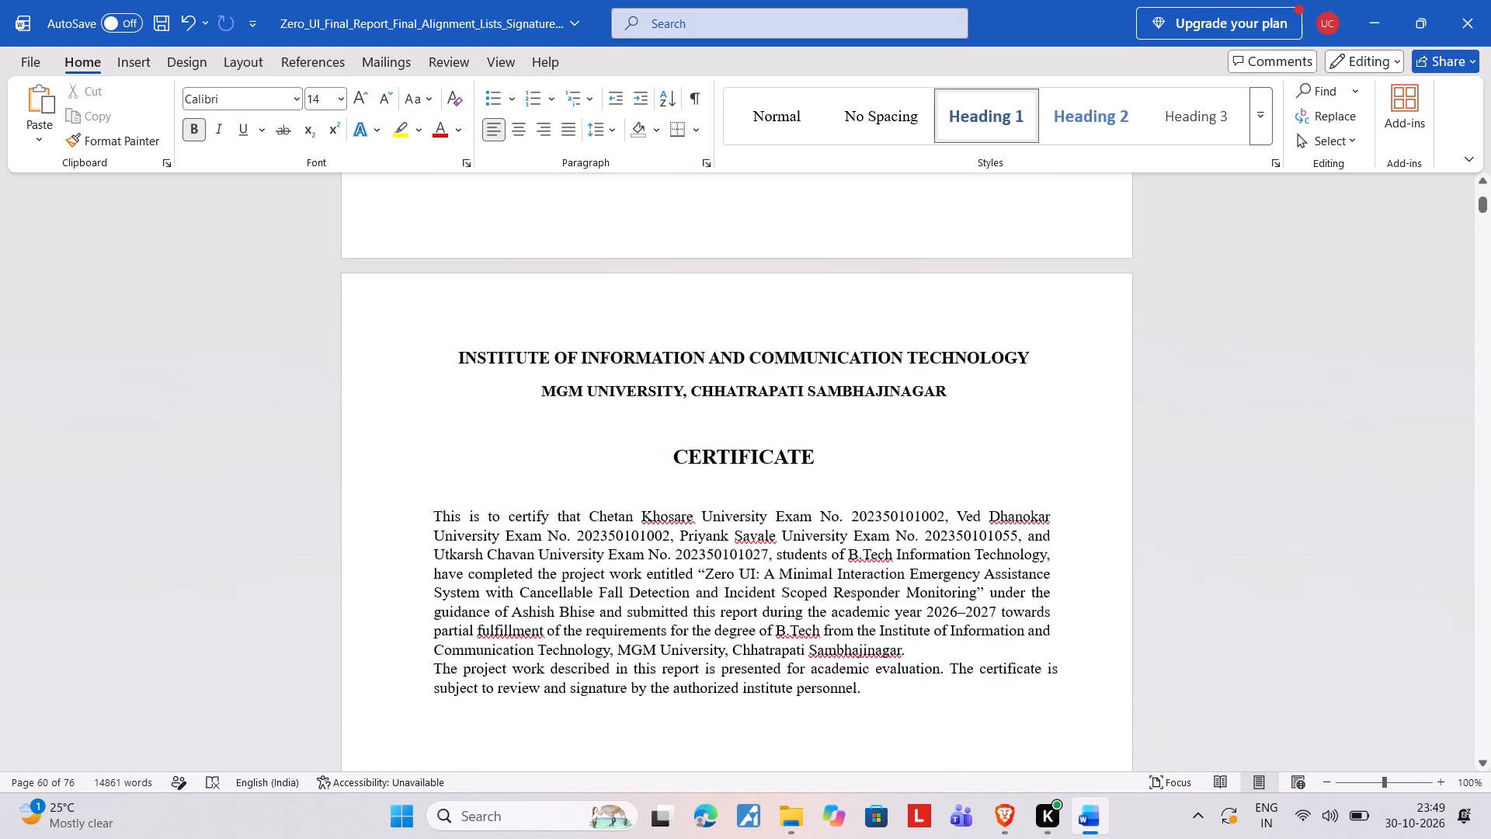
{"action": "scroll", "coordinate": [1003, 468], "scroll_direction": "down", "scroll_amount": 20}
{"action": "scroll", "coordinate": [1003, 468], "scroll_direction": "down", "scroll_amount": 20}
{"action": "scroll", "coordinate": [1003, 468], "scroll_direction": "down", "scroll_amount": 7}
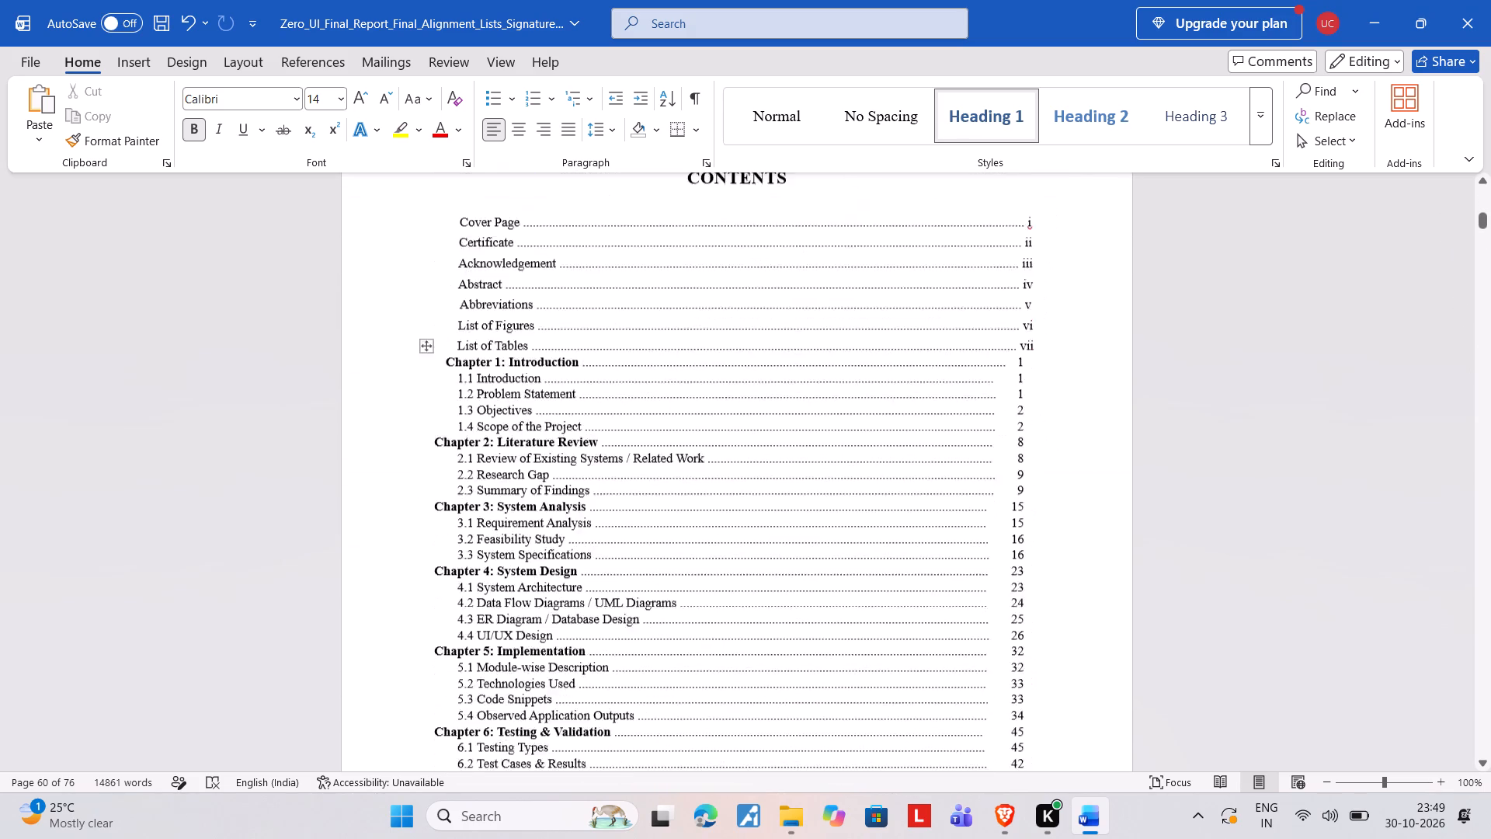
{"action": "scroll", "coordinate": [1003, 468], "scroll_direction": "down", "scroll_amount": 2}
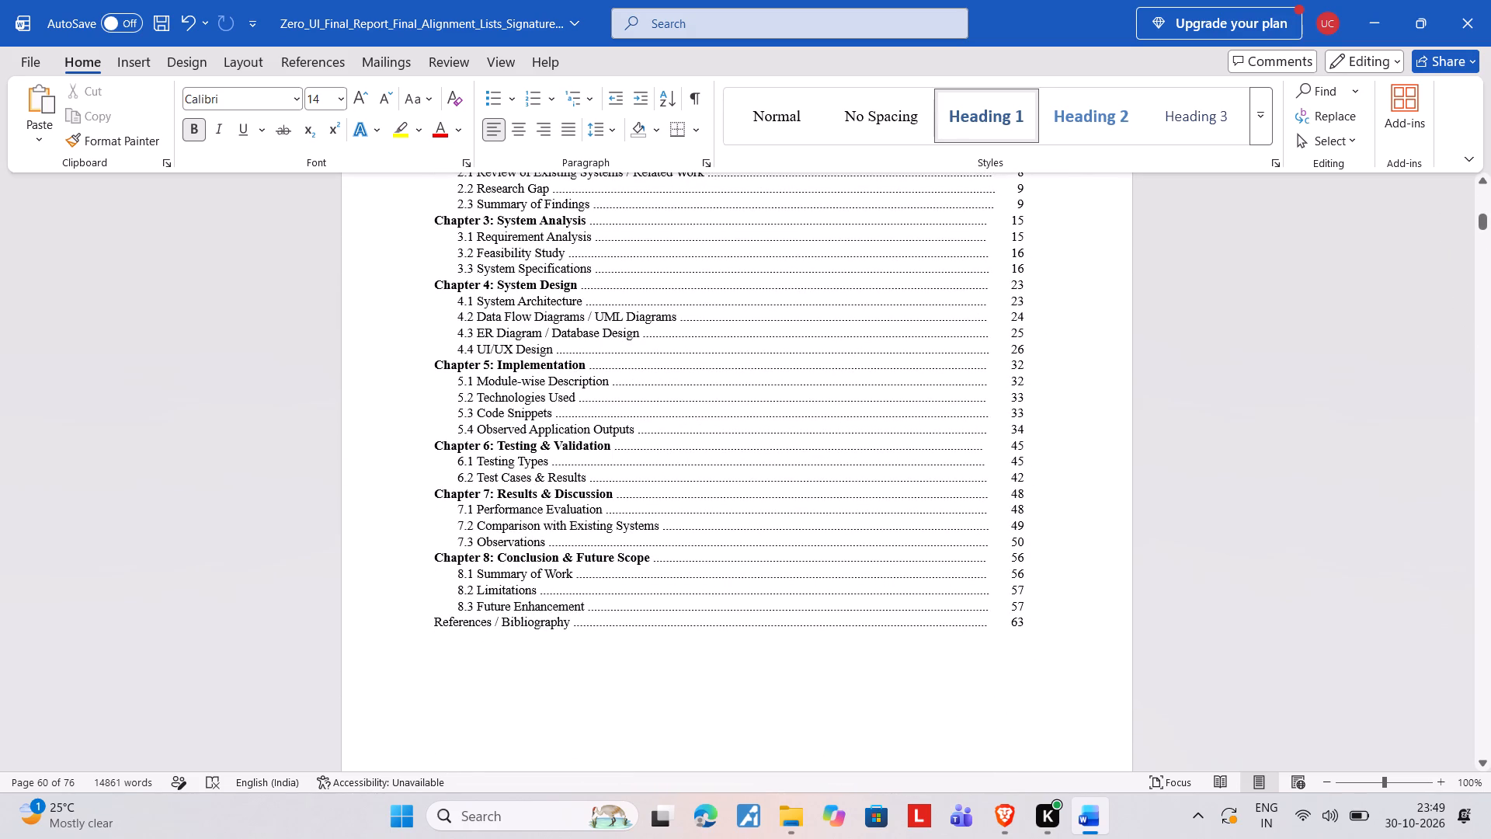
{"action": "left_click", "coordinate": [1020, 495]}
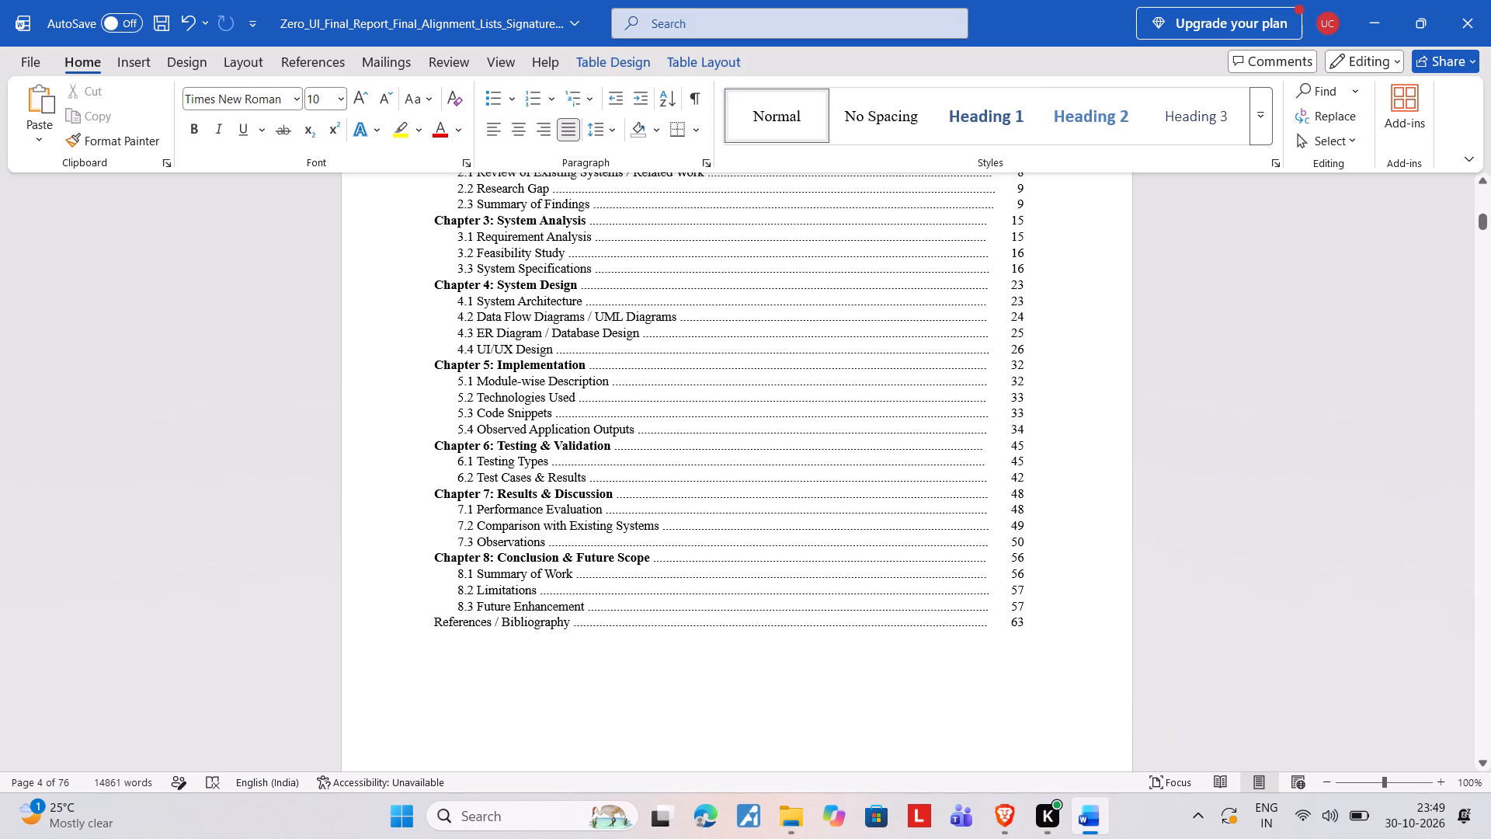
{"action": "key", "text": "Right"}
{"action": "key", "text": "Up"}
{"action": "left_click", "coordinate": [1022, 409]}
{"action": "left_click", "coordinate": [1019, 411]}
{"action": "key", "text": "Right"}
{"action": "key", "text": "BackSpace"}
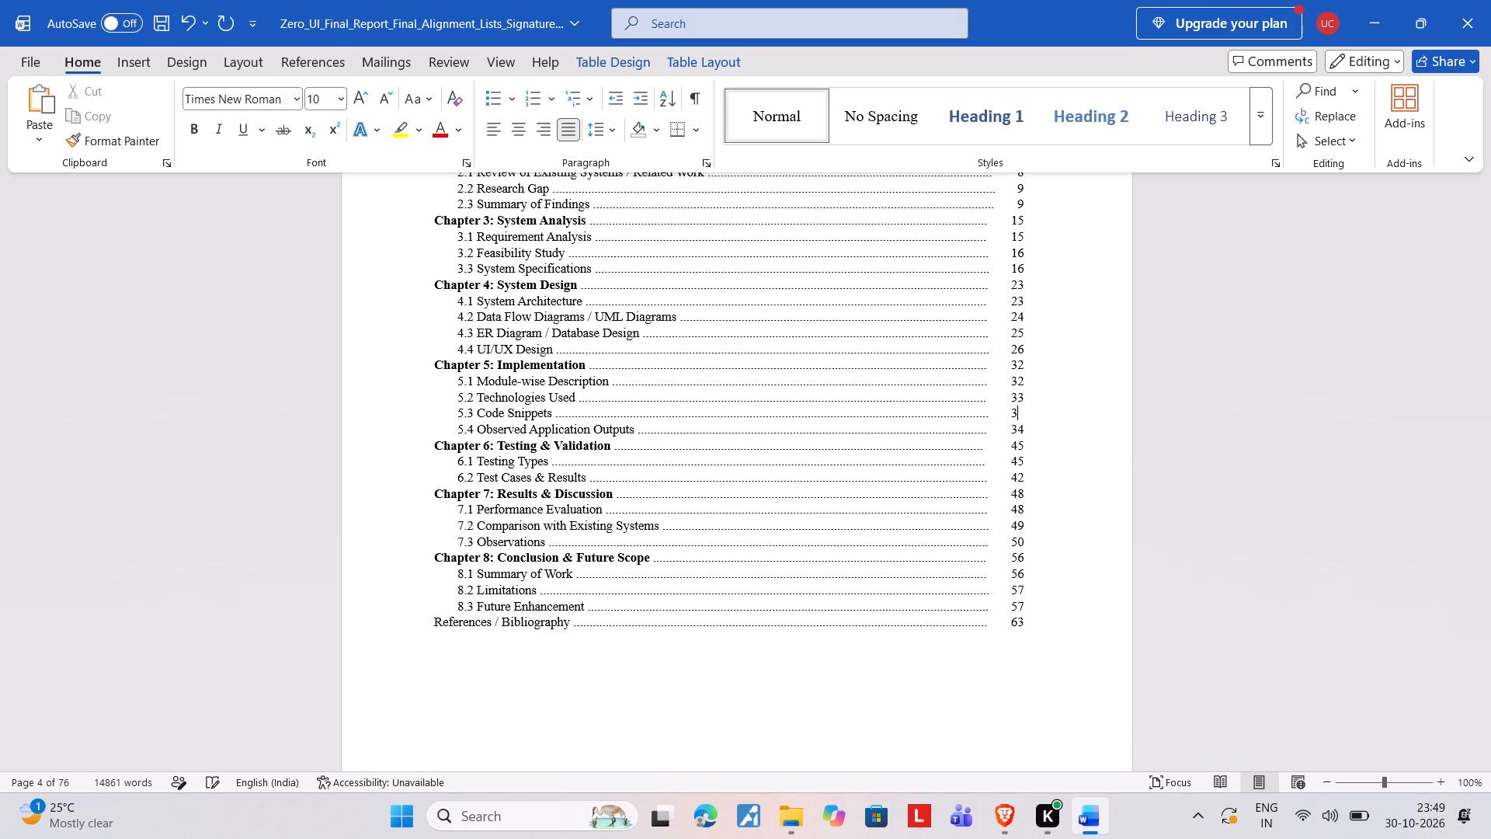
{"action": "key", "text": "4"}
{"action": "key", "text": "Down"}
Set the page number of the 5.4 Observed Application Outputs entry to 35 in the report's contents list.
{"action": "left_click", "coordinate": [1020, 430]}
{"action": "key", "text": "Right"}
{"action": "key", "text": "Left"}
{"action": "key", "text": "Right"}
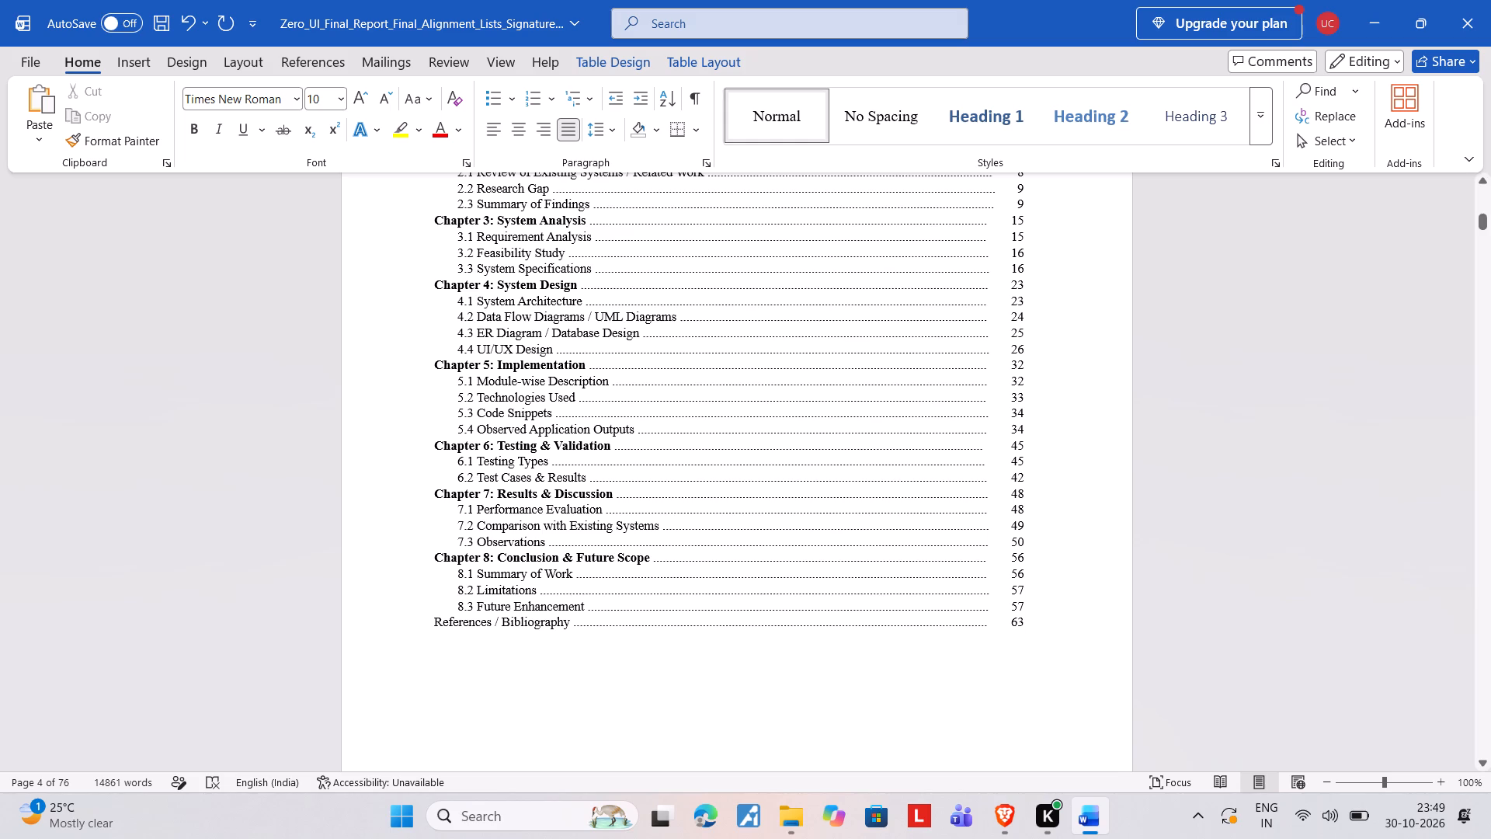
{"action": "left_click", "coordinate": [1020, 426]}
{"action": "key", "text": "Right"}
{"action": "key", "text": "Left"}
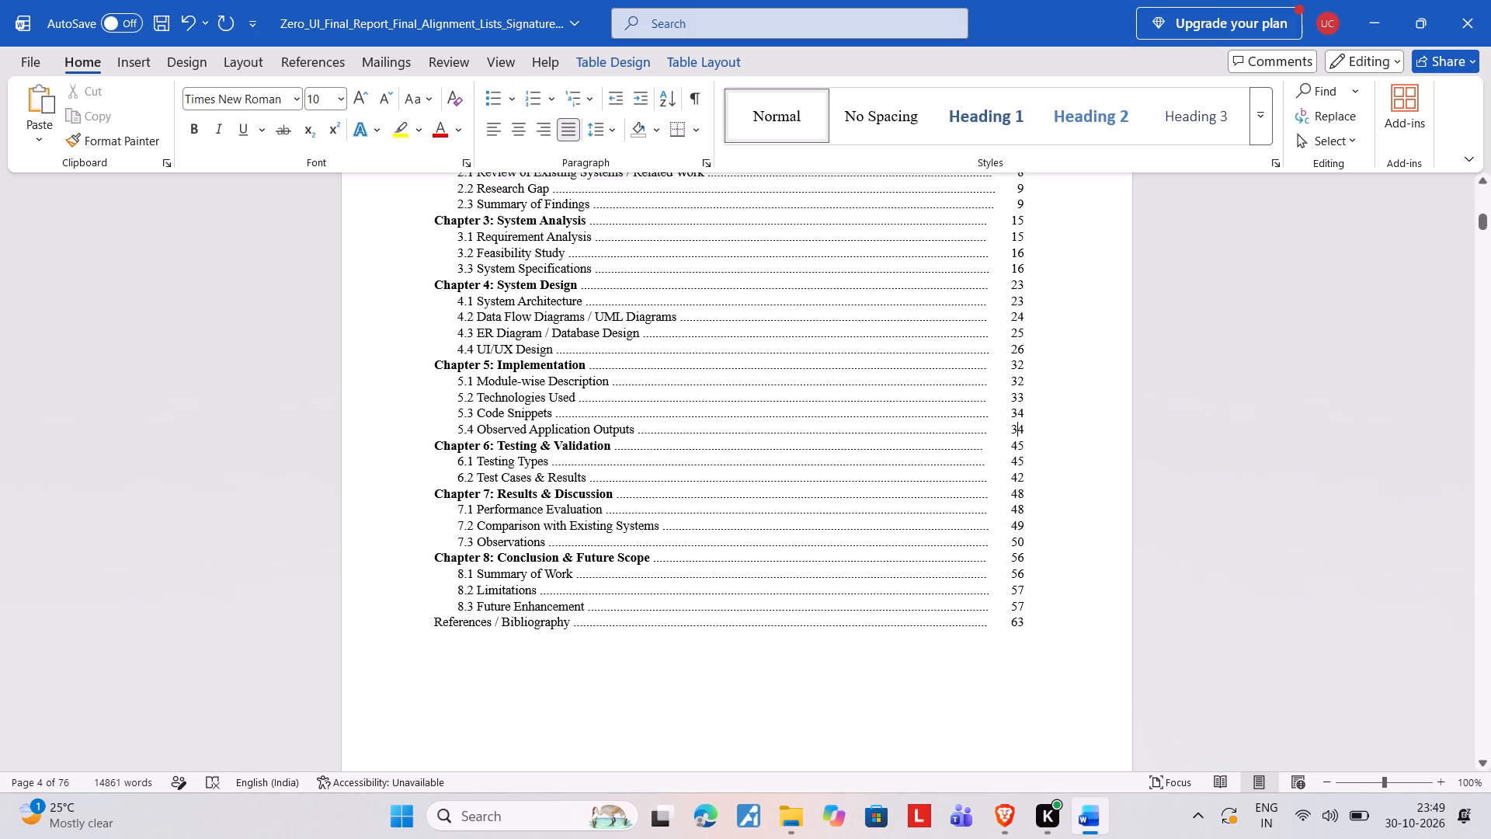
{"action": "key", "text": "Right"}
{"action": "key", "text": "BackSpace"}
{"action": "key", "text": "5"}
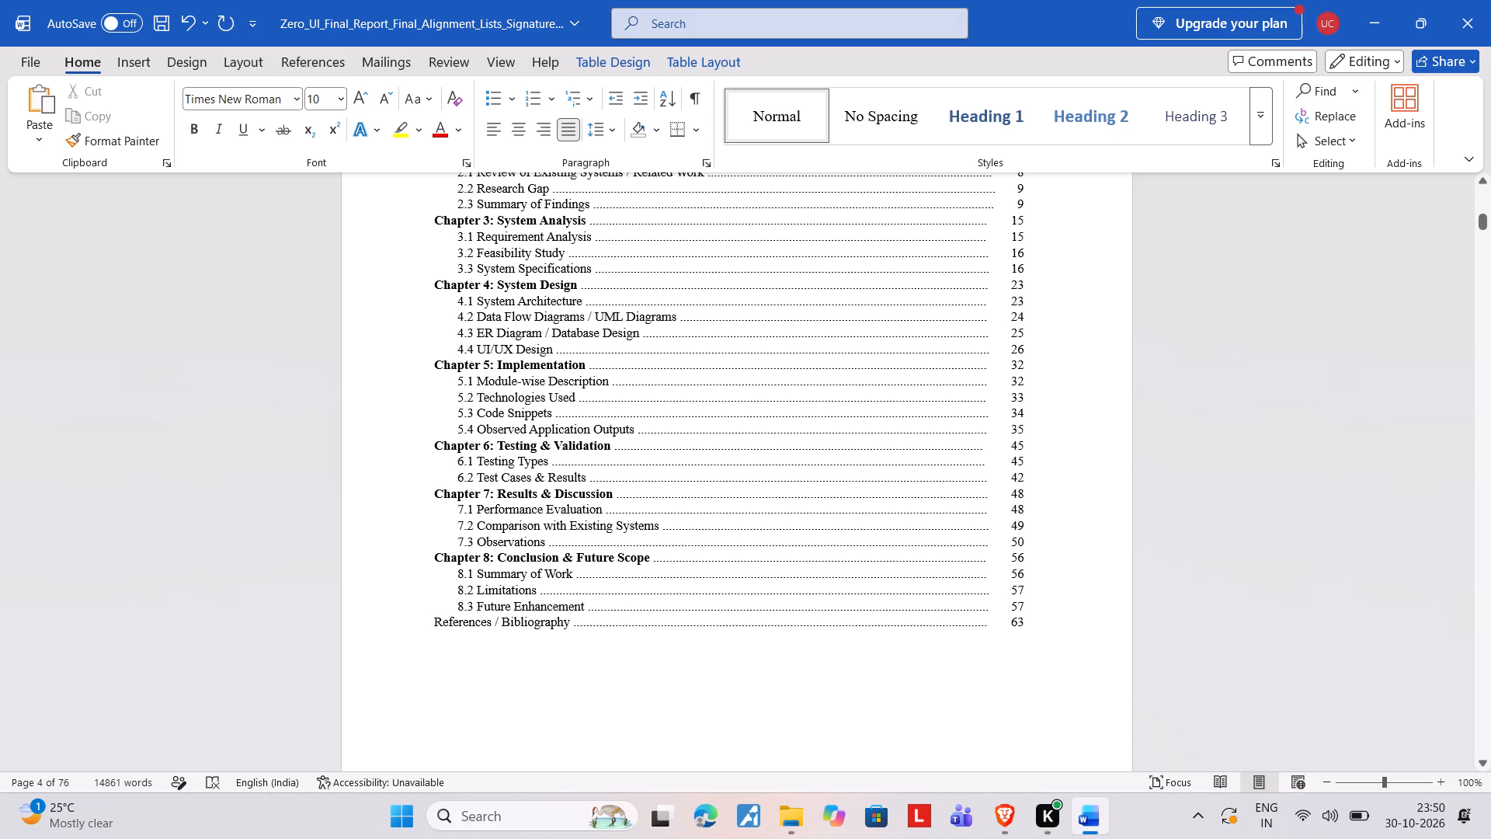
Set the page number of the Chapter 7: Results & Discussion entry to 51 in the contents list.
{"action": "double_click", "coordinate": [1021, 493]}
{"action": "double_click", "coordinate": [1016, 491]}
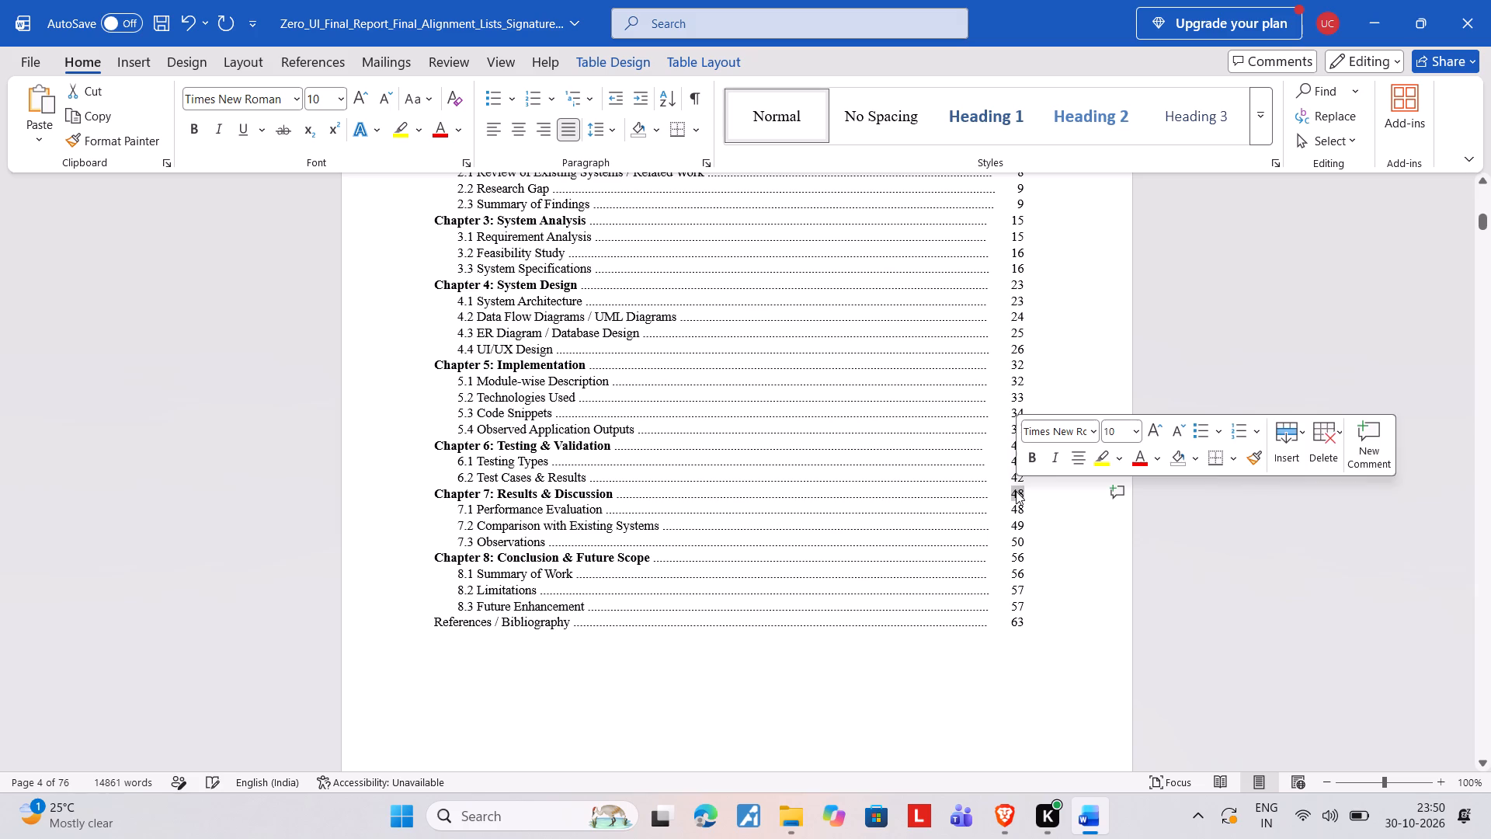
{"action": "type", "text": "51"}
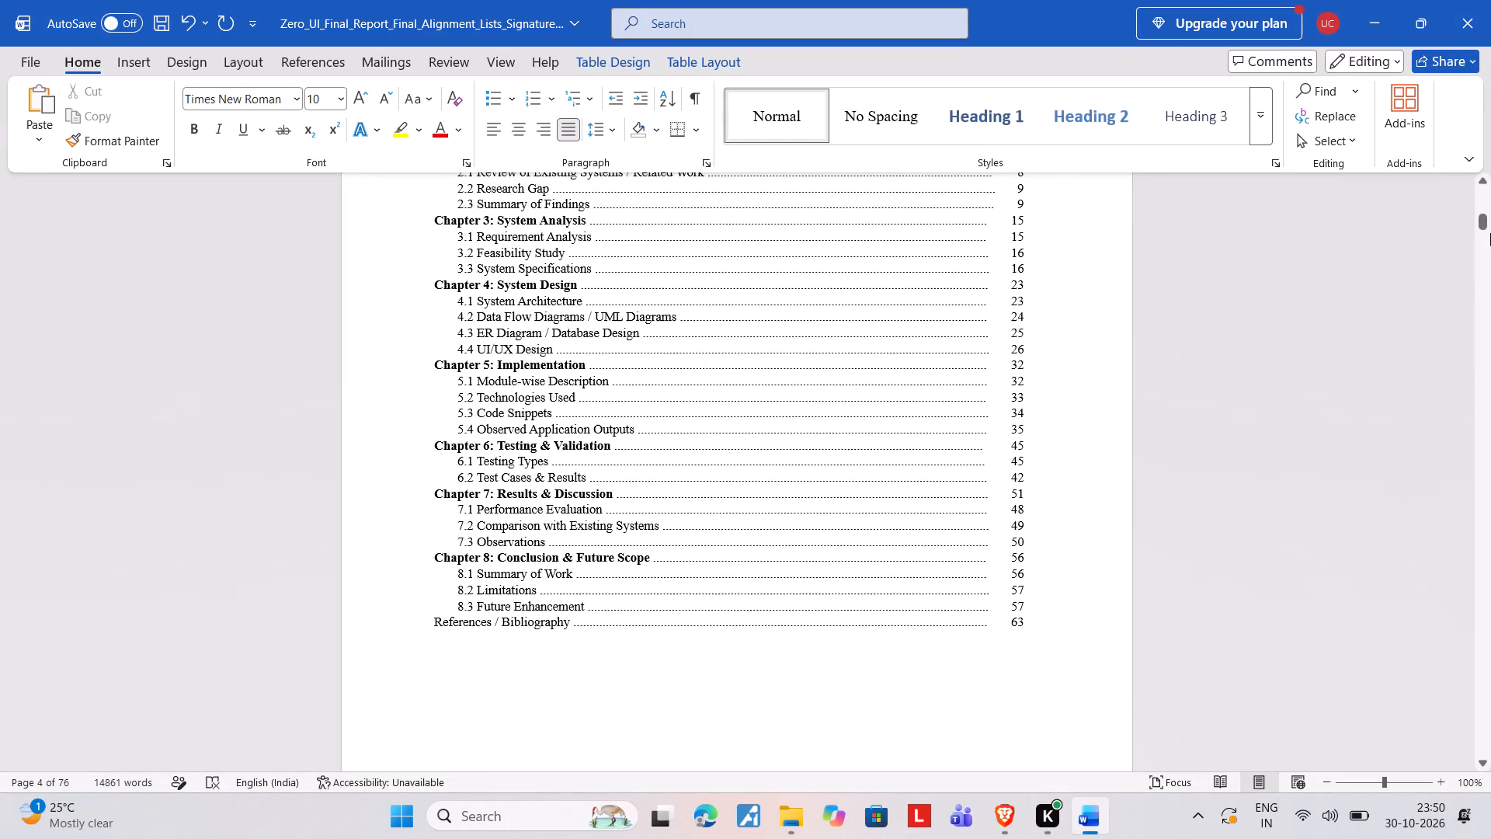
Examine the Chapter 7 pages to find where sections 7.2 Comparison with Existing Systems through 7.5 Latency and Responsiveness start.
{"action": "left_click_drag", "start_coordinate": [1486, 215], "coordinate": [1471, 639]}
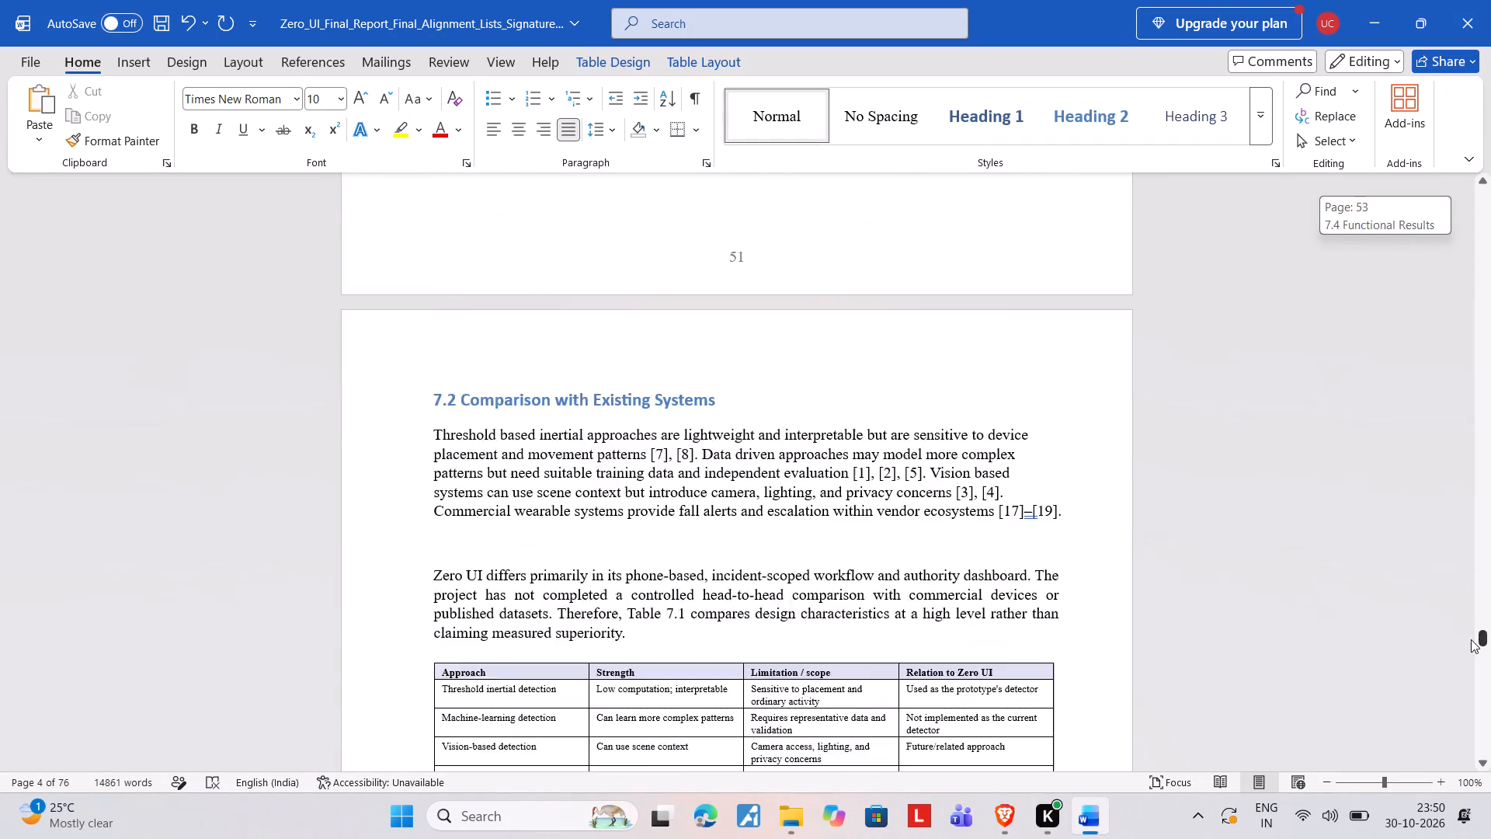
{"action": "left_click_drag", "start_coordinate": [1471, 639], "coordinate": [1471, 665]}
{"action": "scroll", "coordinate": [612, 438], "scroll_direction": "down", "scroll_amount": 15}
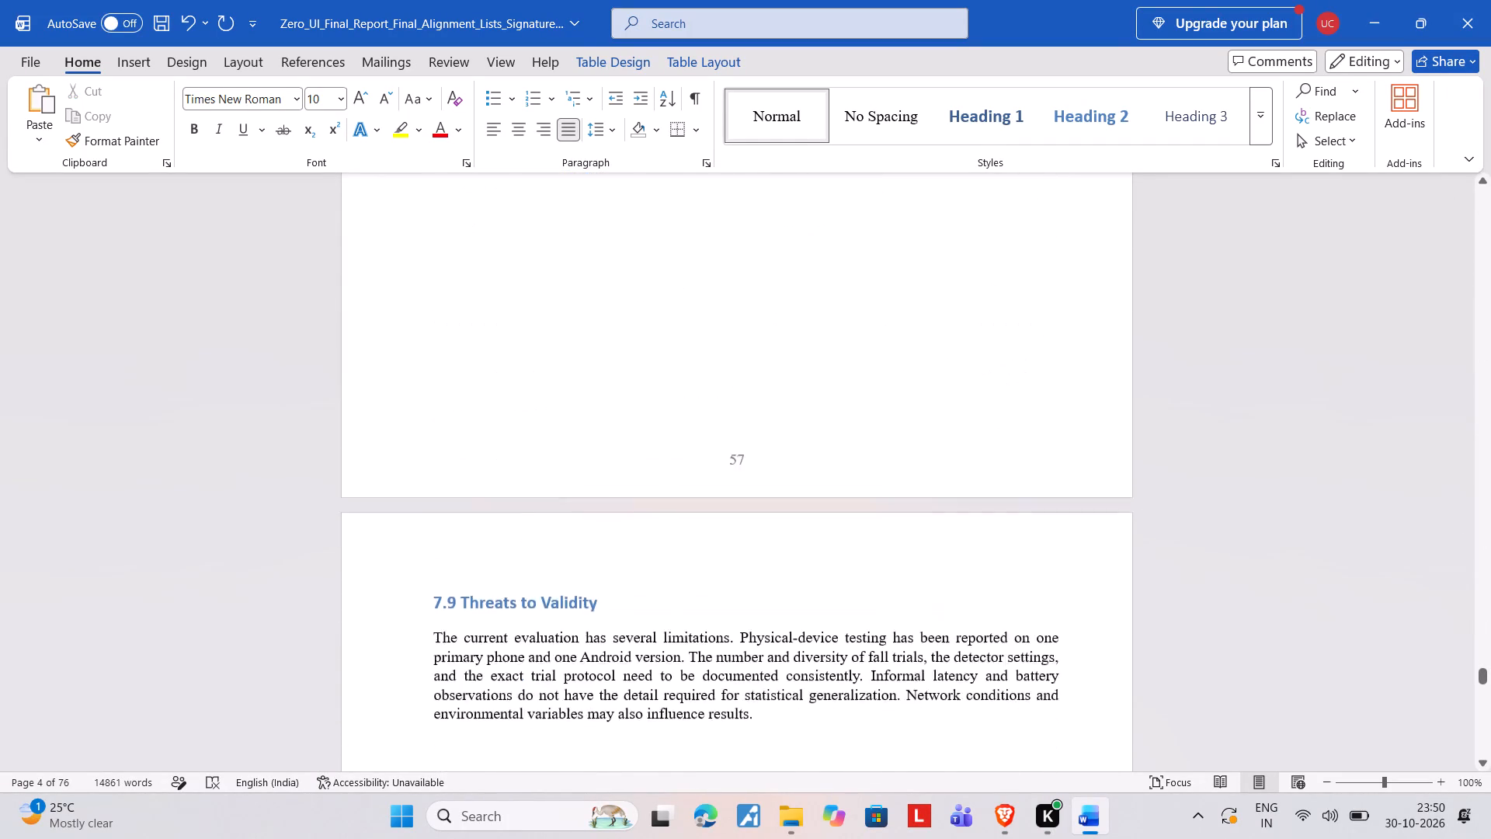
{"action": "scroll", "coordinate": [612, 438], "scroll_direction": "up", "scroll_amount": 20}
{"action": "scroll", "coordinate": [612, 438], "scroll_direction": "up", "scroll_amount": 20}
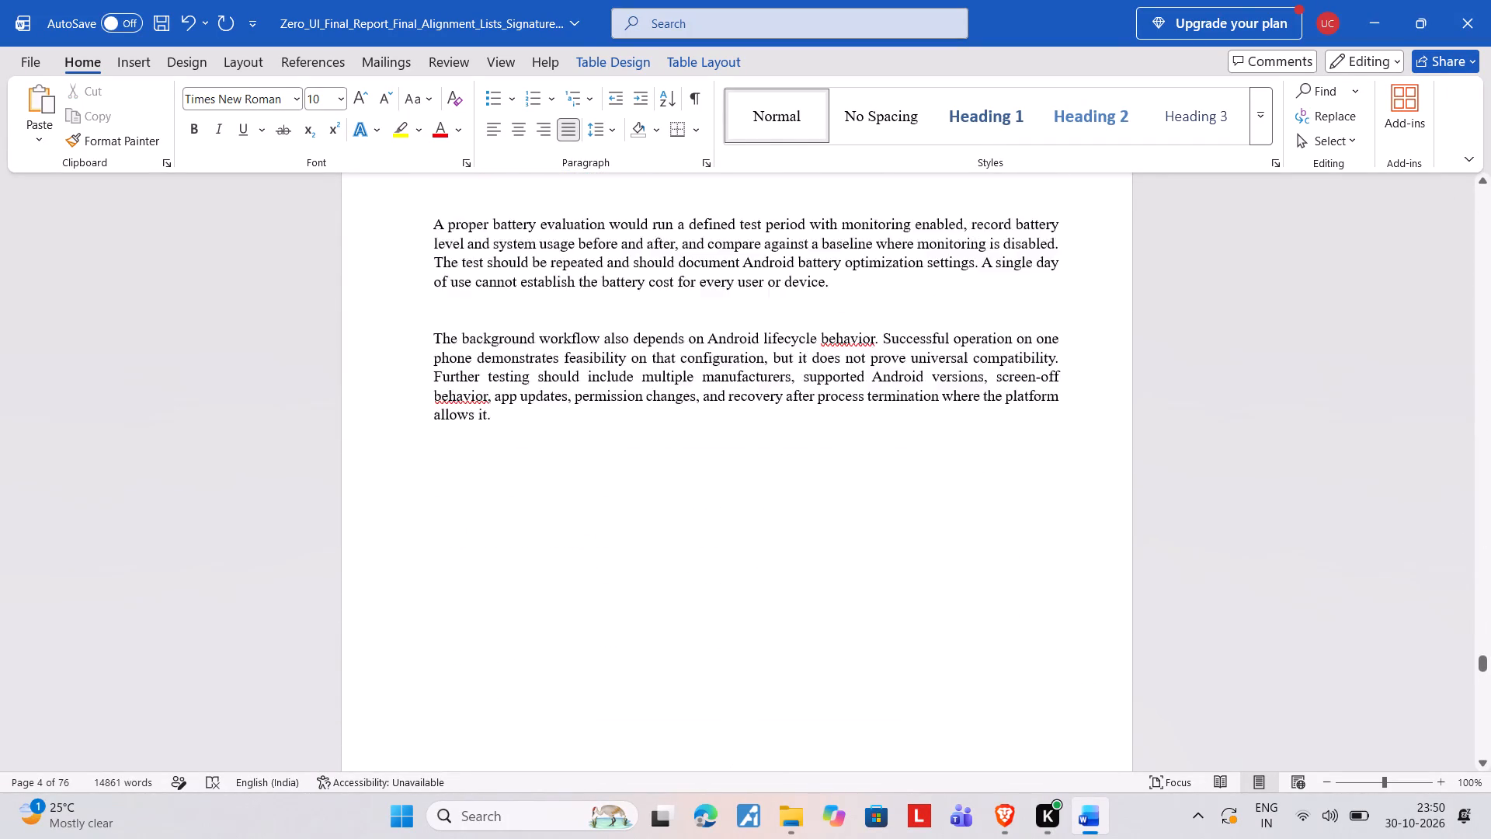
{"action": "scroll", "coordinate": [620, 435], "scroll_direction": "up", "scroll_amount": 20}
{"action": "scroll", "coordinate": [620, 435], "scroll_direction": "up", "scroll_amount": 20}
{"action": "scroll", "coordinate": [620, 435], "scroll_direction": "up", "scroll_amount": 13}
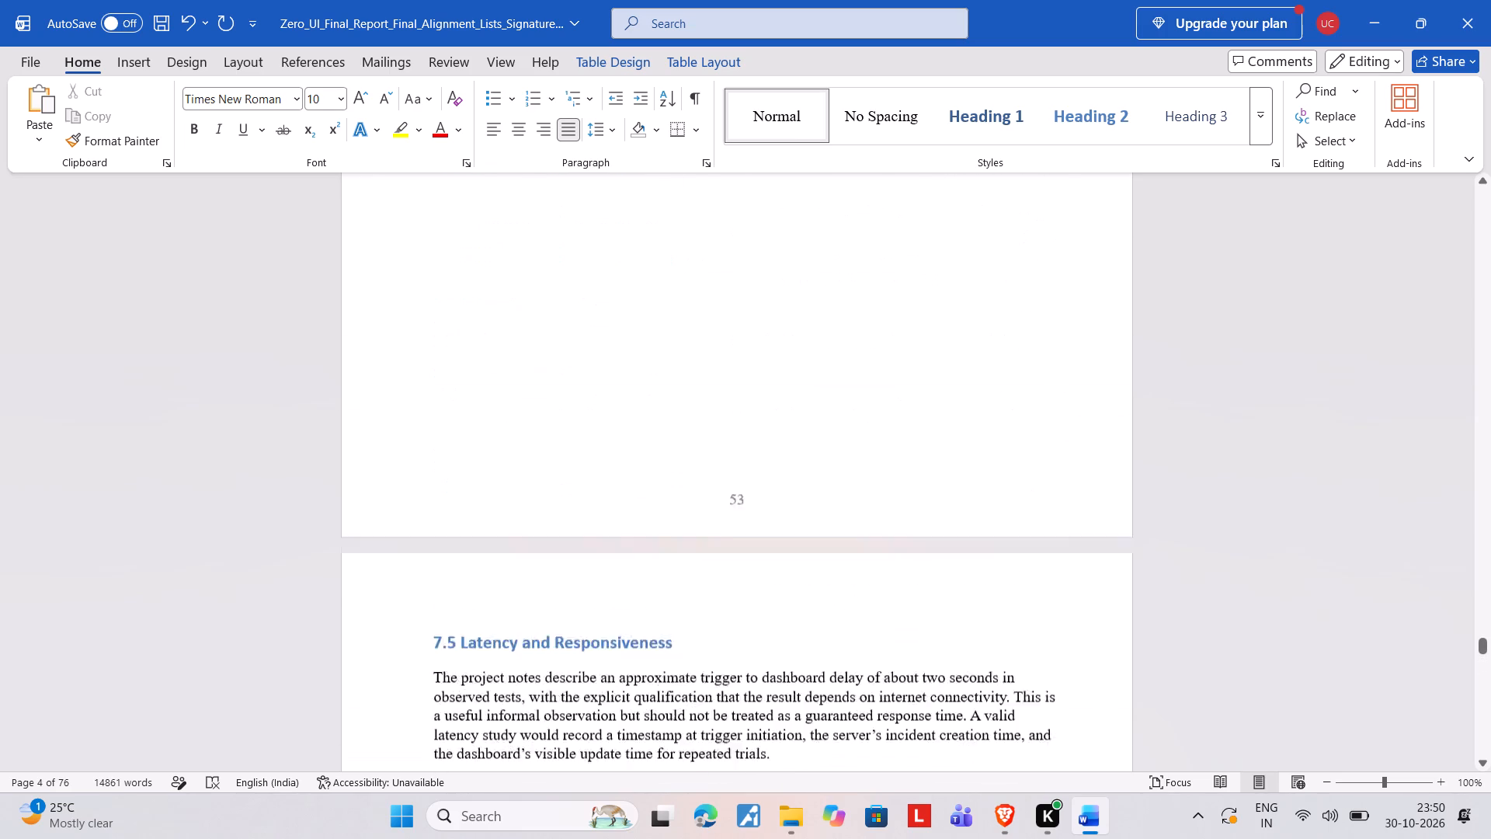
{"action": "scroll", "coordinate": [620, 435], "scroll_direction": "up", "scroll_amount": 20}
{"action": "scroll", "coordinate": [620, 435], "scroll_direction": "up", "scroll_amount": 13}
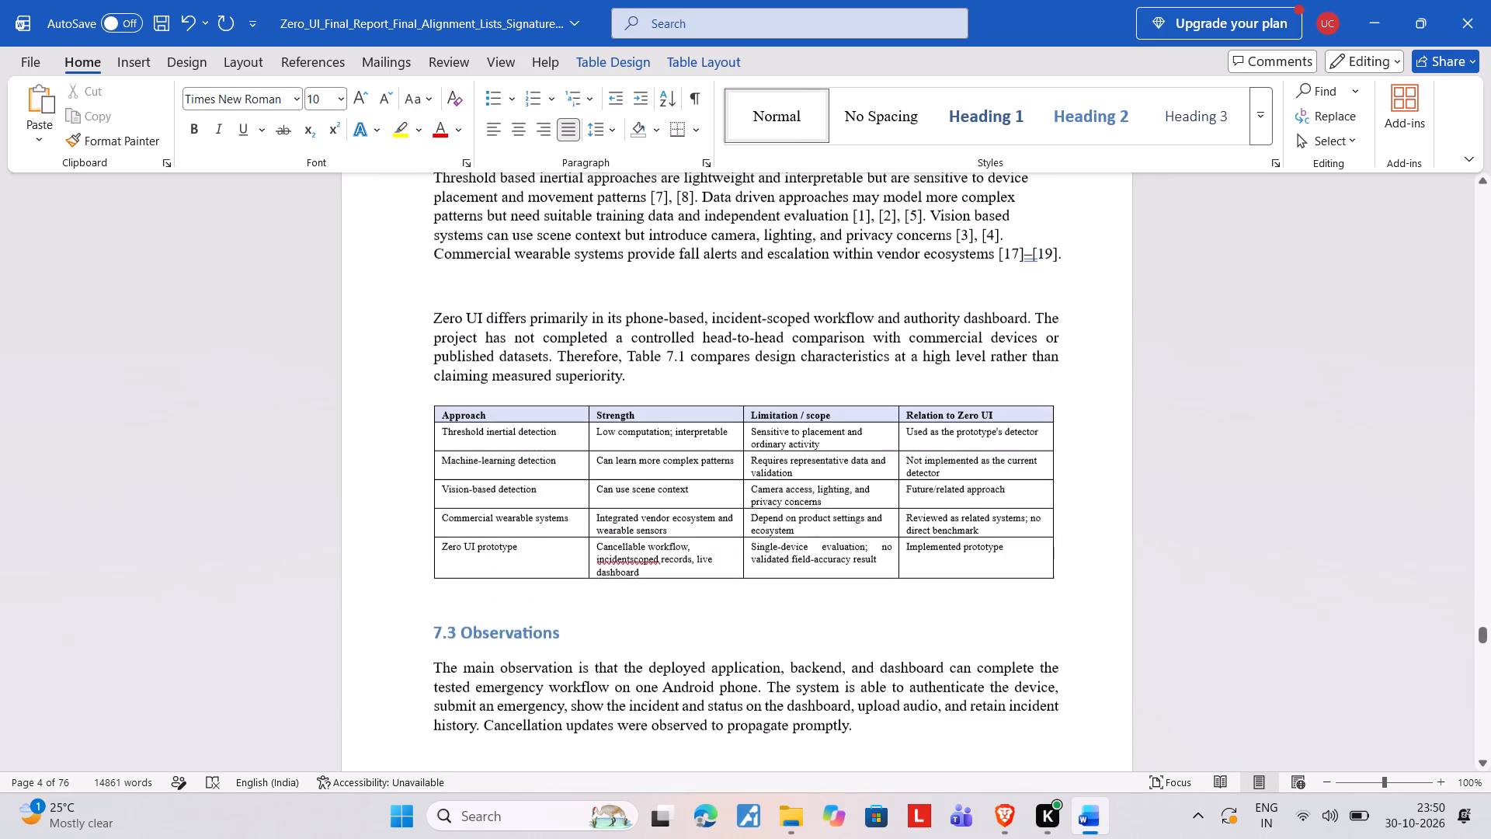
{"action": "scroll", "coordinate": [620, 435], "scroll_direction": "up", "scroll_amount": 7}
{"action": "scroll", "coordinate": [620, 435], "scroll_direction": "down", "scroll_amount": 1}
{"action": "scroll", "coordinate": [620, 435], "scroll_direction": "up", "scroll_amount": 5}
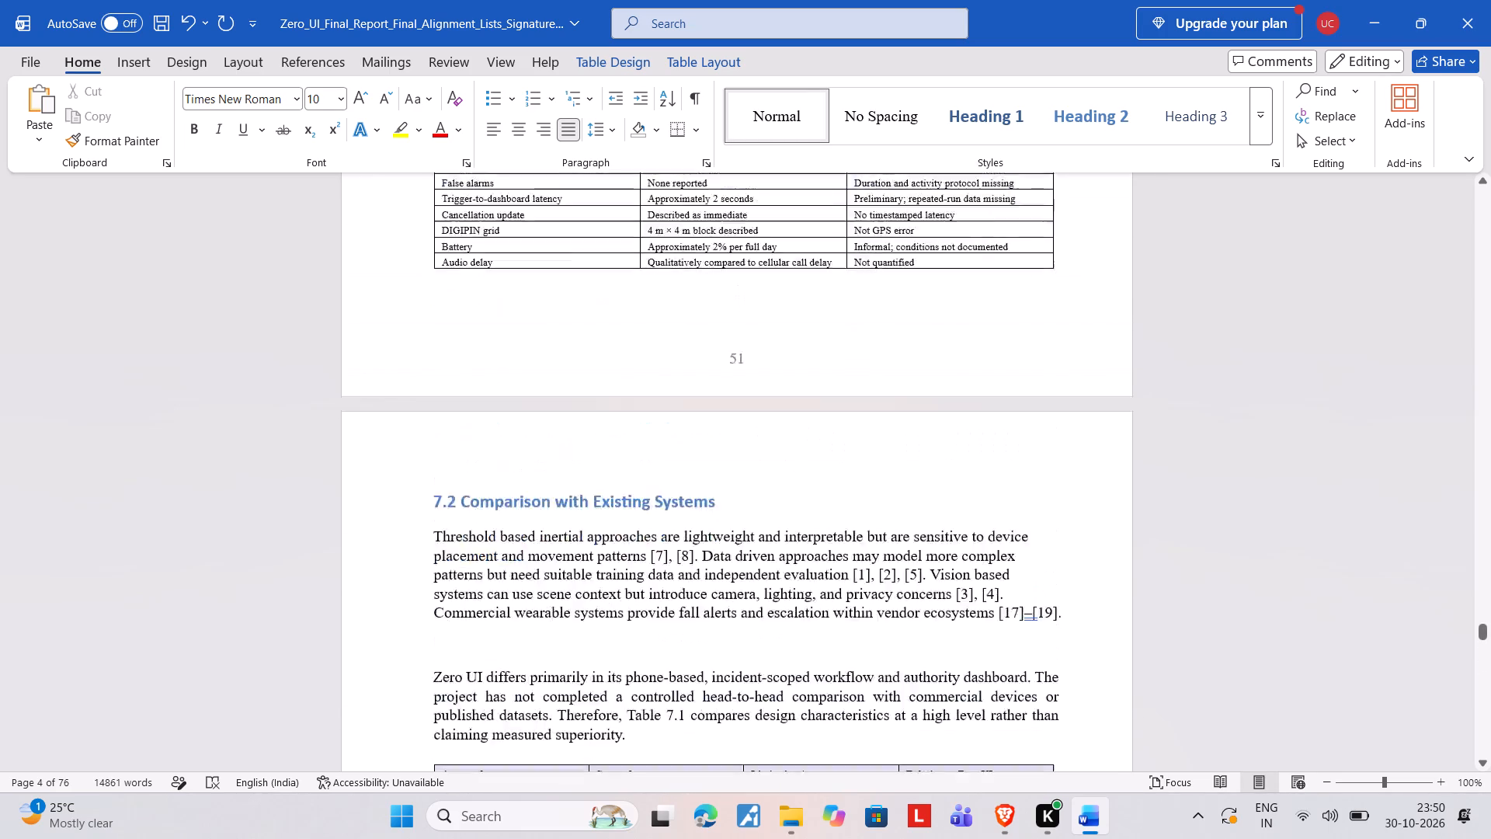
{"action": "scroll", "coordinate": [620, 435], "scroll_direction": "up", "scroll_amount": 7}
{"action": "scroll", "coordinate": [620, 435], "scroll_direction": "down", "scroll_amount": 17}
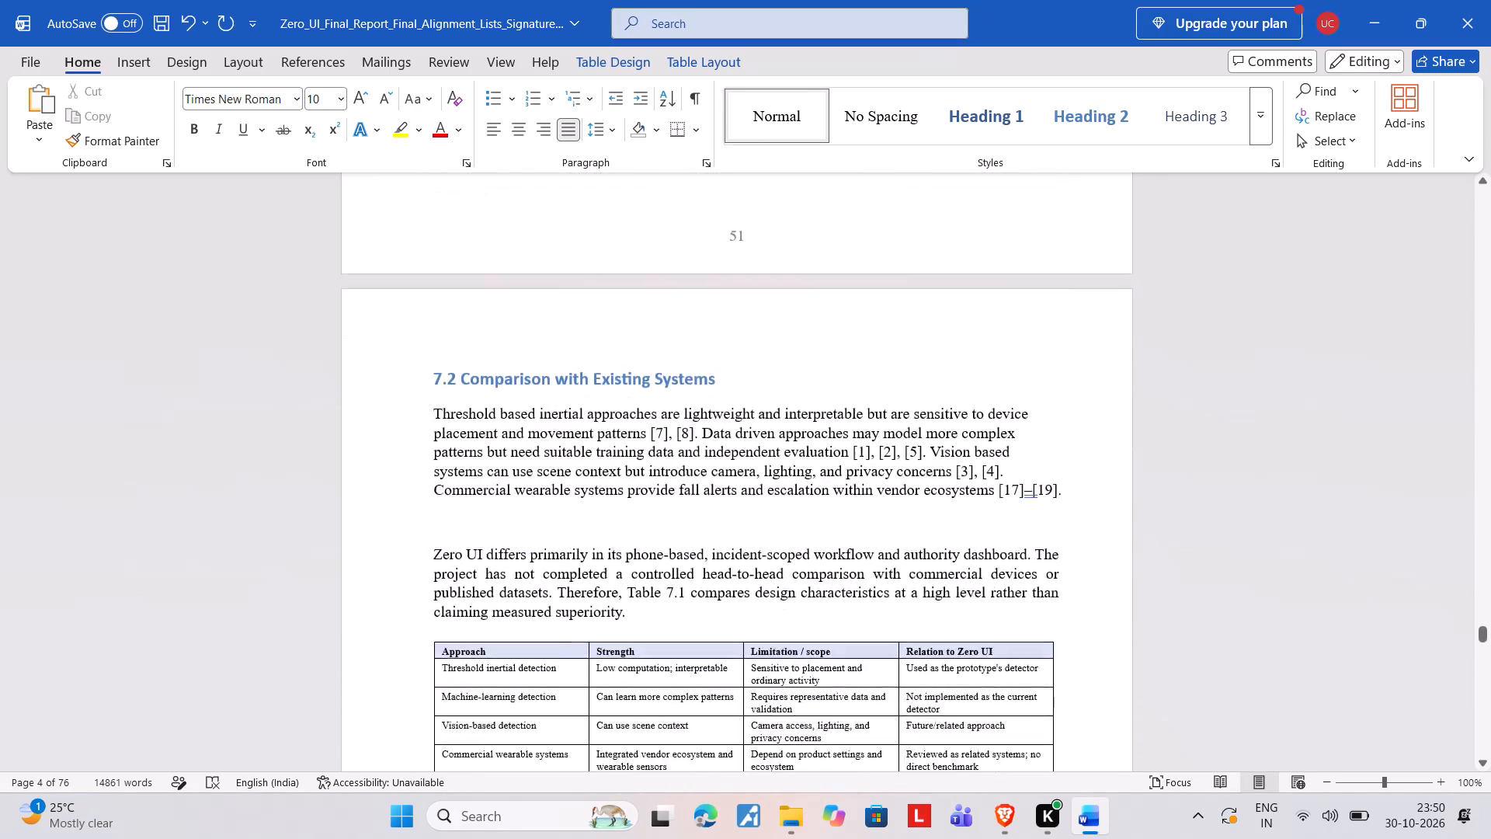
{"action": "scroll", "coordinate": [620, 435], "scroll_direction": "down", "scroll_amount": 13}
{"action": "scroll", "coordinate": [620, 435], "scroll_direction": "down", "scroll_amount": 10}
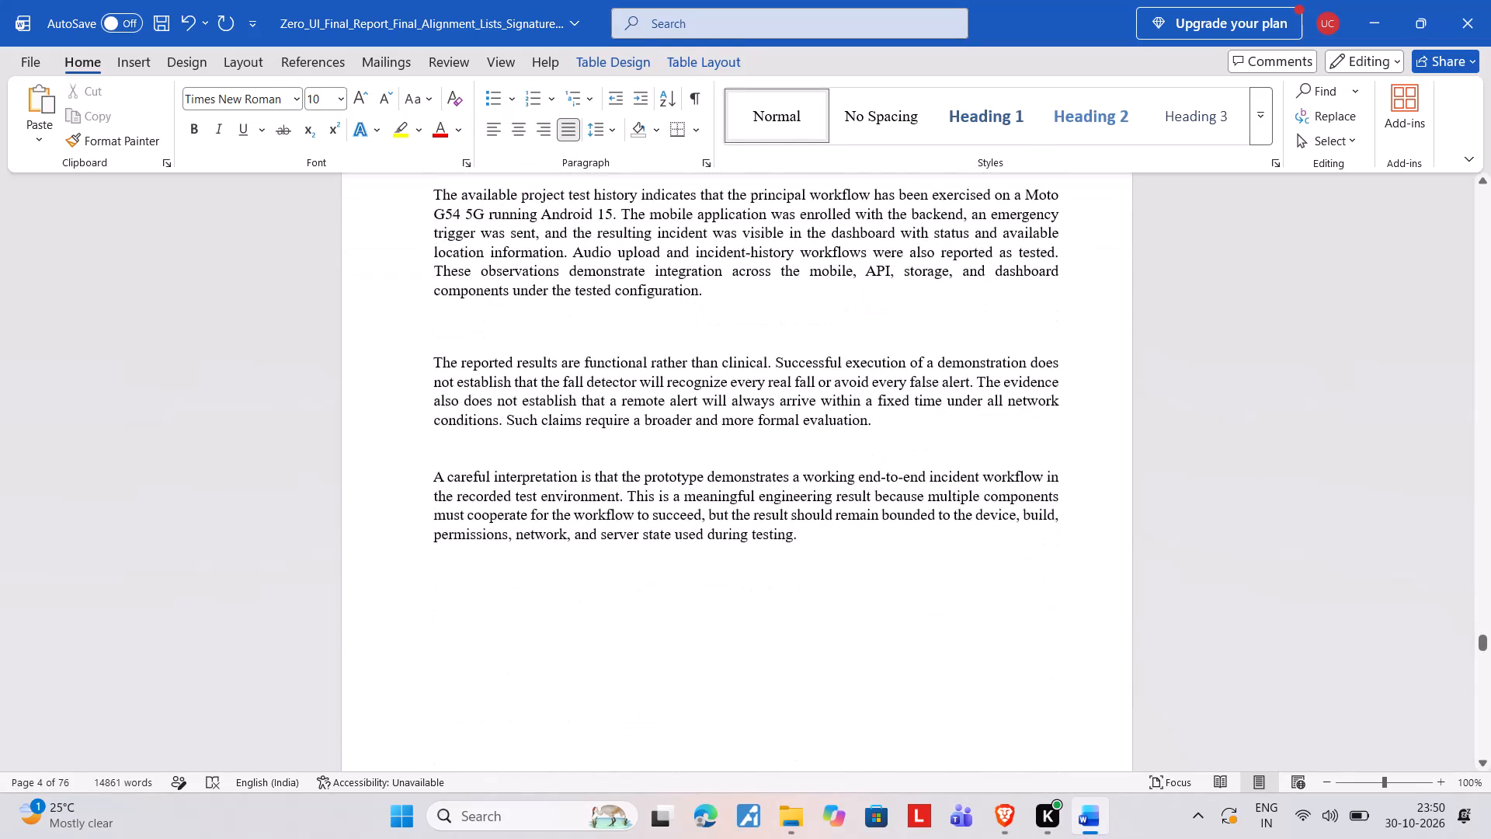
{"action": "scroll", "coordinate": [620, 435], "scroll_direction": "down", "scroll_amount": 20}
{"action": "scroll", "coordinate": [620, 435], "scroll_direction": "down", "scroll_amount": 4}
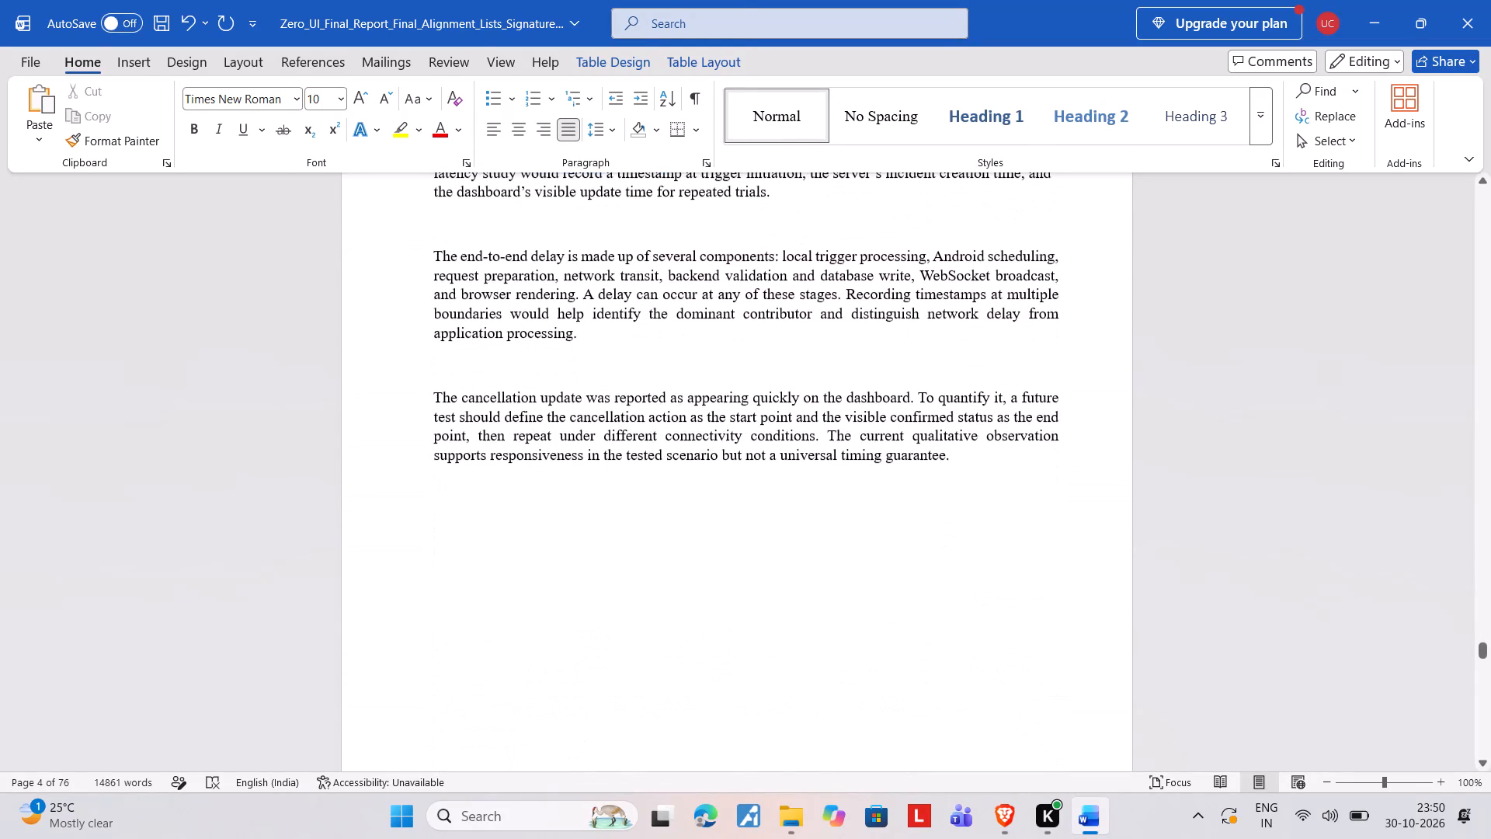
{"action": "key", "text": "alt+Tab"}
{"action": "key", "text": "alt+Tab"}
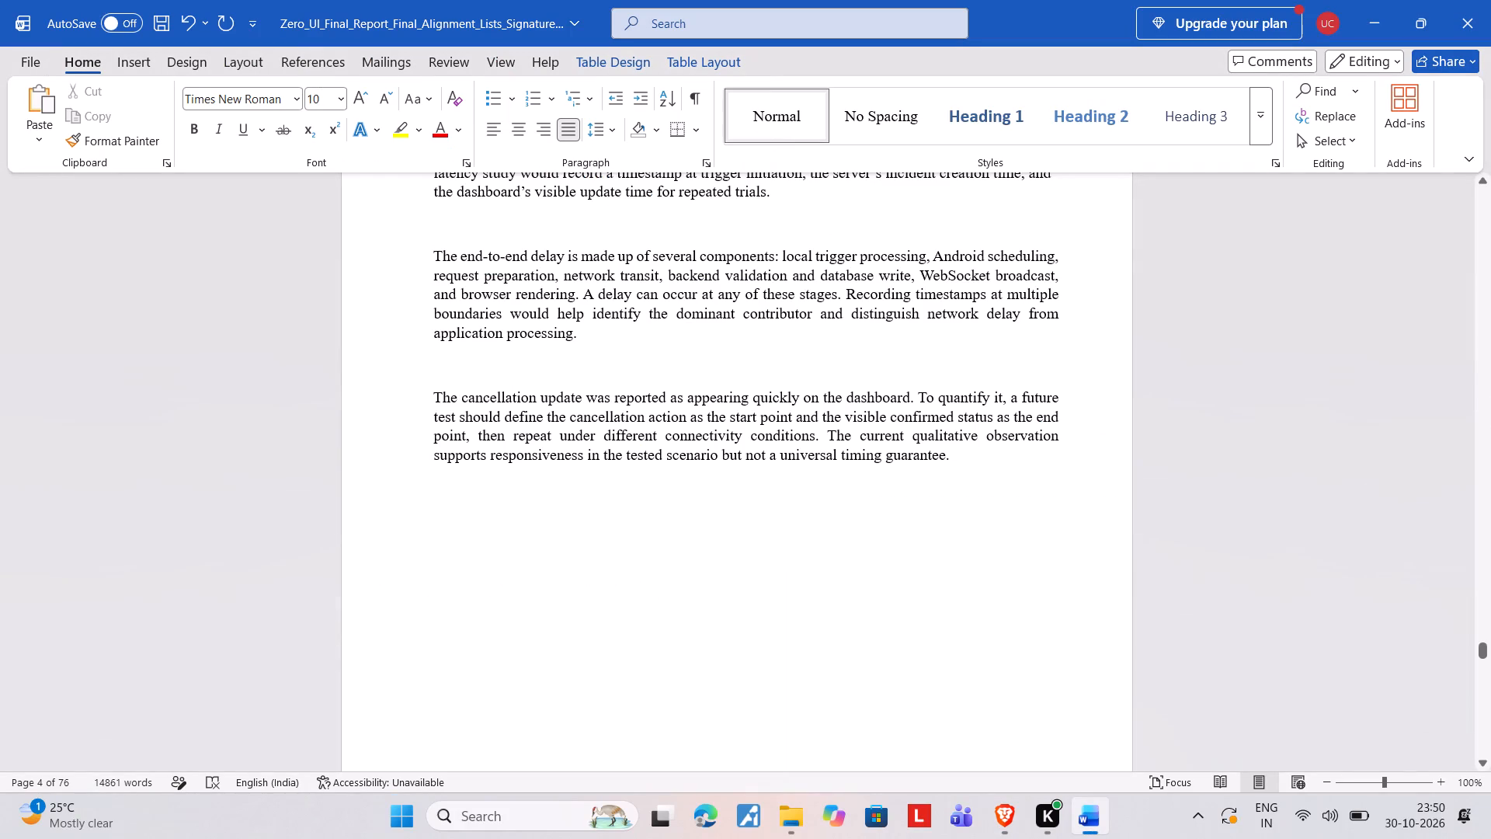
Examine the pages from section 7.6 Audio and Location Observations through Chapter 8 to find where each section starts.
{"action": "scroll", "coordinate": [1403, 476], "scroll_direction": "down", "scroll_amount": 13}
{"action": "scroll", "coordinate": [1242, 527], "scroll_direction": "down", "scroll_amount": 7}
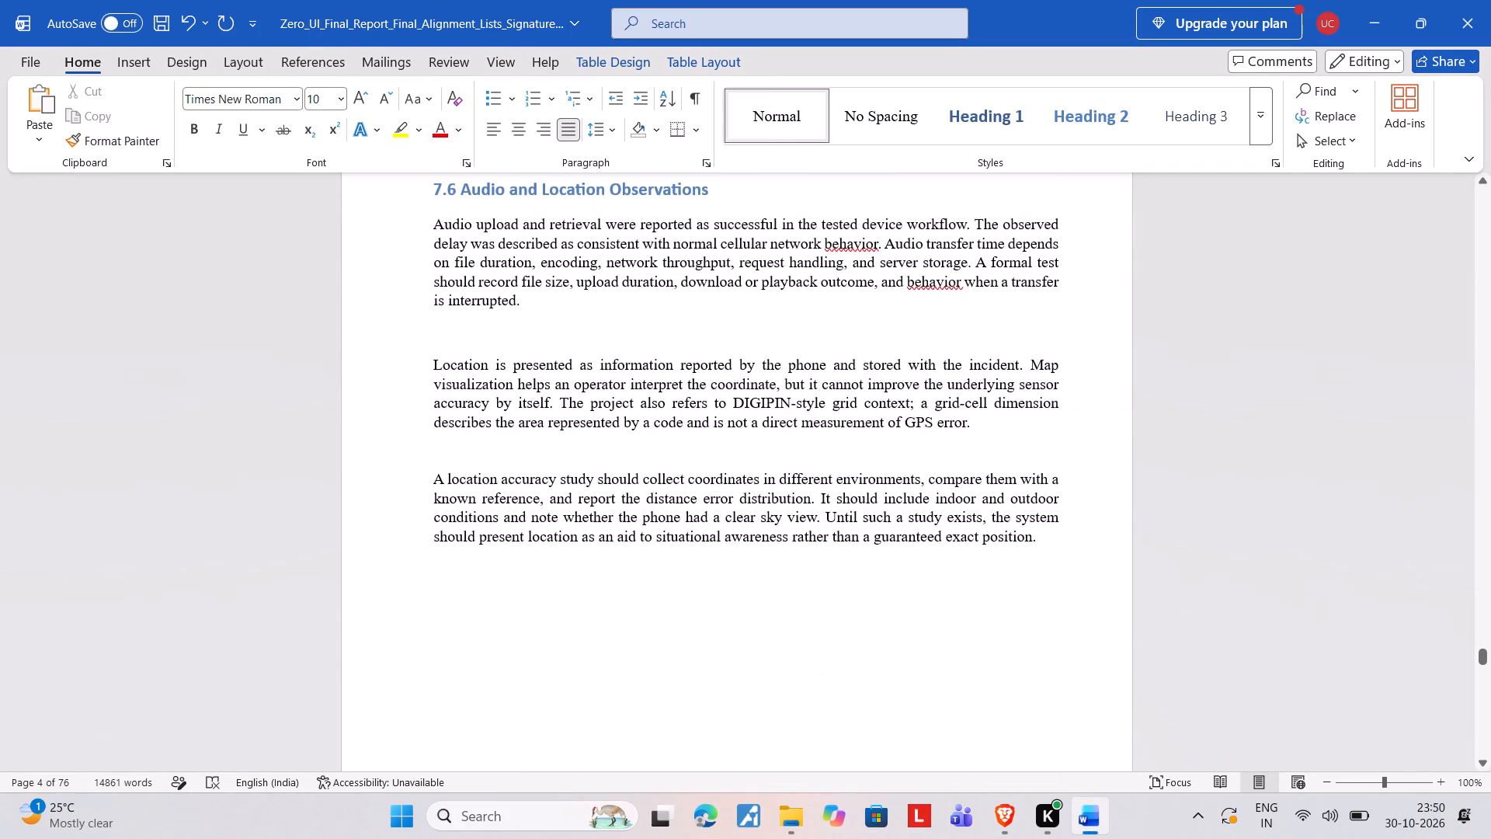
{"action": "scroll", "coordinate": [1242, 527], "scroll_direction": "up", "scroll_amount": 1}
{"action": "scroll", "coordinate": [1242, 527], "scroll_direction": "down", "scroll_amount": 20}
{"action": "scroll", "coordinate": [1242, 527], "scroll_direction": "down", "scroll_amount": 5}
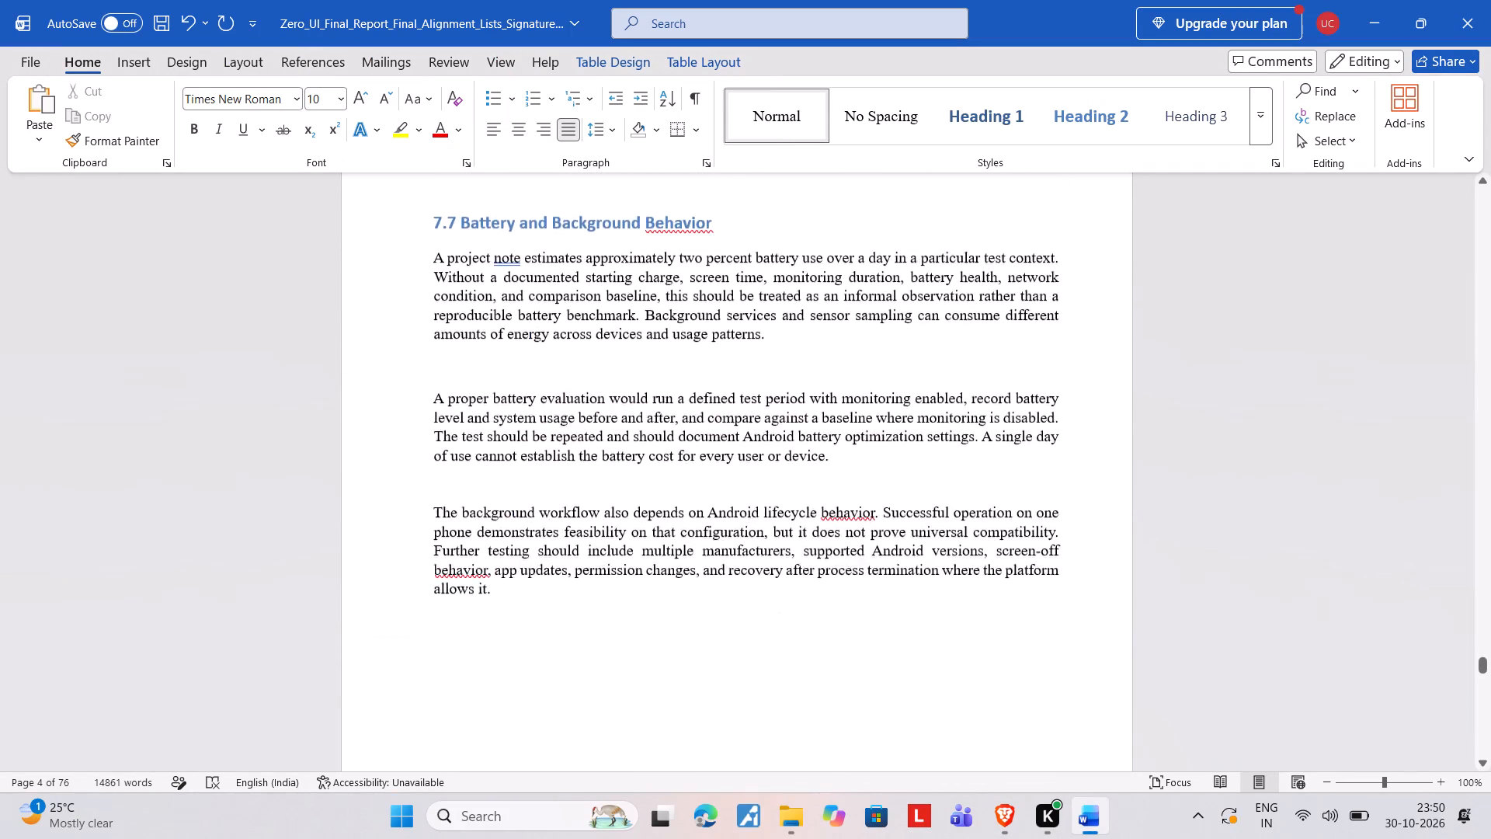
{"action": "scroll", "coordinate": [1242, 527], "scroll_direction": "down", "scroll_amount": 20}
{"action": "scroll", "coordinate": [1242, 527], "scroll_direction": "down", "scroll_amount": 20}
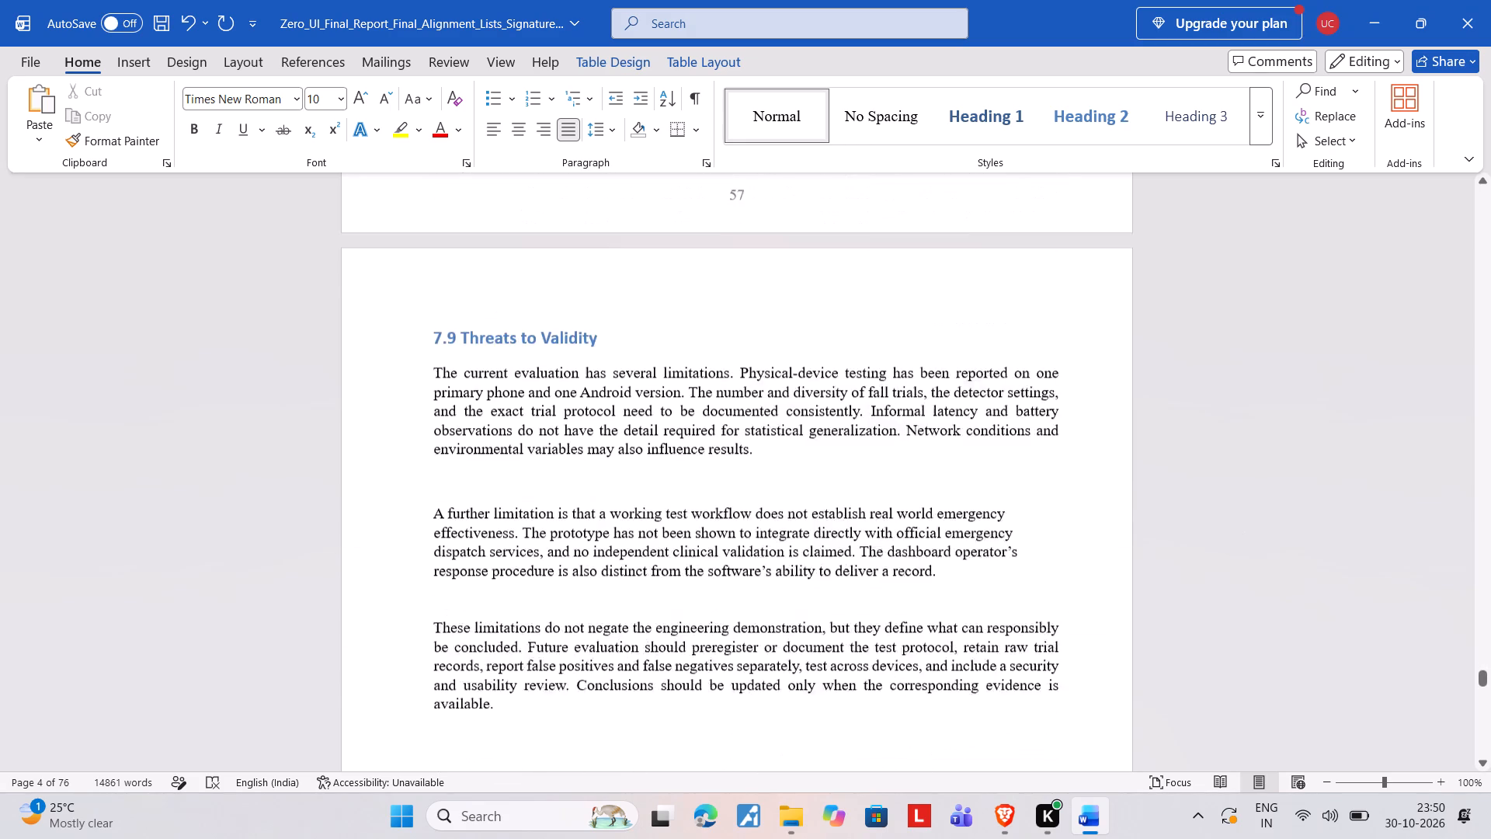
{"action": "scroll", "coordinate": [1242, 527], "scroll_direction": "down", "scroll_amount": 15}
{"action": "scroll", "coordinate": [1242, 527], "scroll_direction": "up", "scroll_amount": 16}
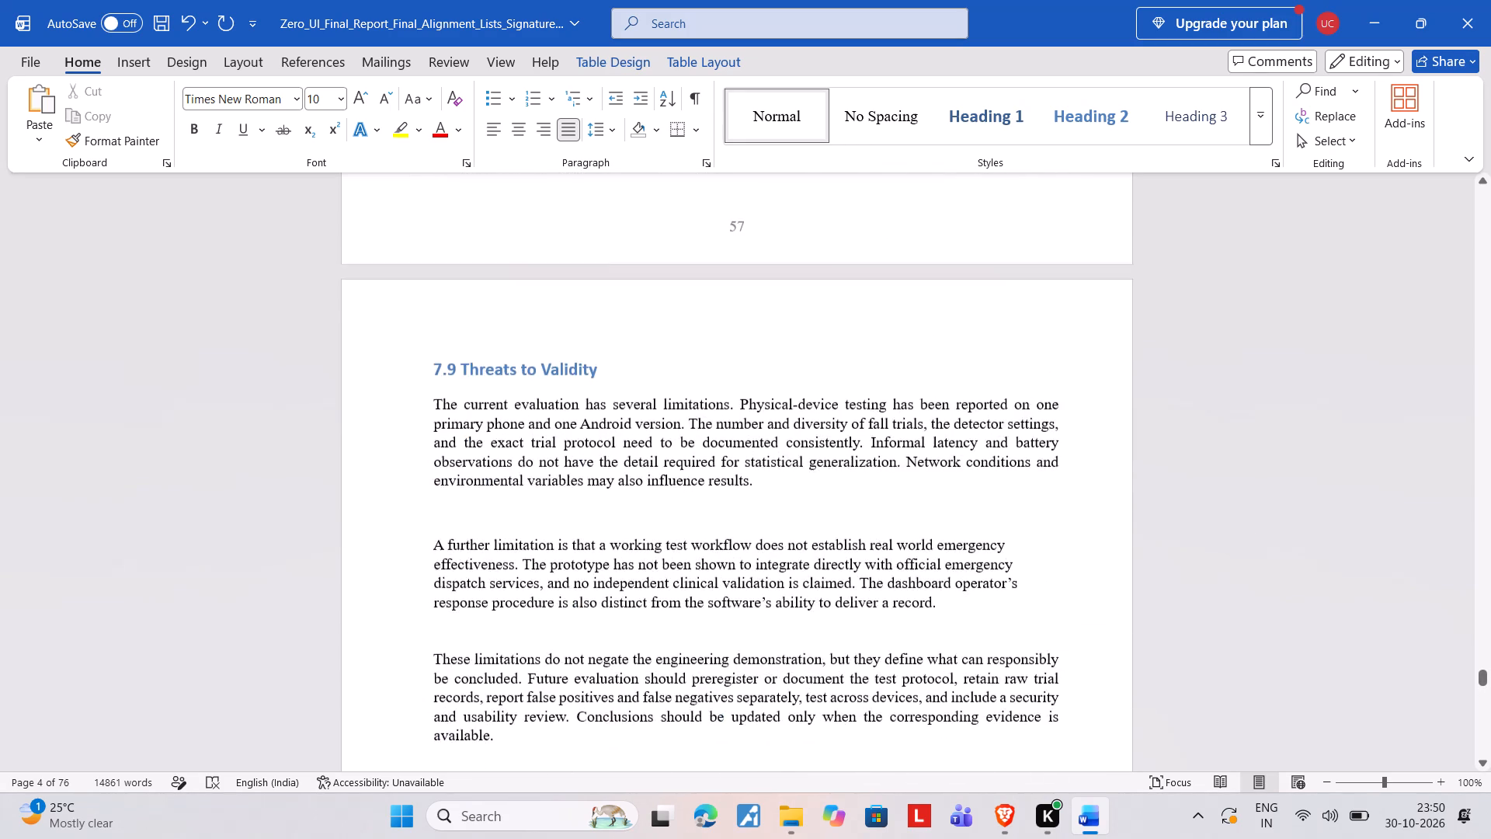
{"action": "scroll", "coordinate": [1242, 527], "scroll_direction": "down", "scroll_amount": 15}
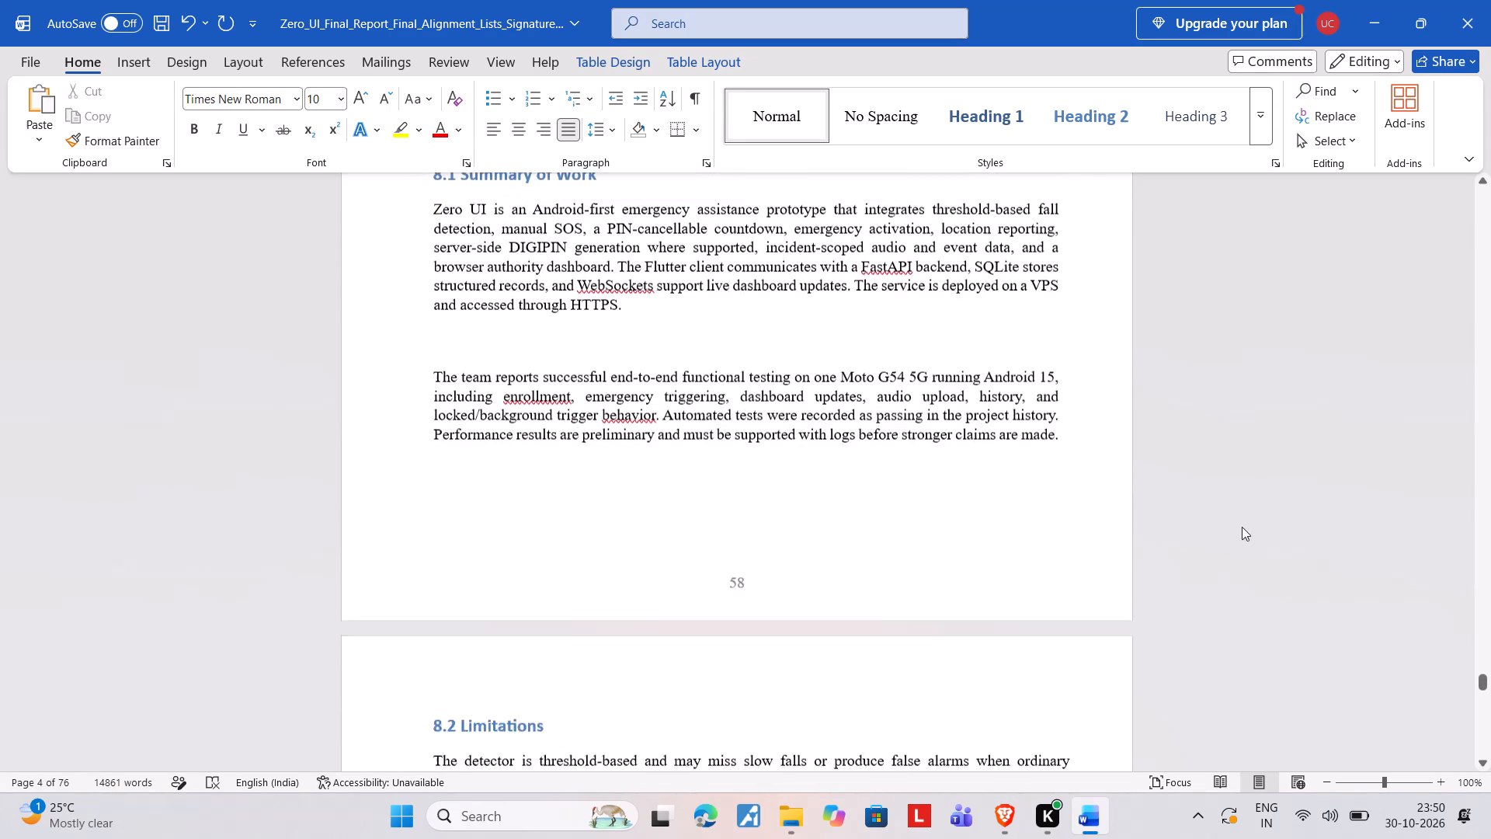
{"action": "scroll", "coordinate": [1242, 527], "scroll_direction": "down", "scroll_amount": 12}
Insert five blank lines after section 7.9's last paragraph to push the Chapter 8: Conclusion & Future Scope heading onto a new page.
{"action": "scroll", "coordinate": [1242, 527], "scroll_direction": "up", "scroll_amount": 4}
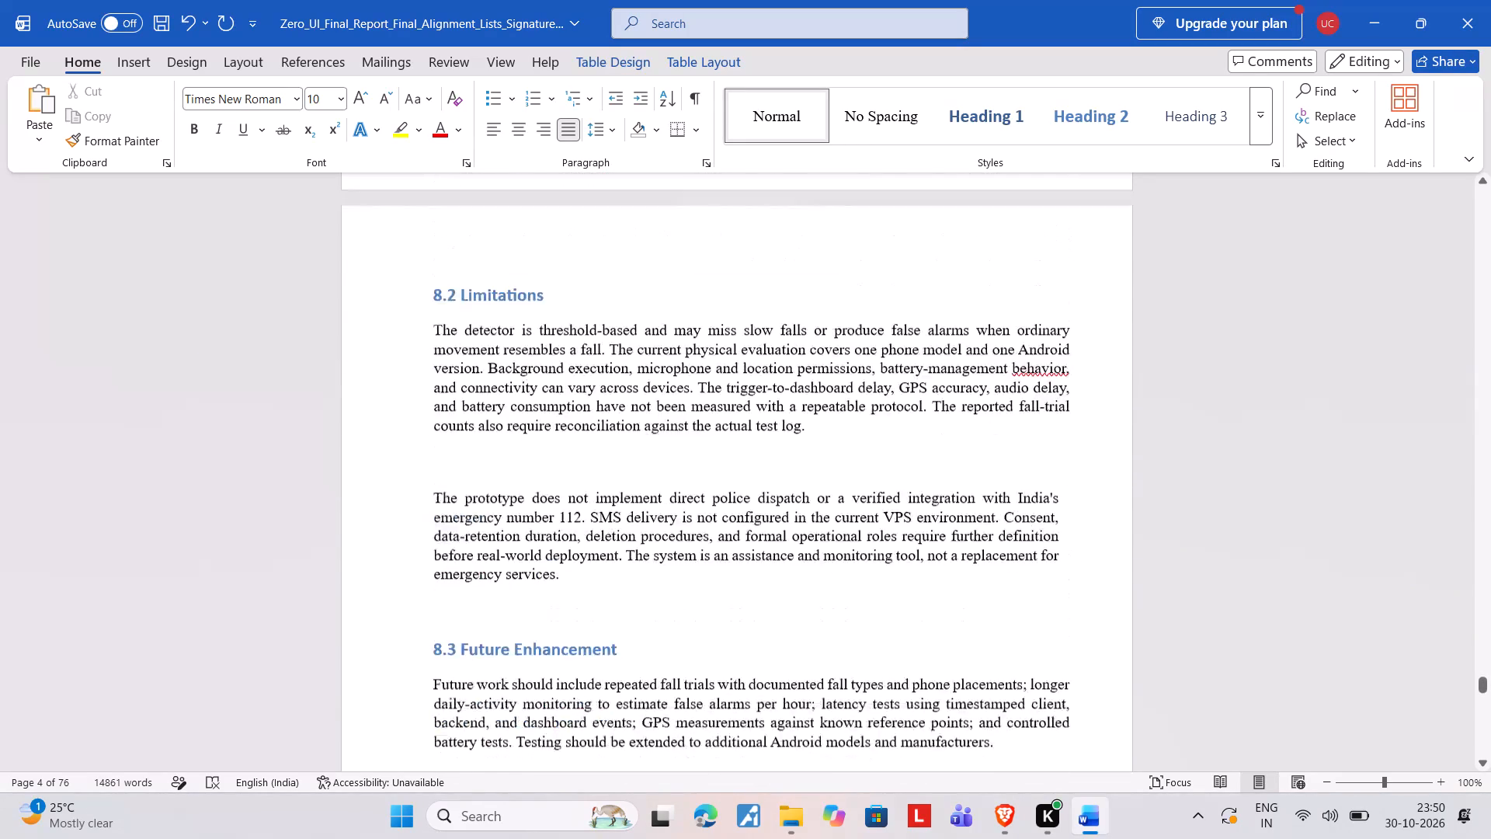
{"action": "scroll", "coordinate": [1242, 527], "scroll_direction": "up", "scroll_amount": 7}
{"action": "scroll", "coordinate": [1328, 491], "scroll_direction": "up", "scroll_amount": 6}
{"action": "scroll", "coordinate": [517, 444], "scroll_direction": "up", "scroll_amount": 6}
{"action": "scroll", "coordinate": [470, 500], "scroll_direction": "up", "scroll_amount": 4}
{"action": "scroll", "coordinate": [470, 500], "scroll_direction": "down", "scroll_amount": 6}
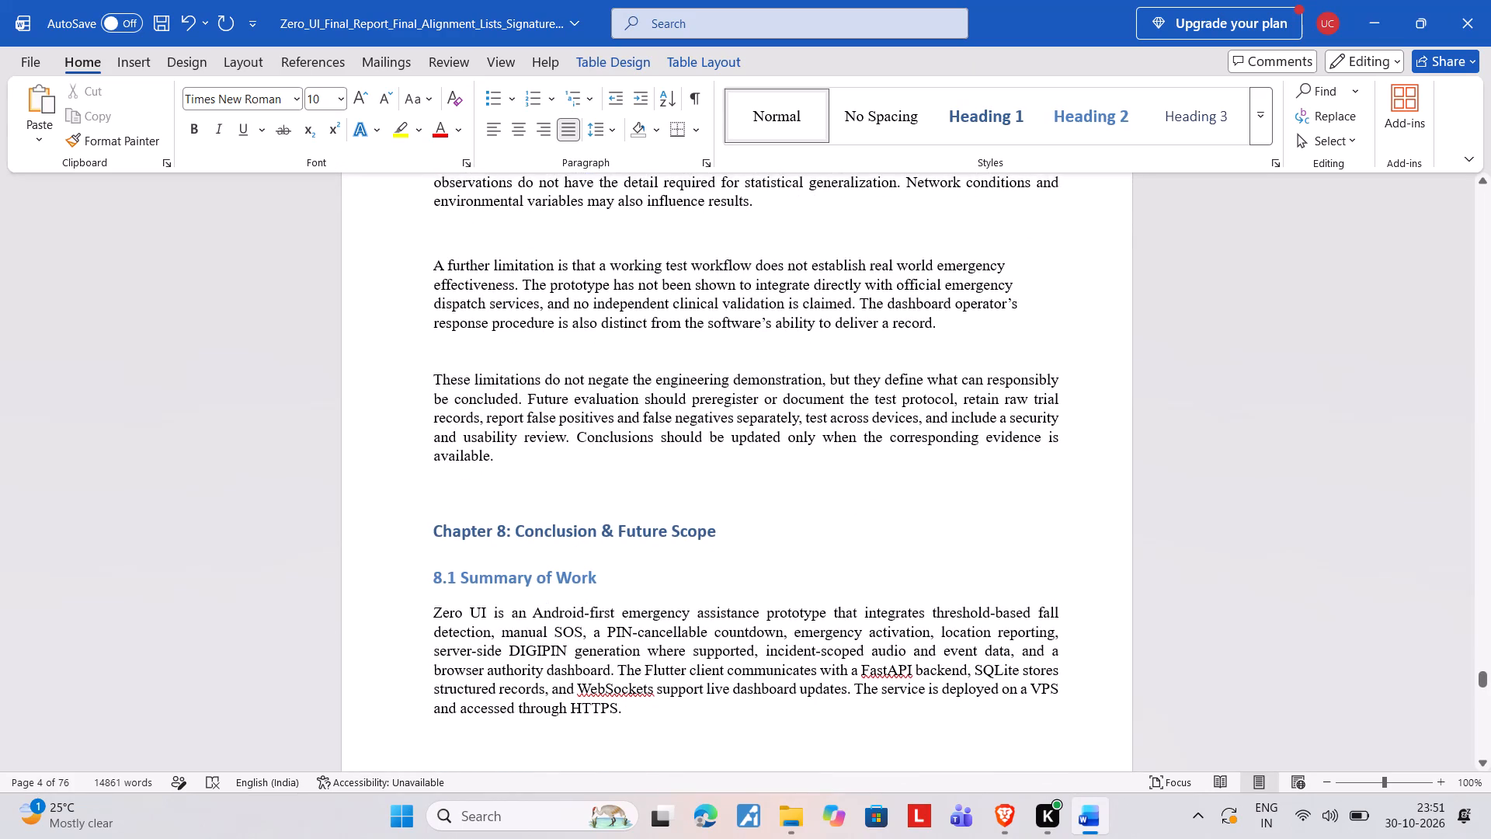
{"action": "left_click", "coordinate": [439, 503]}
{"action": "left_click", "coordinate": [479, 501]}
{"action": "left_click", "coordinate": [526, 494]}
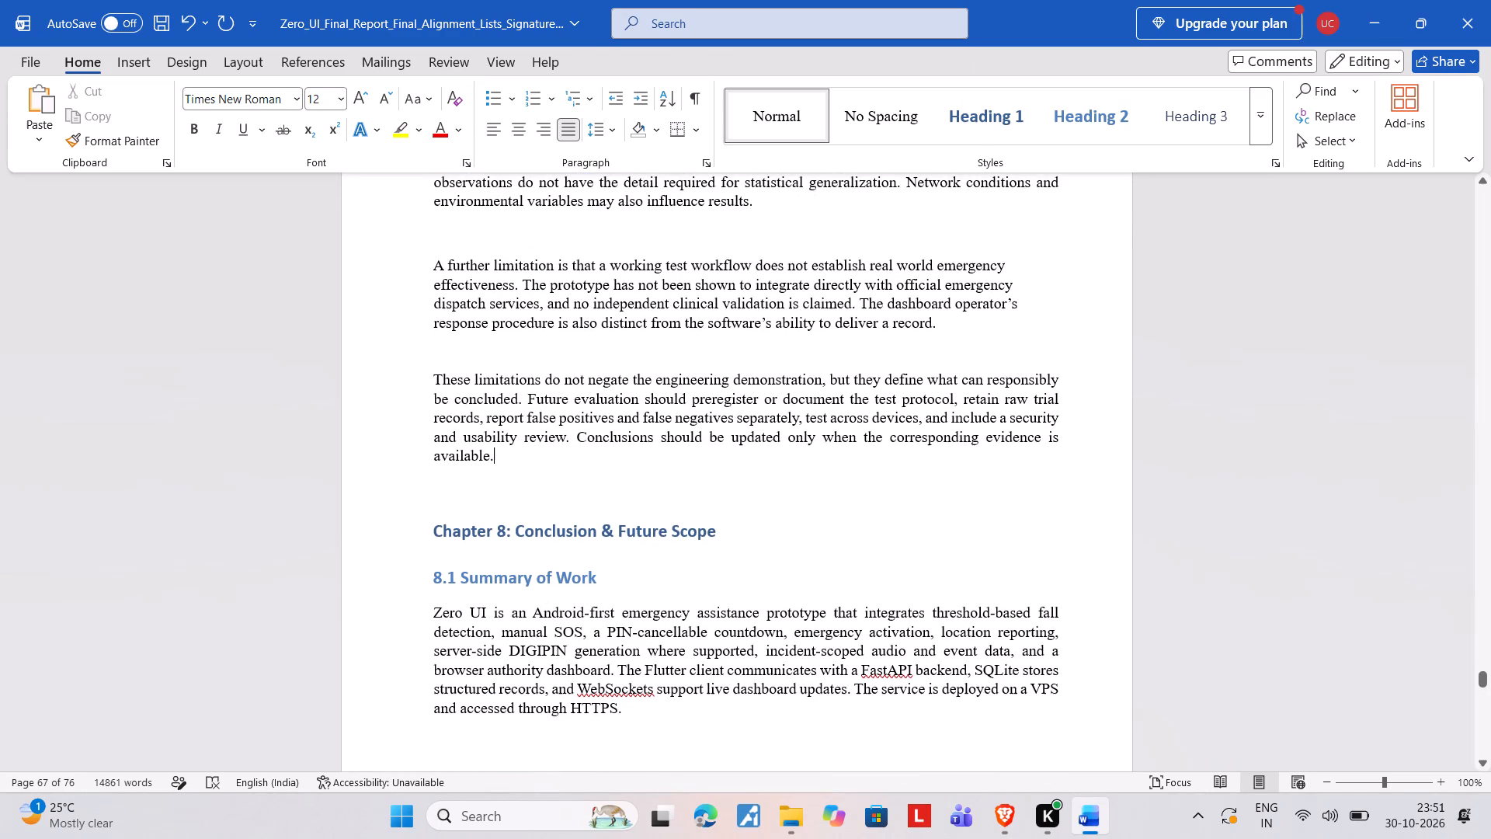
{"action": "left_click", "coordinate": [575, 484]}
{"action": "key", "text": "Return"}
{"action": "key", "text": "Return"}
{"action": "key", "text": "Return"}
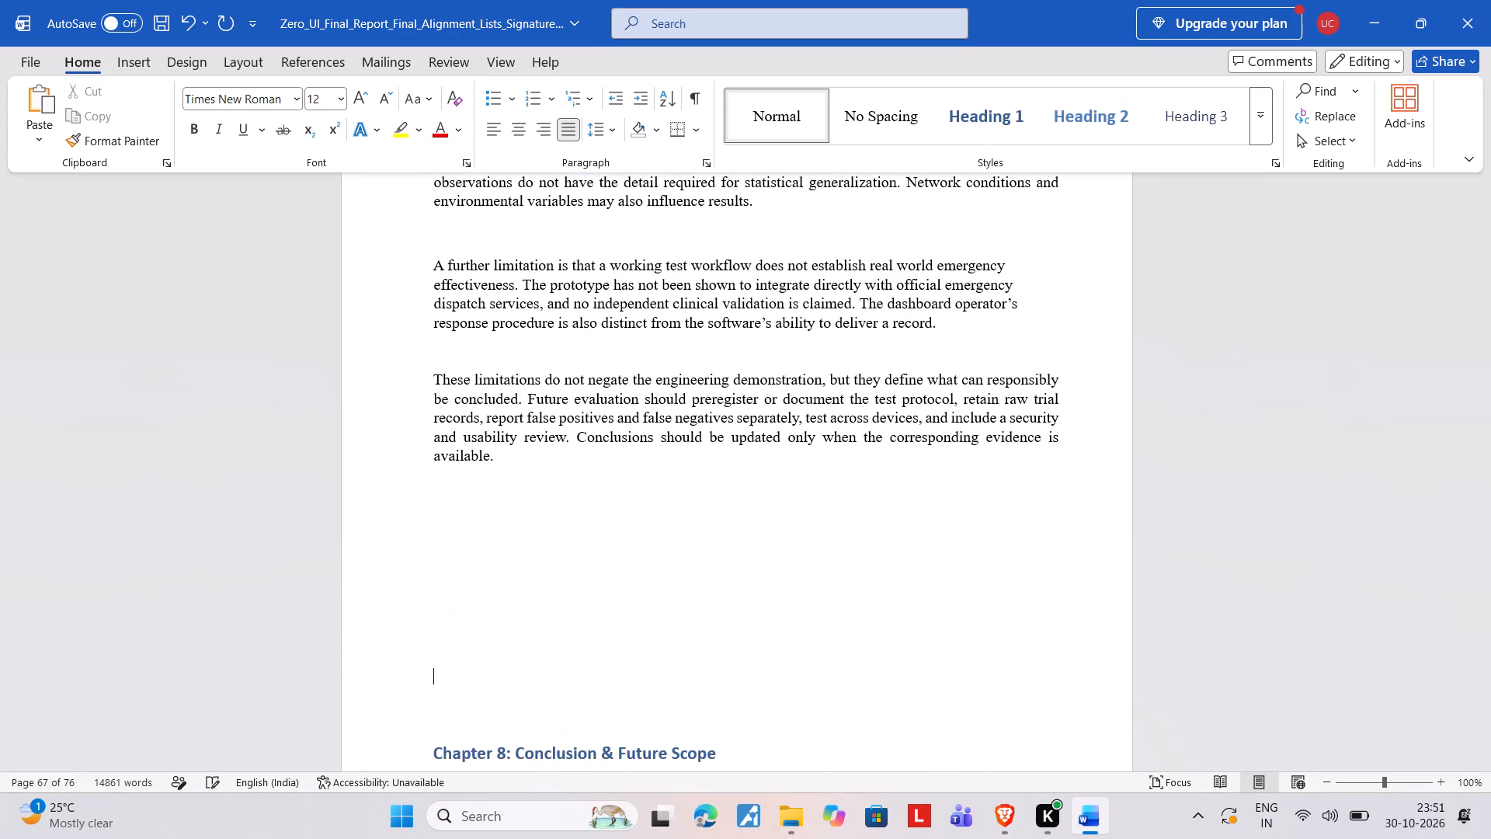
{"action": "key", "text": "Return"}
{"action": "scroll", "coordinate": [575, 484], "scroll_direction": "down", "scroll_amount": 12}
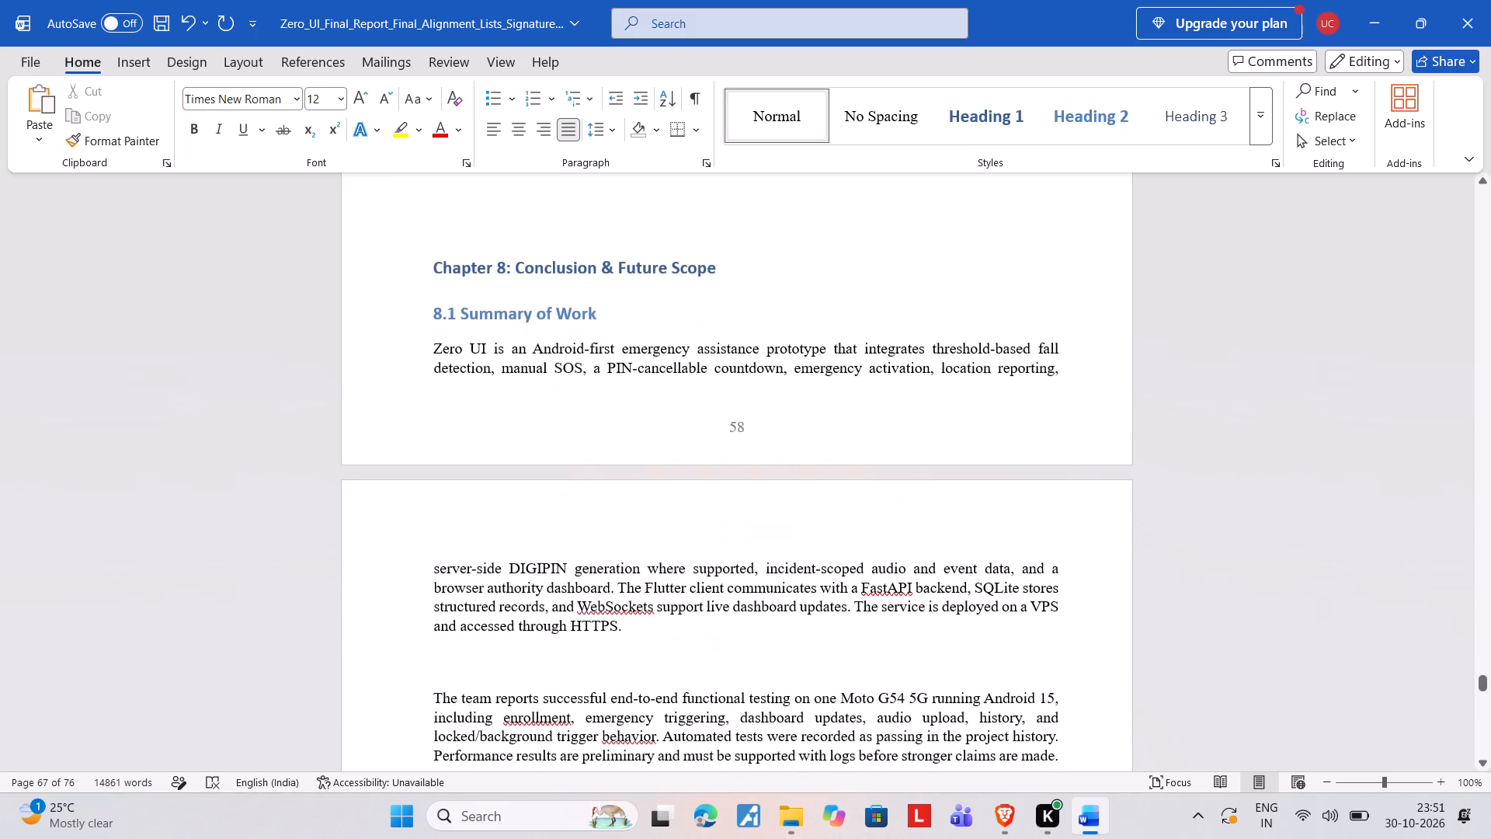
{"action": "key", "text": "Return"}
{"action": "scroll", "coordinate": [589, 484], "scroll_direction": "down", "scroll_amount": 8}
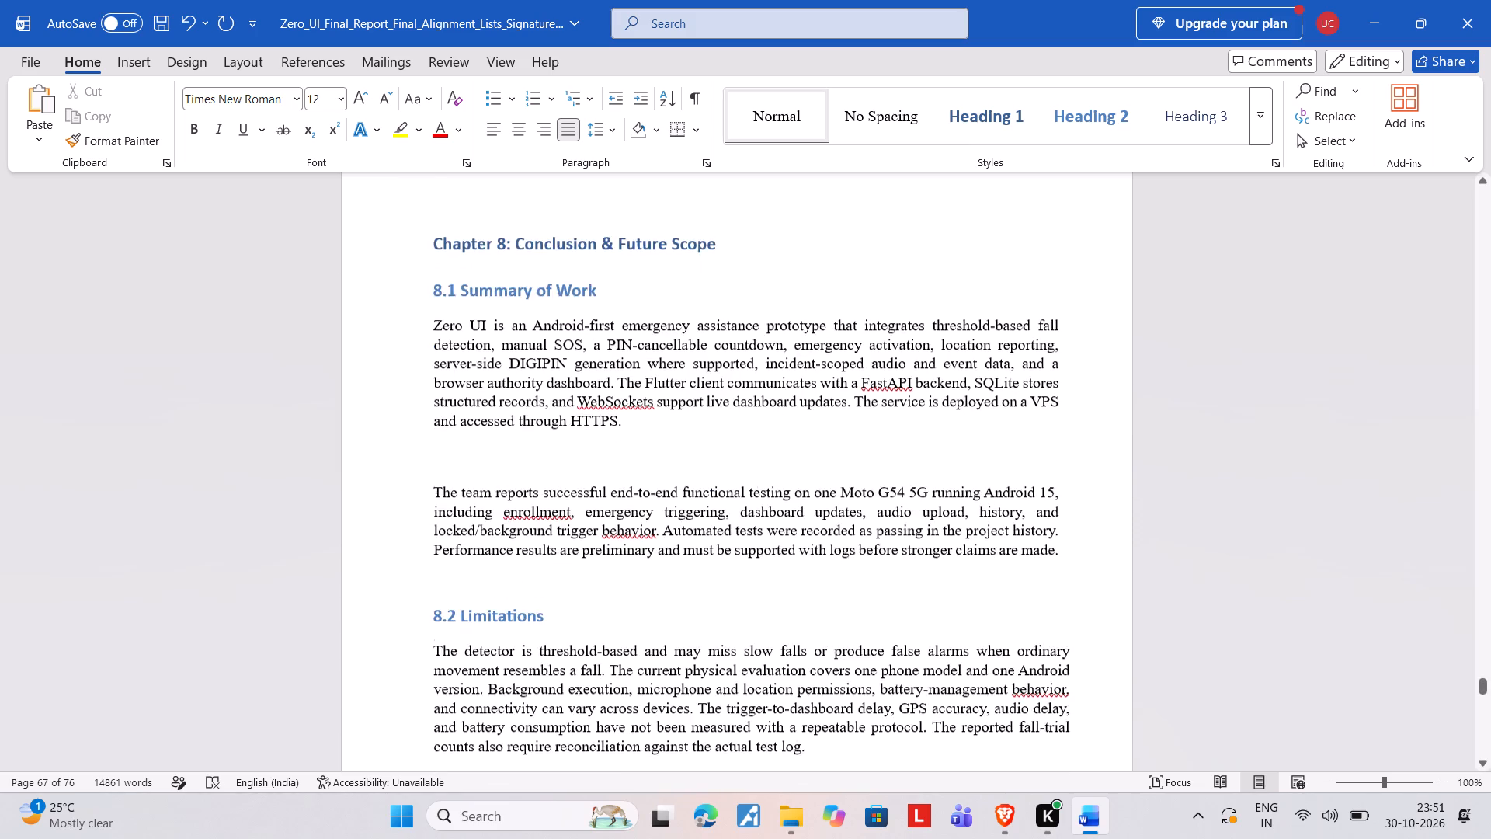
{"action": "scroll", "coordinate": [589, 484], "scroll_direction": "down", "scroll_amount": 5}
{"action": "scroll", "coordinate": [602, 479], "scroll_direction": "up", "scroll_amount": 5}
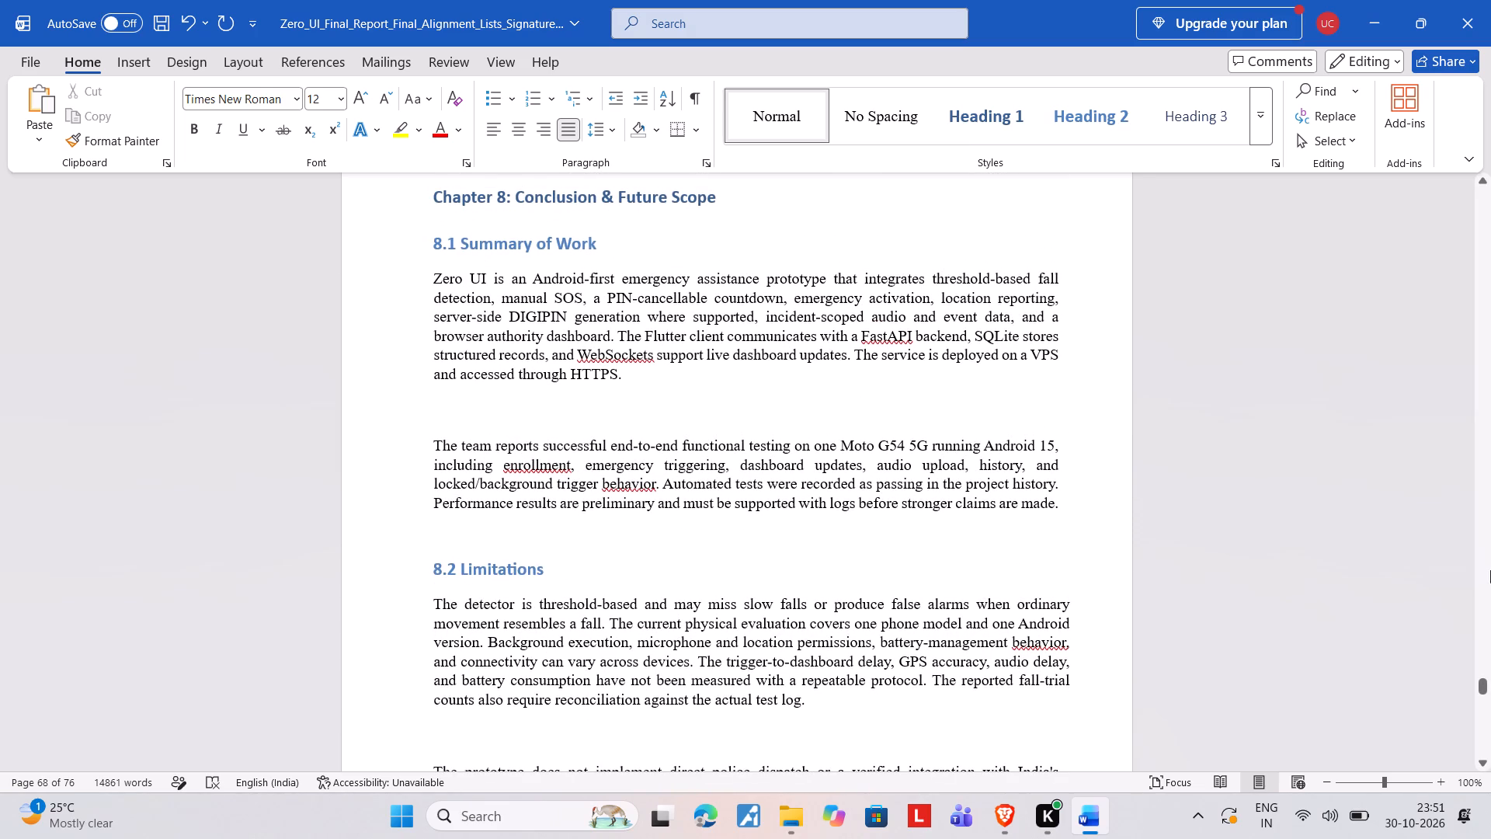
Set the page number of the Chapter 8: Conclusion & Future Scope entry to 59 in the contents list.
{"action": "left_click_drag", "start_coordinate": [1485, 682], "coordinate": [1490, 159]}
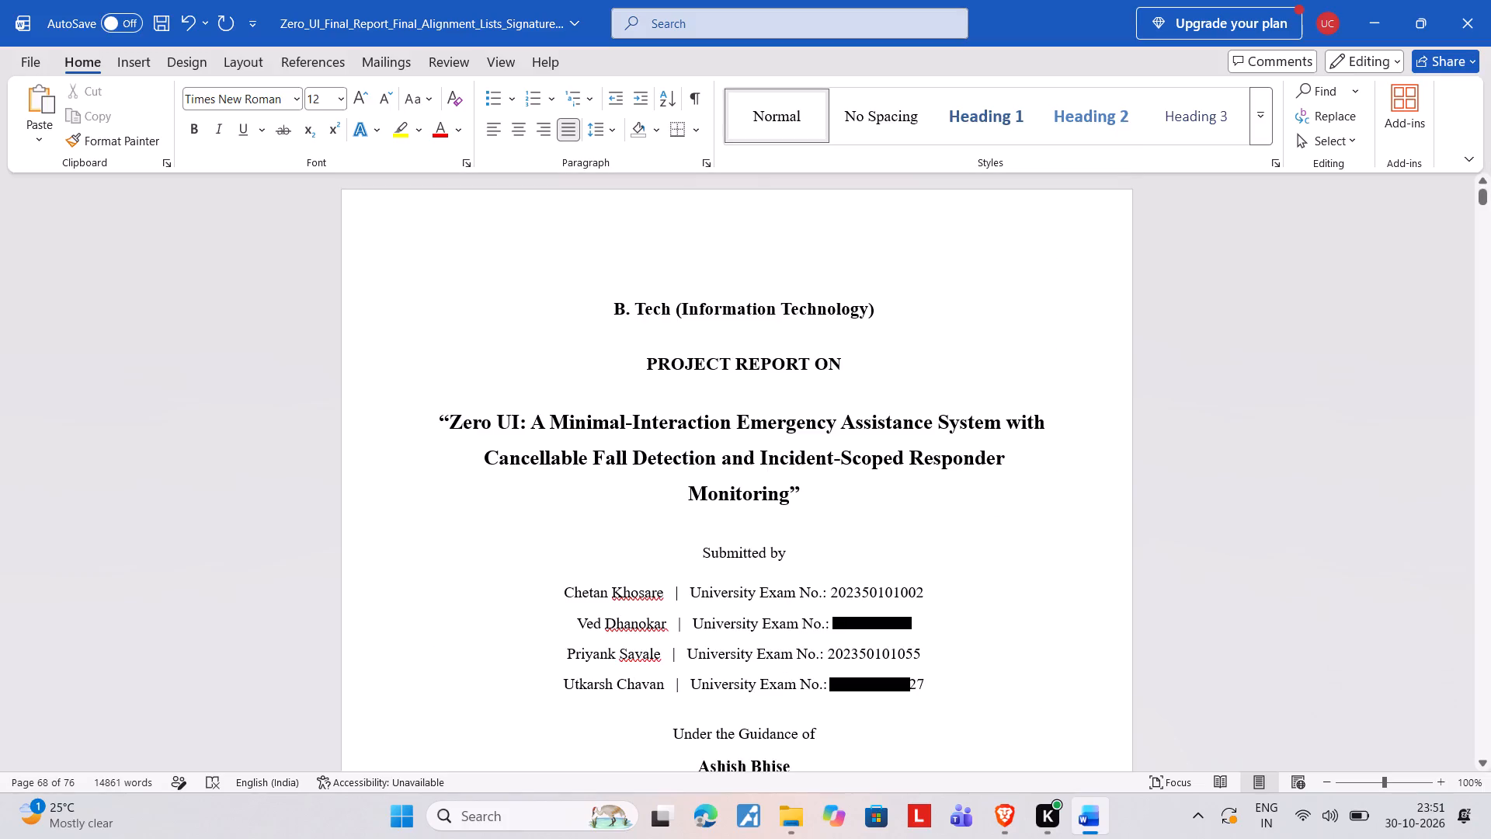
{"action": "scroll", "coordinate": [992, 451], "scroll_direction": "down", "scroll_amount": 20}
{"action": "scroll", "coordinate": [992, 451], "scroll_direction": "down", "scroll_amount": 20}
{"action": "scroll", "coordinate": [992, 451], "scroll_direction": "down", "scroll_amount": 6}
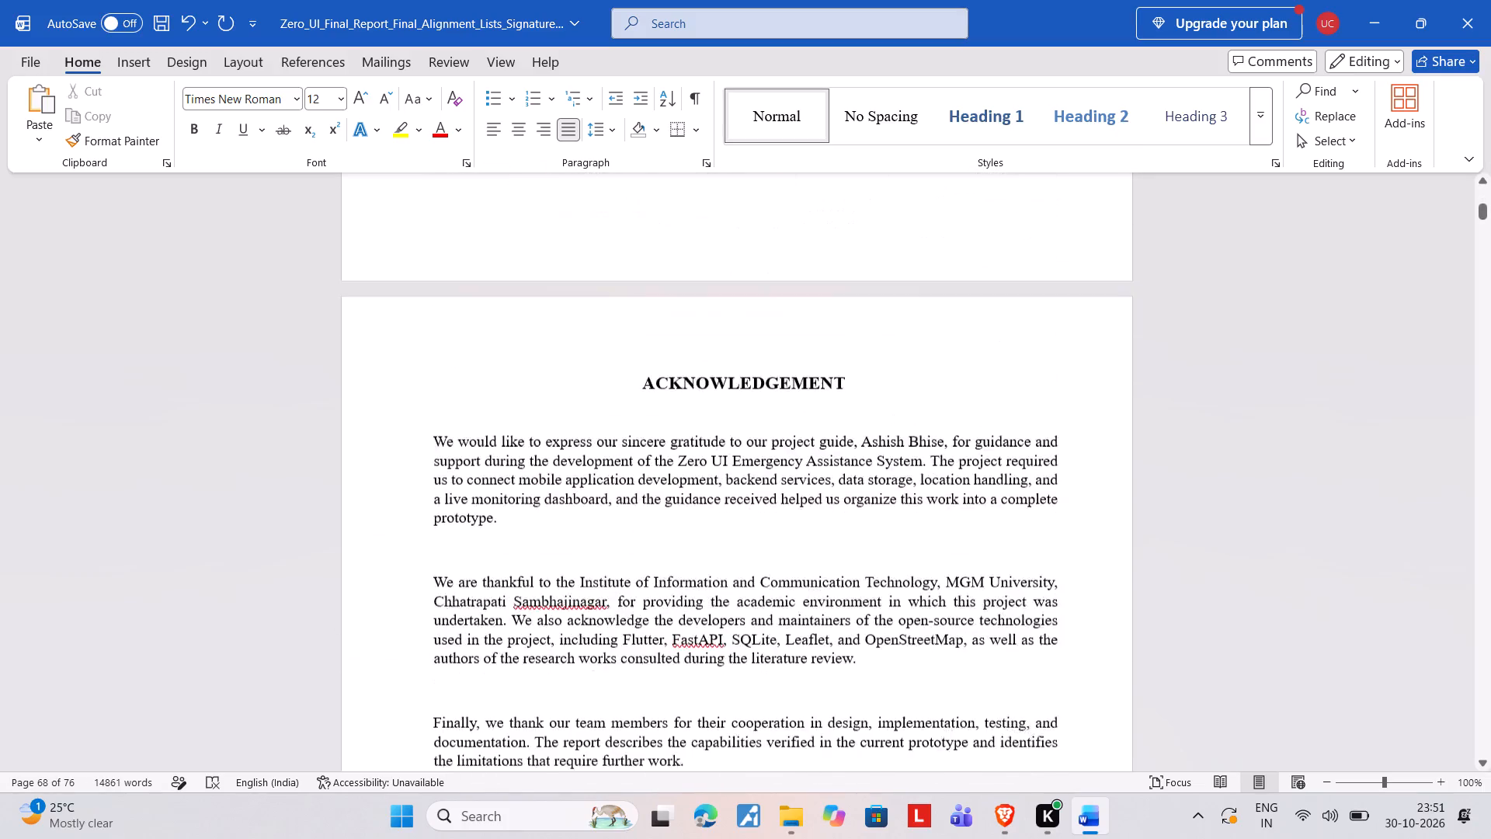
{"action": "scroll", "coordinate": [992, 451], "scroll_direction": "down", "scroll_amount": 20}
{"action": "scroll", "coordinate": [992, 451], "scroll_direction": "down", "scroll_amount": 11}
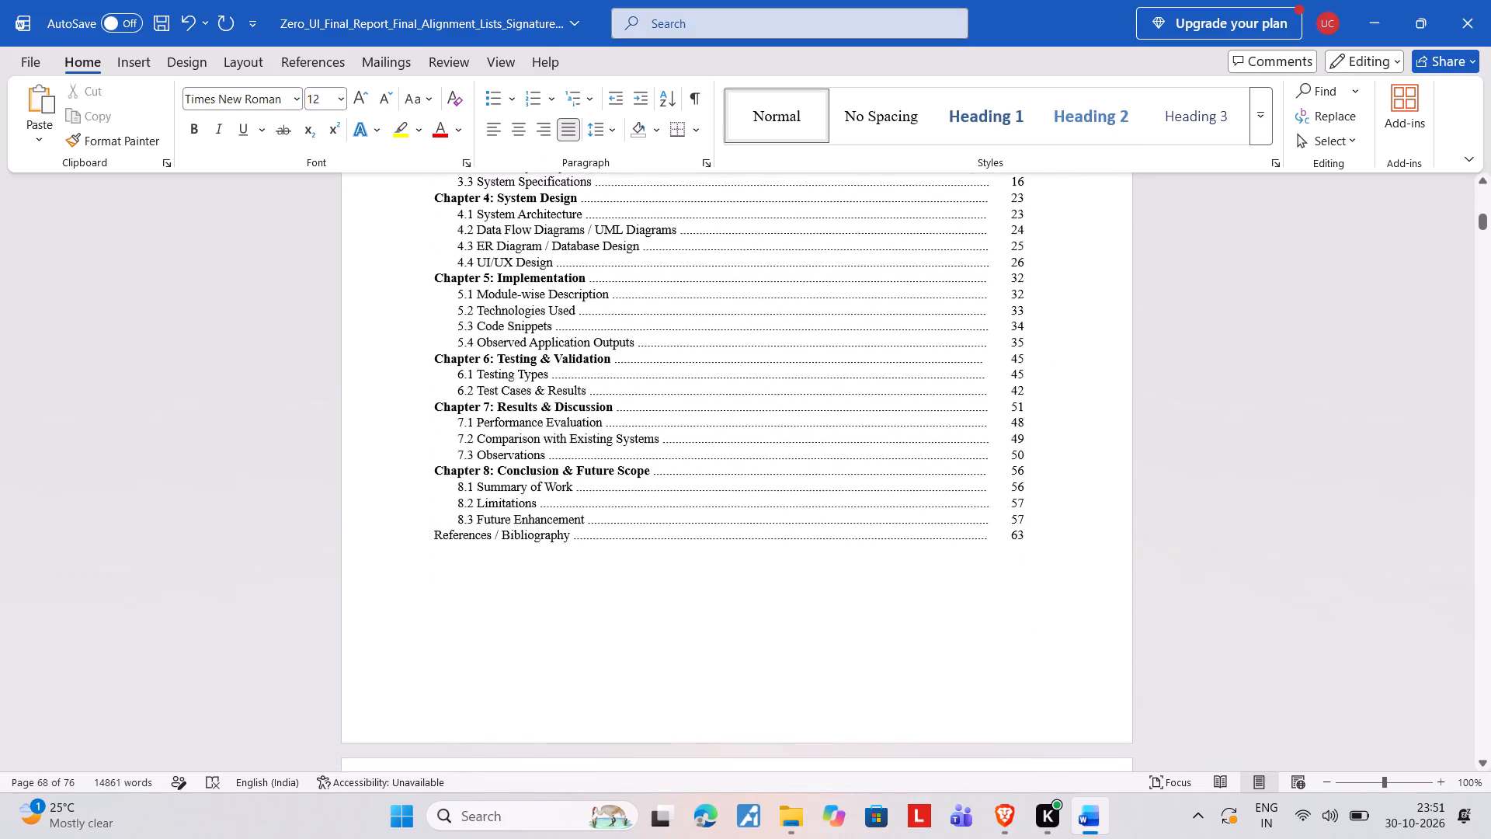
{"action": "double_click", "coordinate": [1019, 468]}
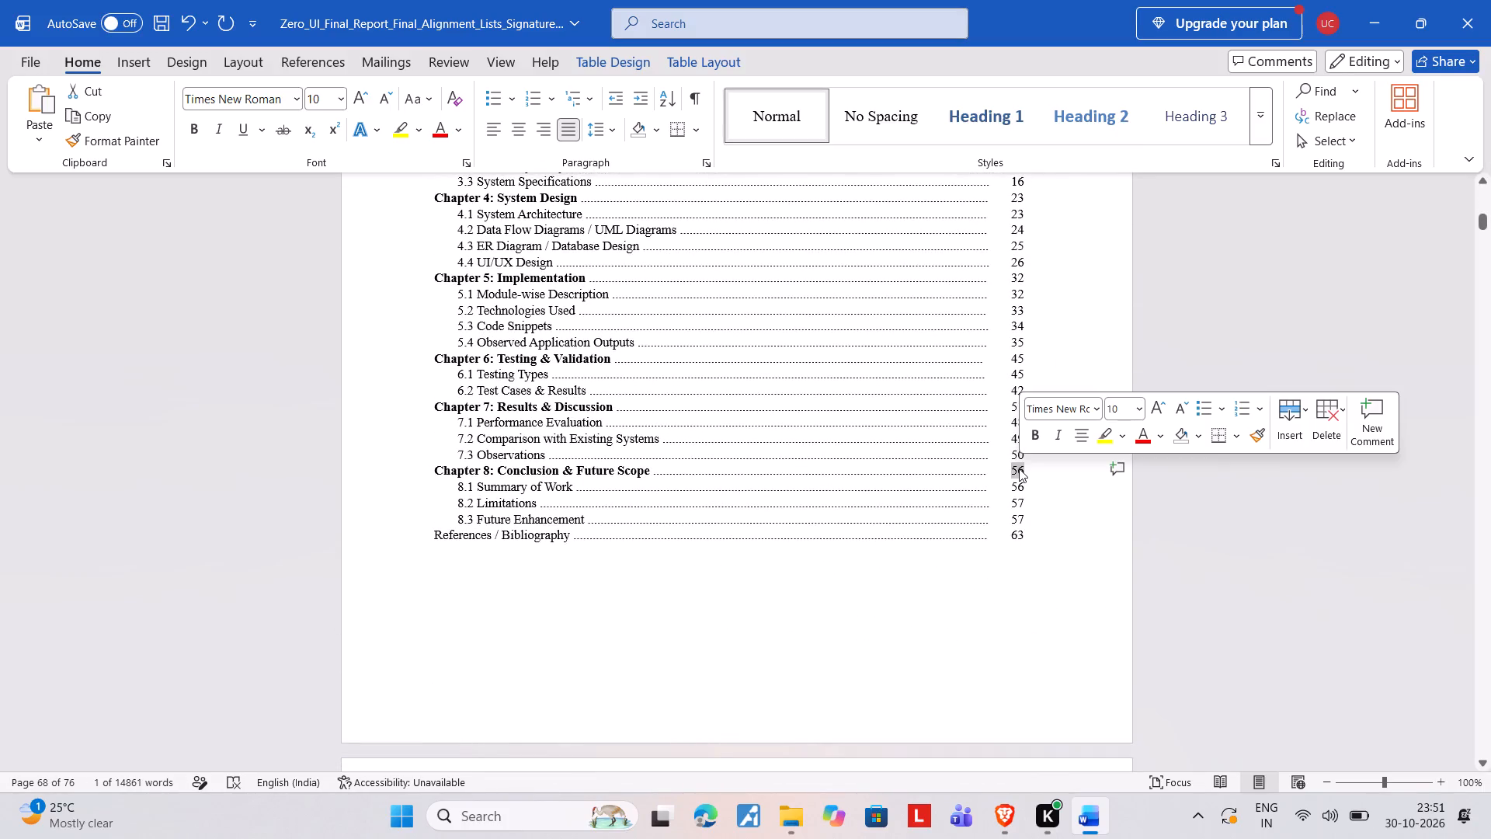
{"action": "type", "text": "59"}
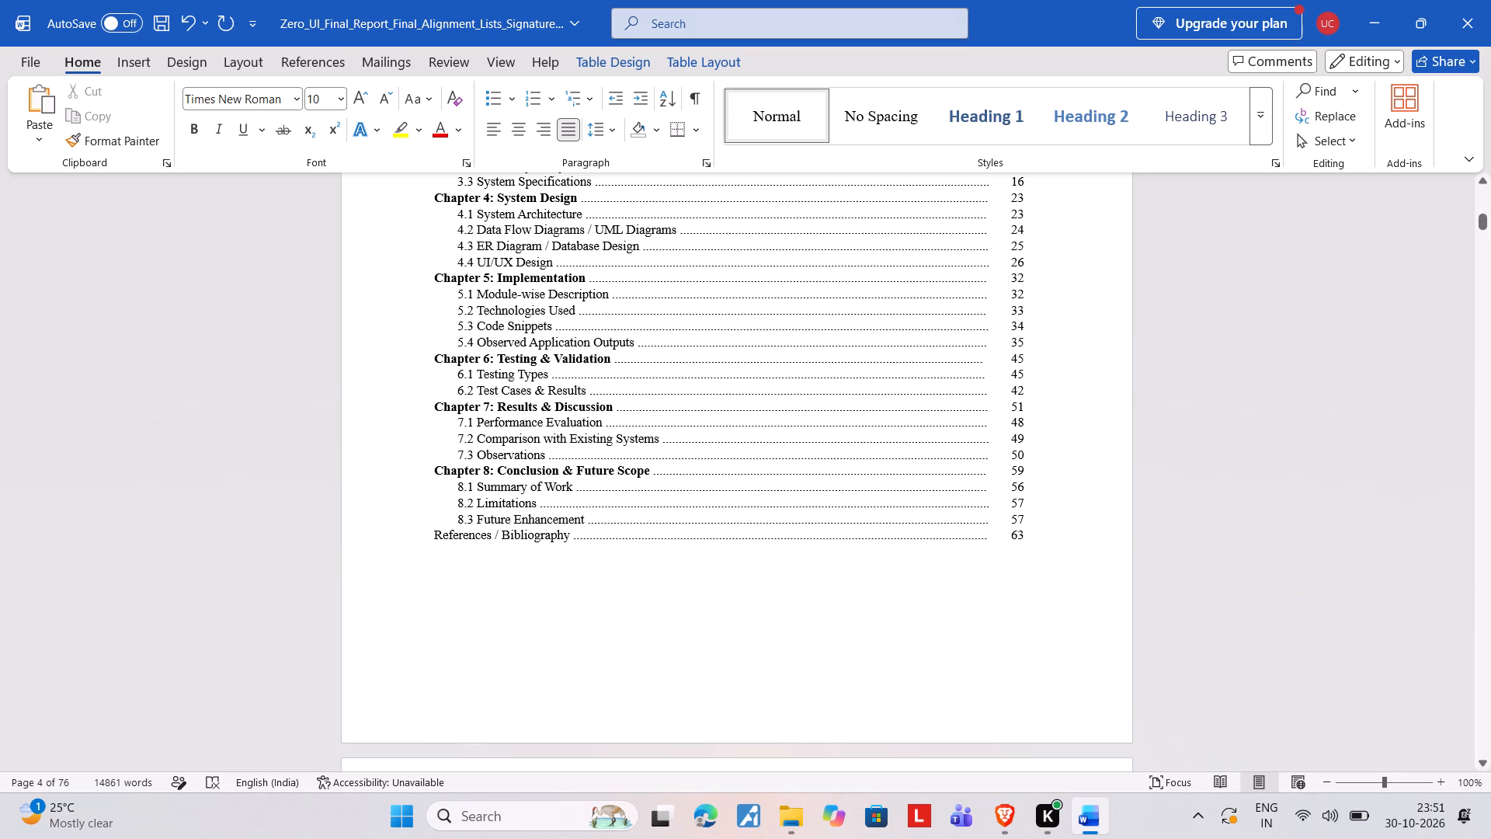
Set the contents page numbers of 7.1 Performance Evaluation to 51, 7.2 Comparison with Existing Systems to 52, and 7.3 Observations to 54.
{"action": "double_click", "coordinate": [1014, 418]}
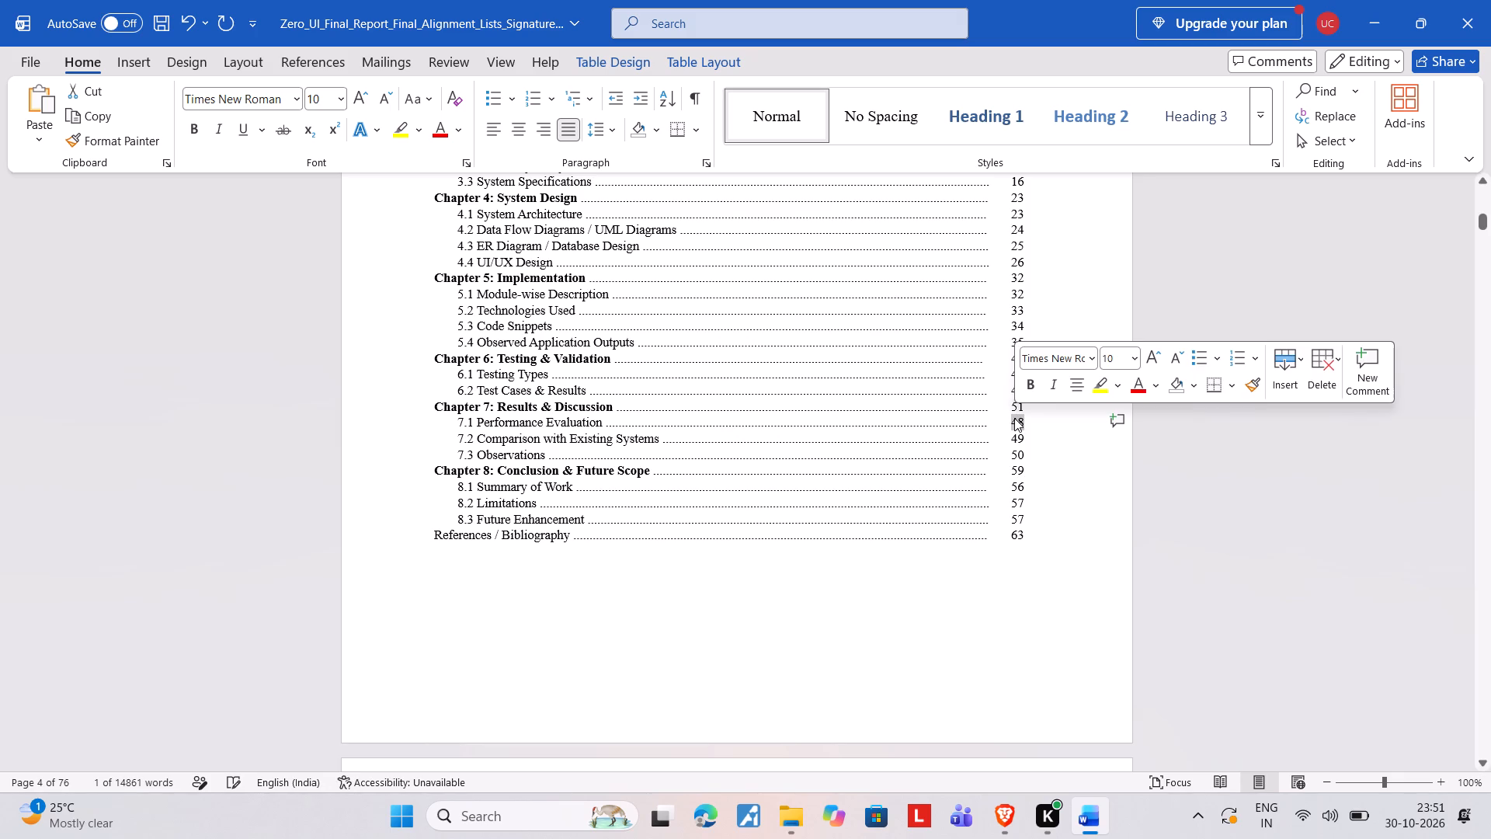
{"action": "type", "text": "51"}
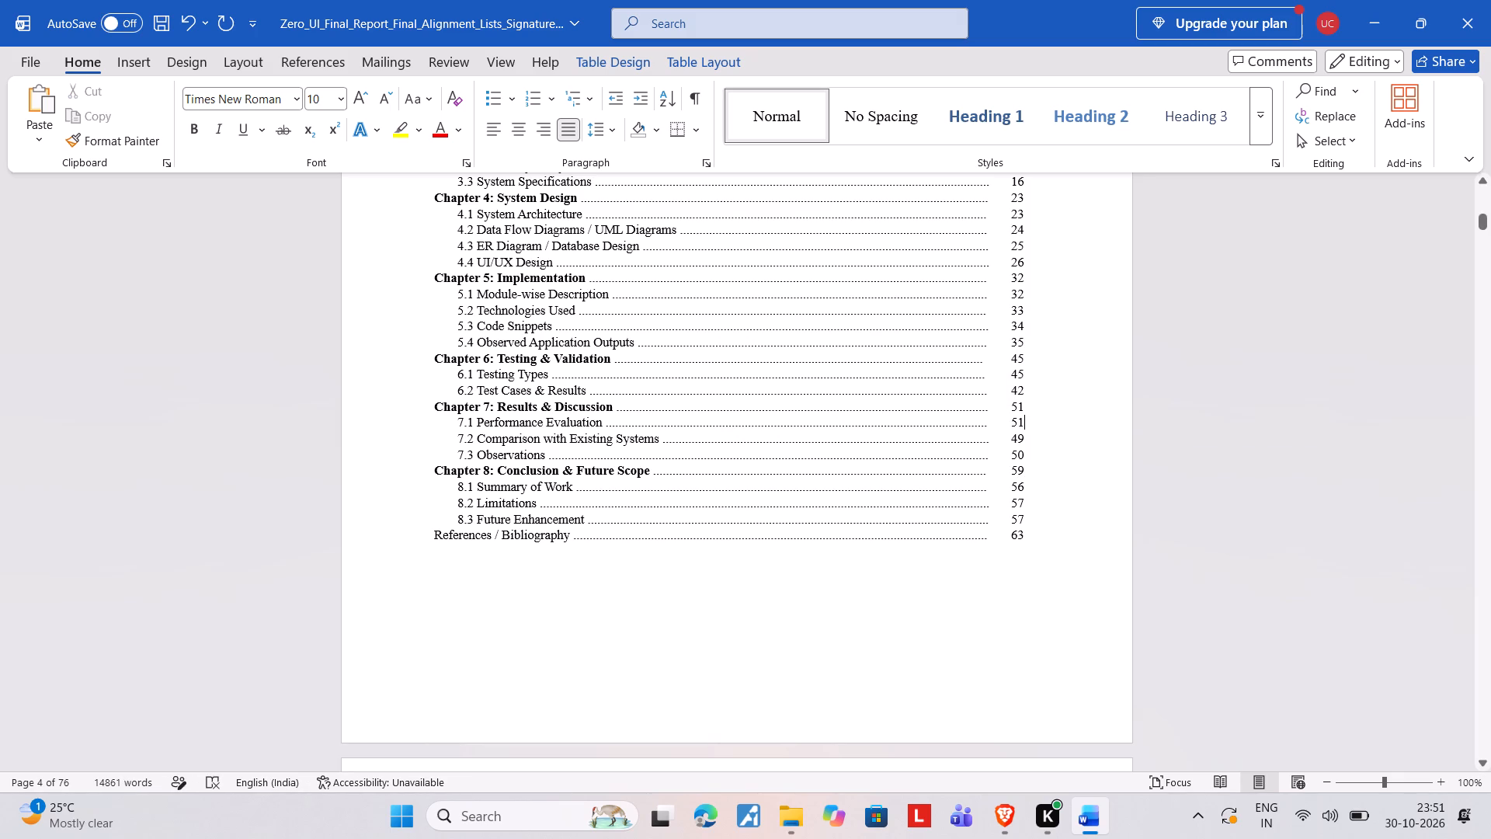
{"action": "double_click", "coordinate": [1020, 436]}
{"action": "type", "text": "52"}
{"action": "double_click", "coordinate": [1017, 455]}
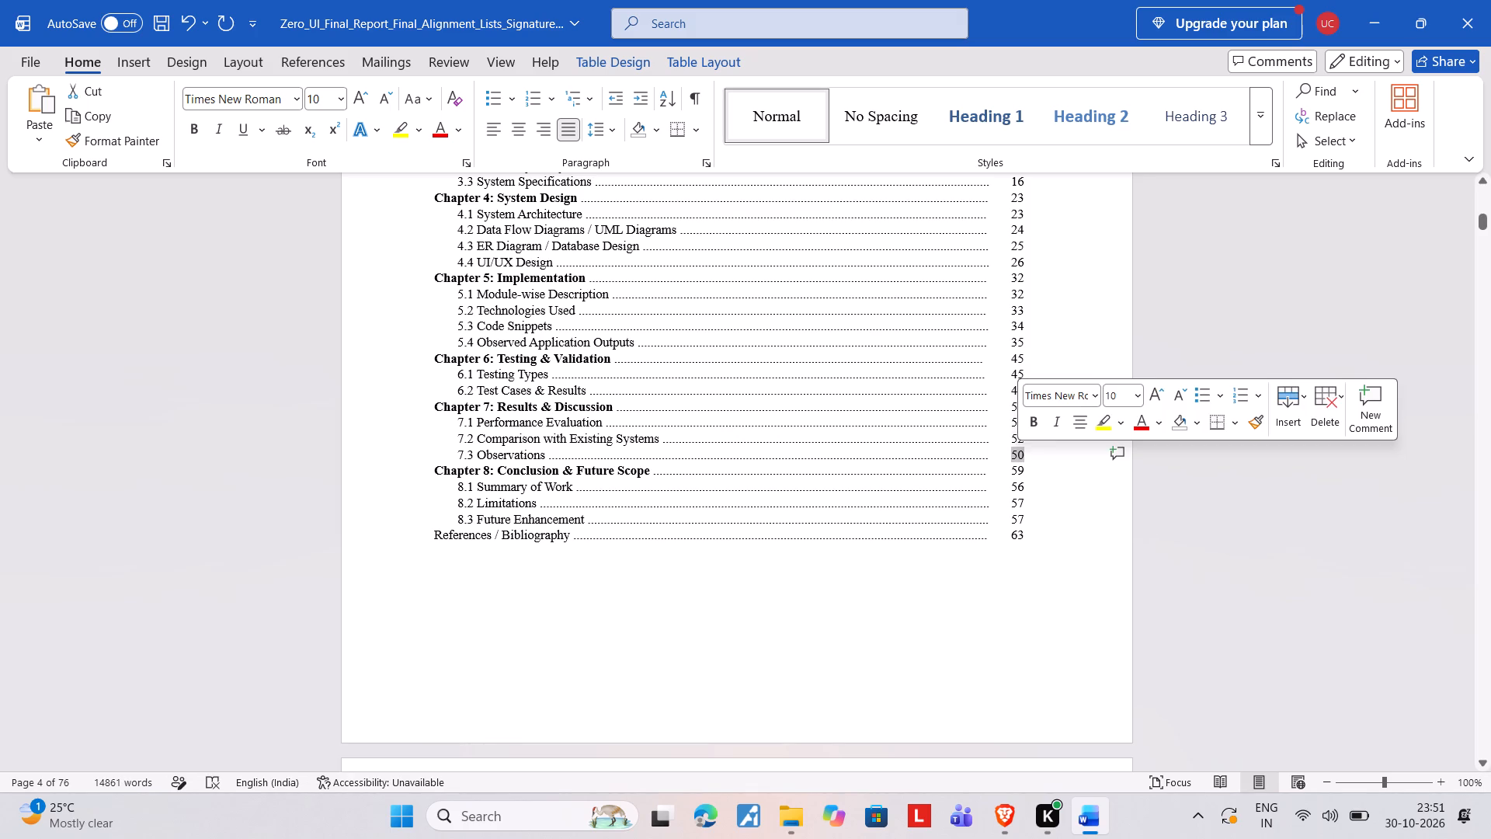
{"action": "type", "text": "54"}
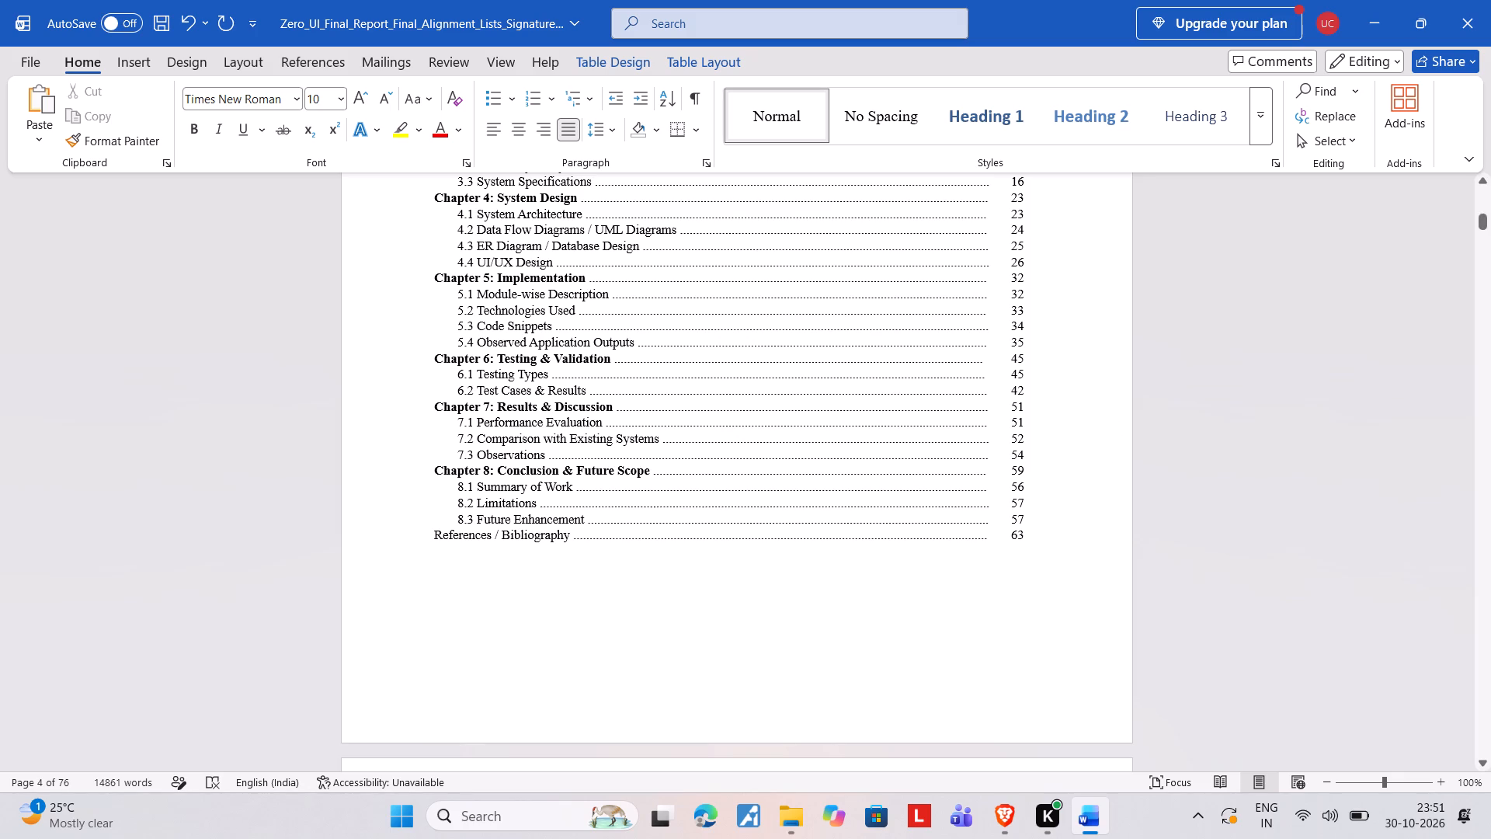
Insert four blank lines after section 8.9's last paragraph to push the References / Bibliography heading onto a new page.
{"action": "scroll", "coordinate": [672, 520], "scroll_direction": "up", "scroll_amount": 4}
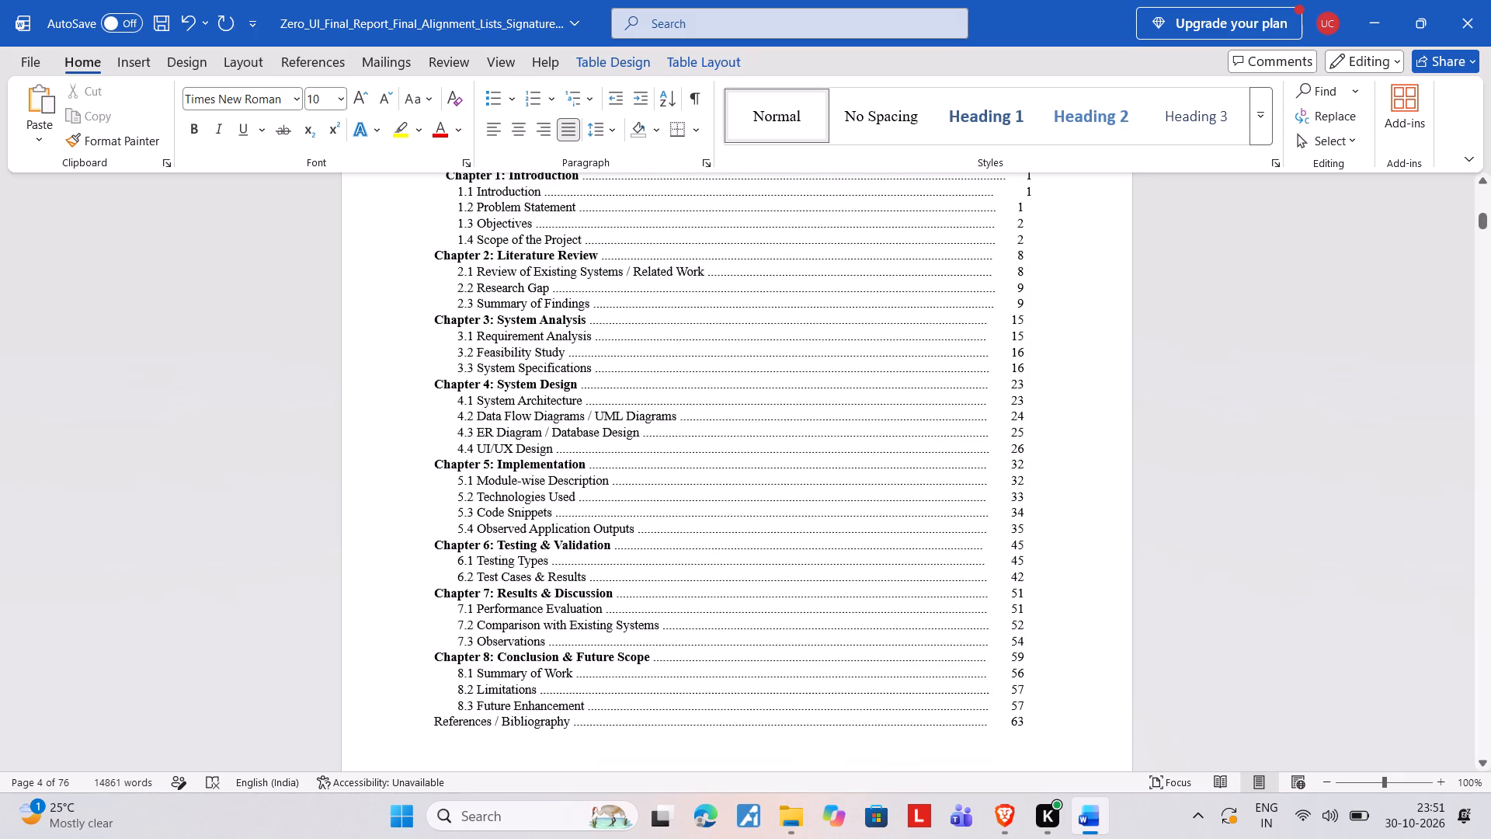
{"action": "scroll", "coordinate": [672, 520], "scroll_direction": "down", "scroll_amount": 1}
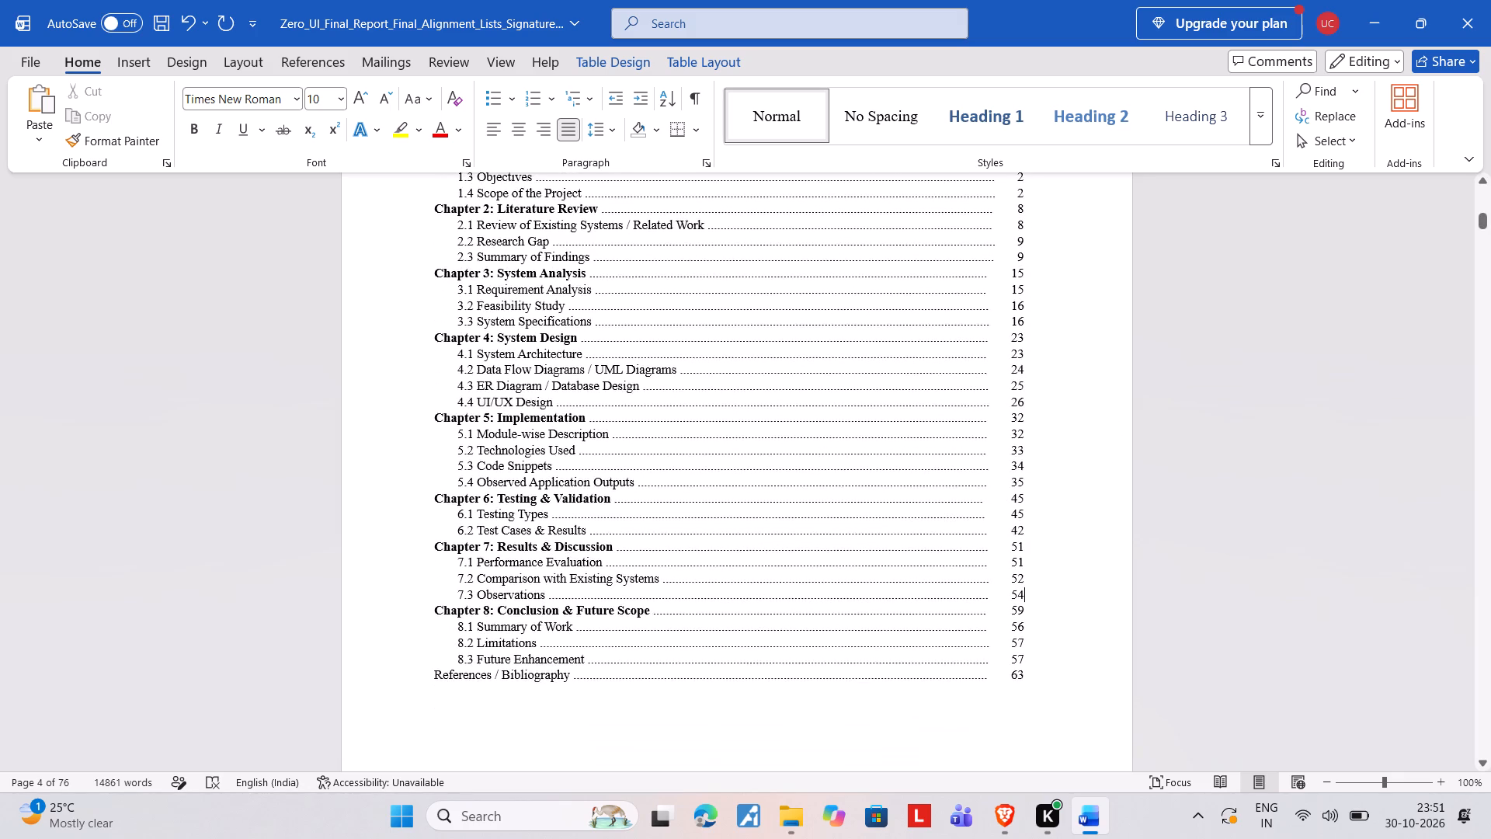
{"action": "scroll", "coordinate": [672, 520], "scroll_direction": "down", "scroll_amount": 6}
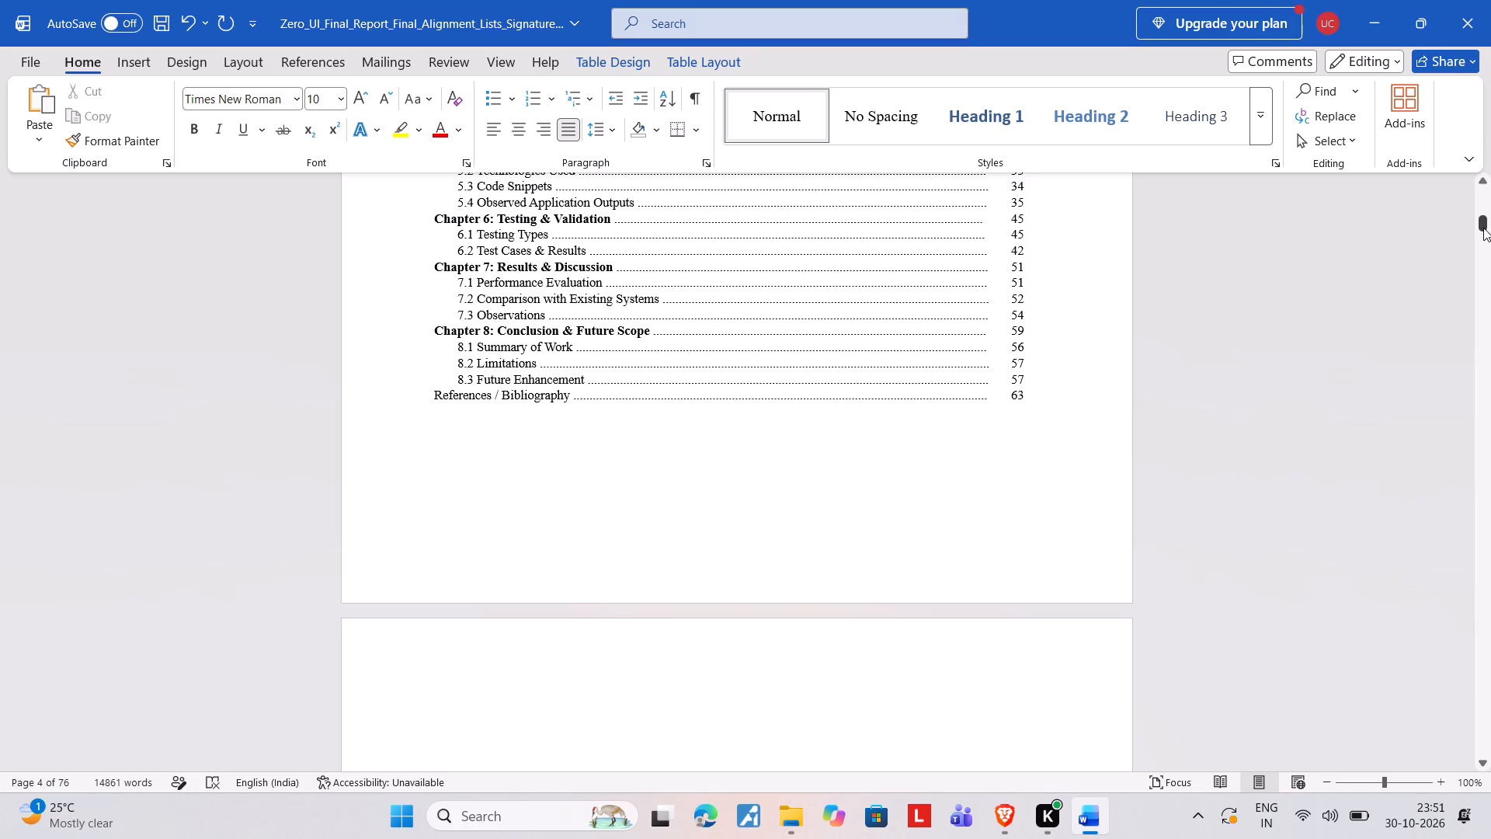
{"action": "left_click_drag", "start_coordinate": [1483, 228], "coordinate": [1487, 721]}
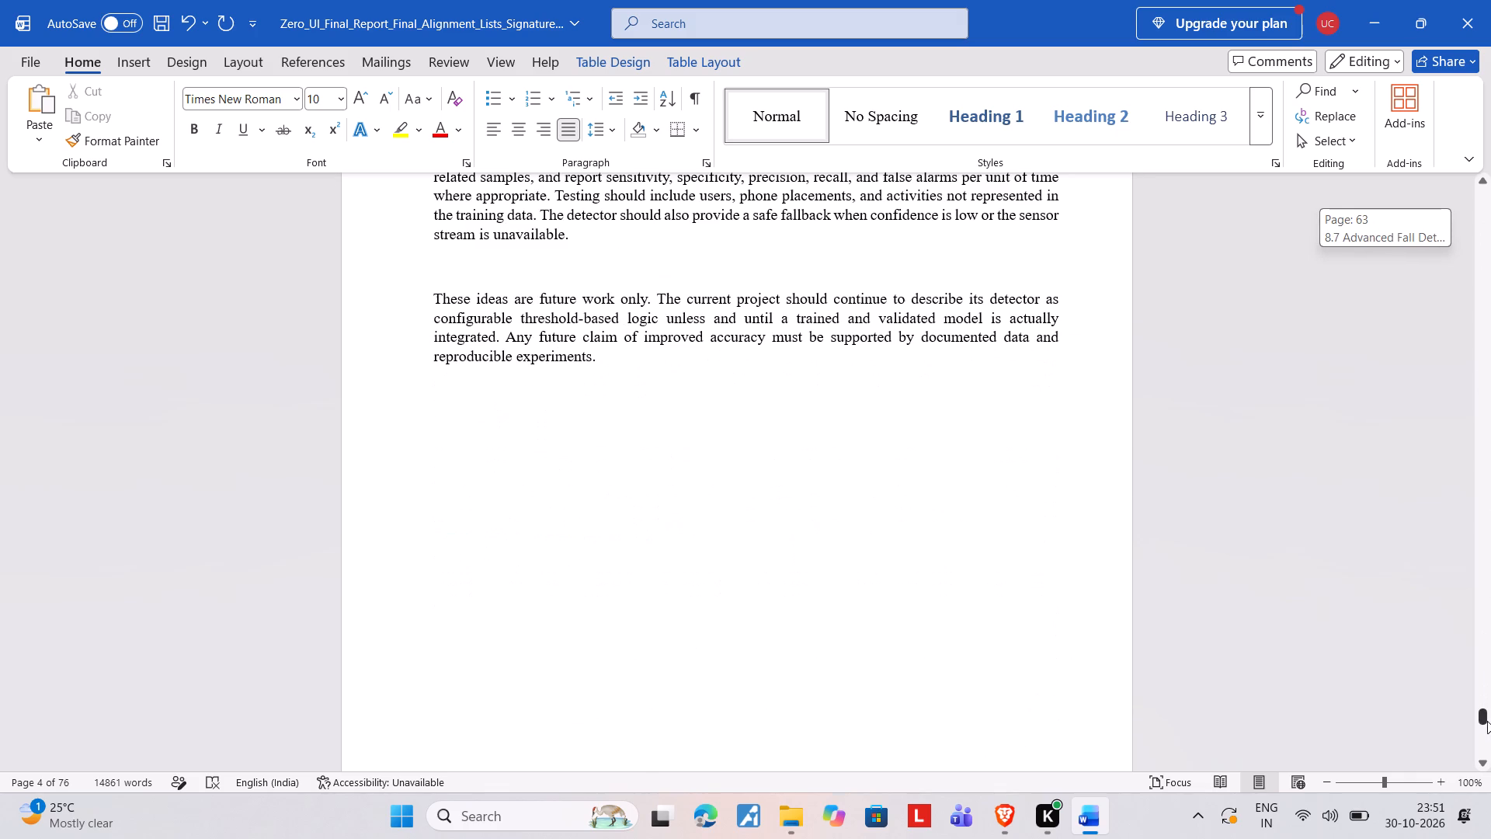
{"action": "left_click_drag", "start_coordinate": [1487, 721], "coordinate": [1490, 712]}
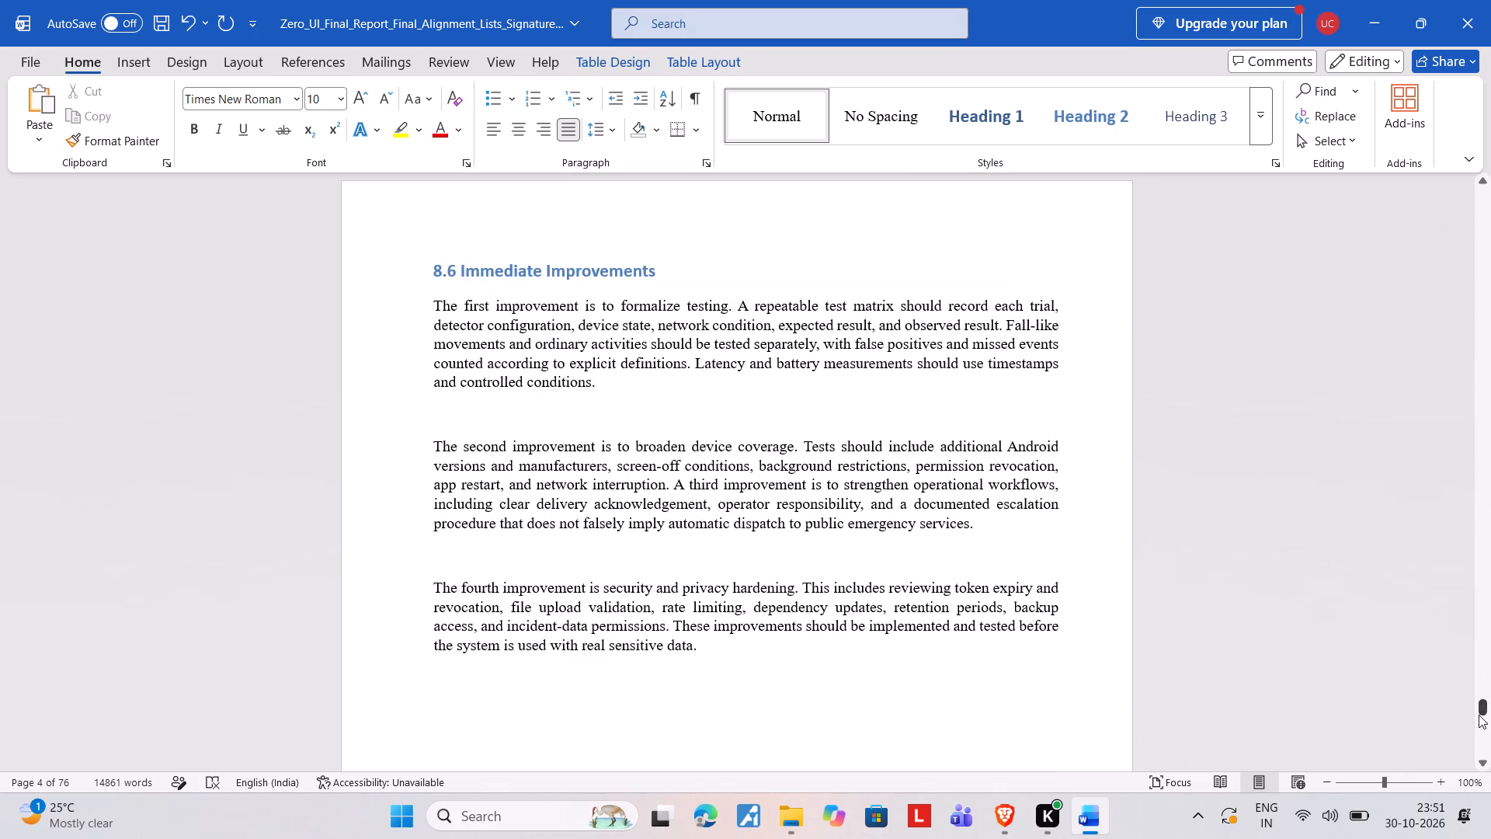
{"action": "scroll", "coordinate": [897, 601], "scroll_direction": "down", "scroll_amount": 20}
{"action": "scroll", "coordinate": [897, 601], "scroll_direction": "down", "scroll_amount": 3}
{"action": "scroll", "coordinate": [953, 578], "scroll_direction": "down", "scroll_amount": 18}
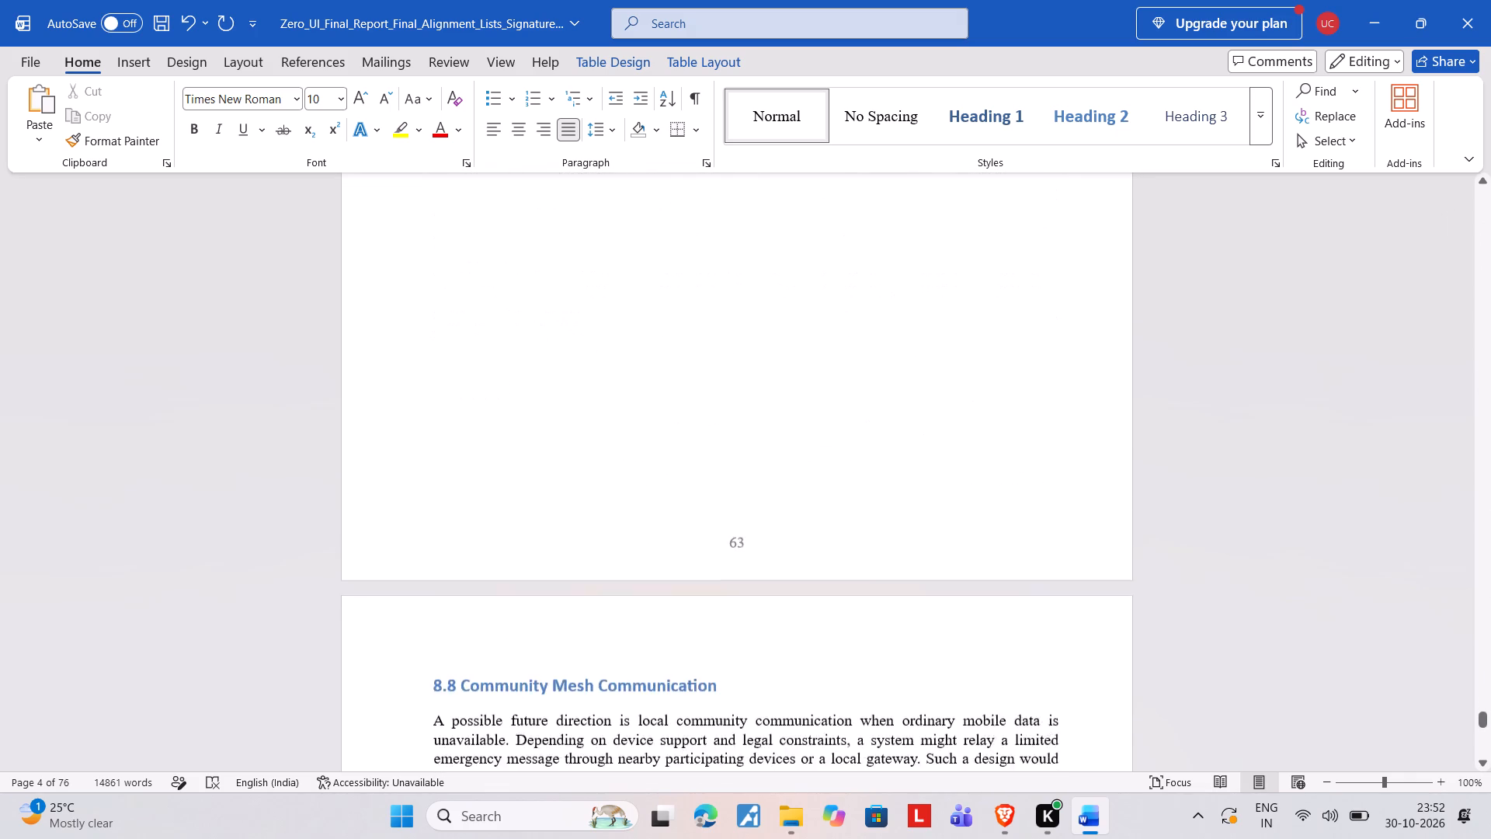
{"action": "scroll", "coordinate": [953, 578], "scroll_direction": "down", "scroll_amount": 20}
{"action": "scroll", "coordinate": [953, 578], "scroll_direction": "down", "scroll_amount": 19}
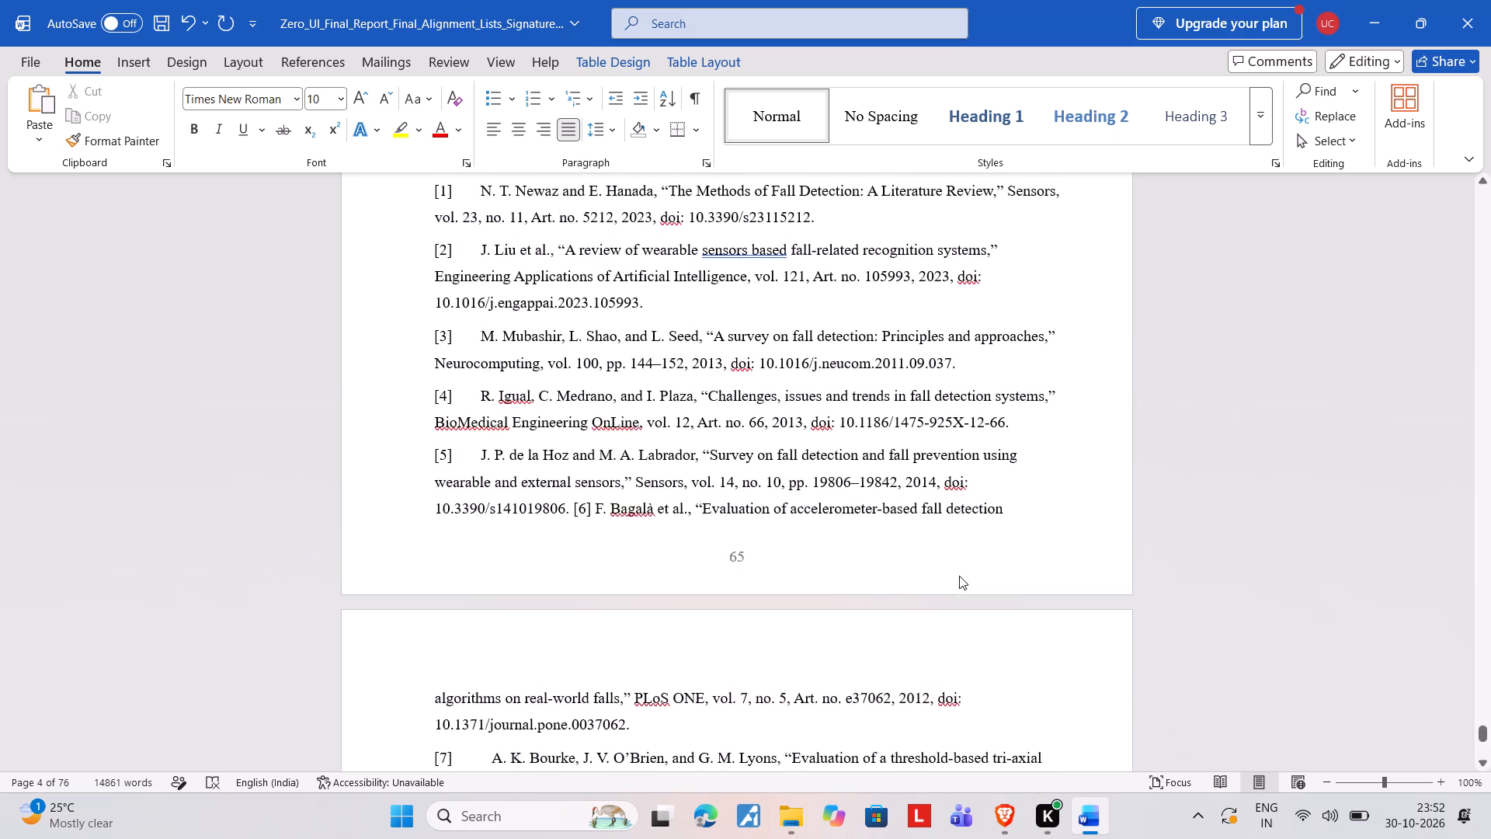
{"action": "scroll", "coordinate": [959, 576], "scroll_direction": "down", "scroll_amount": 1}
{"action": "scroll", "coordinate": [959, 576], "scroll_direction": "up", "scroll_amount": 13}
{"action": "scroll", "coordinate": [717, 576], "scroll_direction": "up", "scroll_amount": 3}
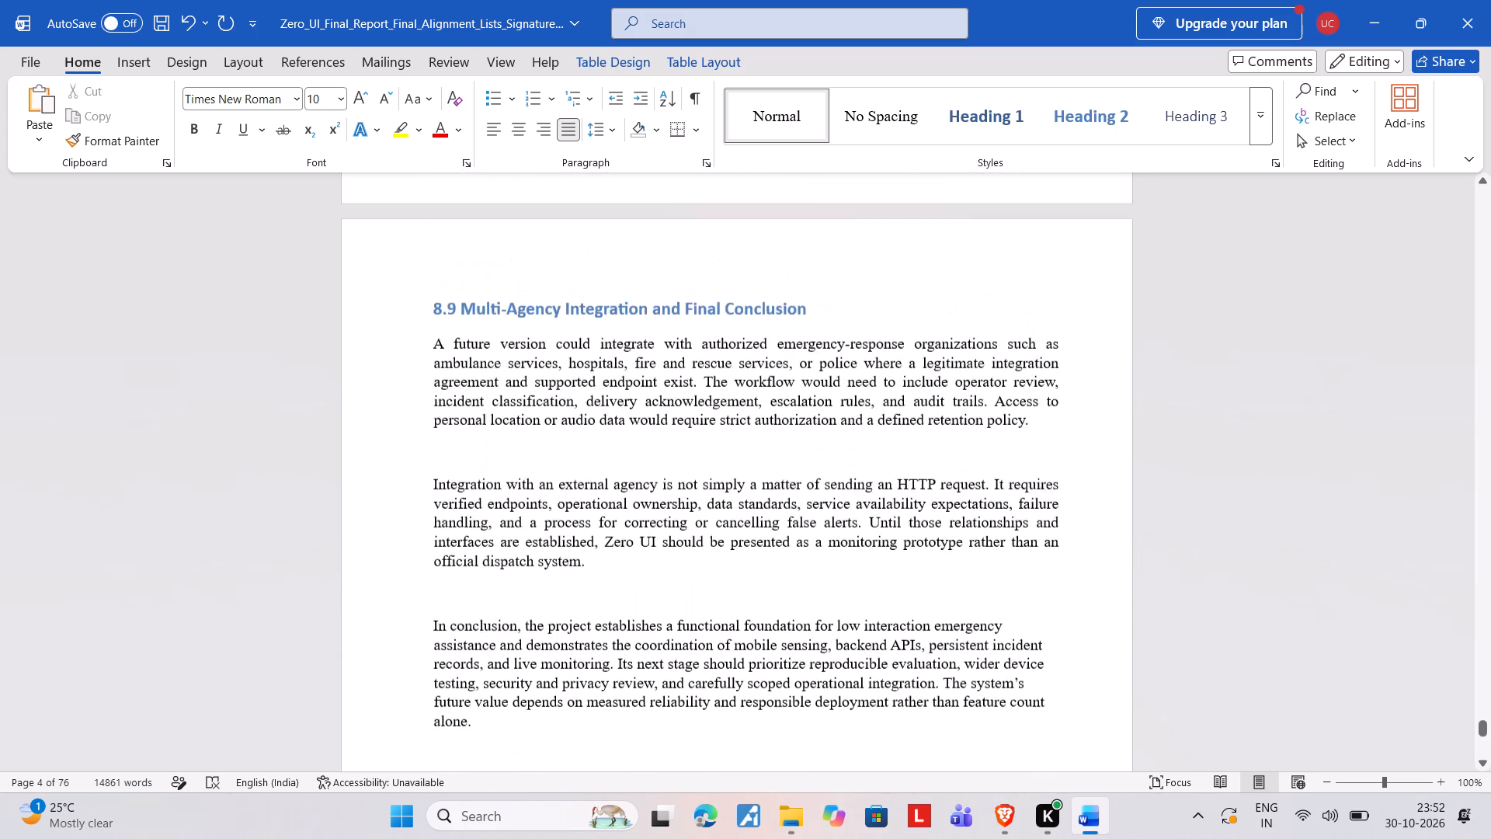
{"action": "scroll", "coordinate": [717, 576], "scroll_direction": "down", "scroll_amount": 6}
{"action": "scroll", "coordinate": [649, 548], "scroll_direction": "down", "scroll_amount": 3}
{"action": "left_click", "coordinate": [514, 395]}
{"action": "left_click", "coordinate": [512, 420]}
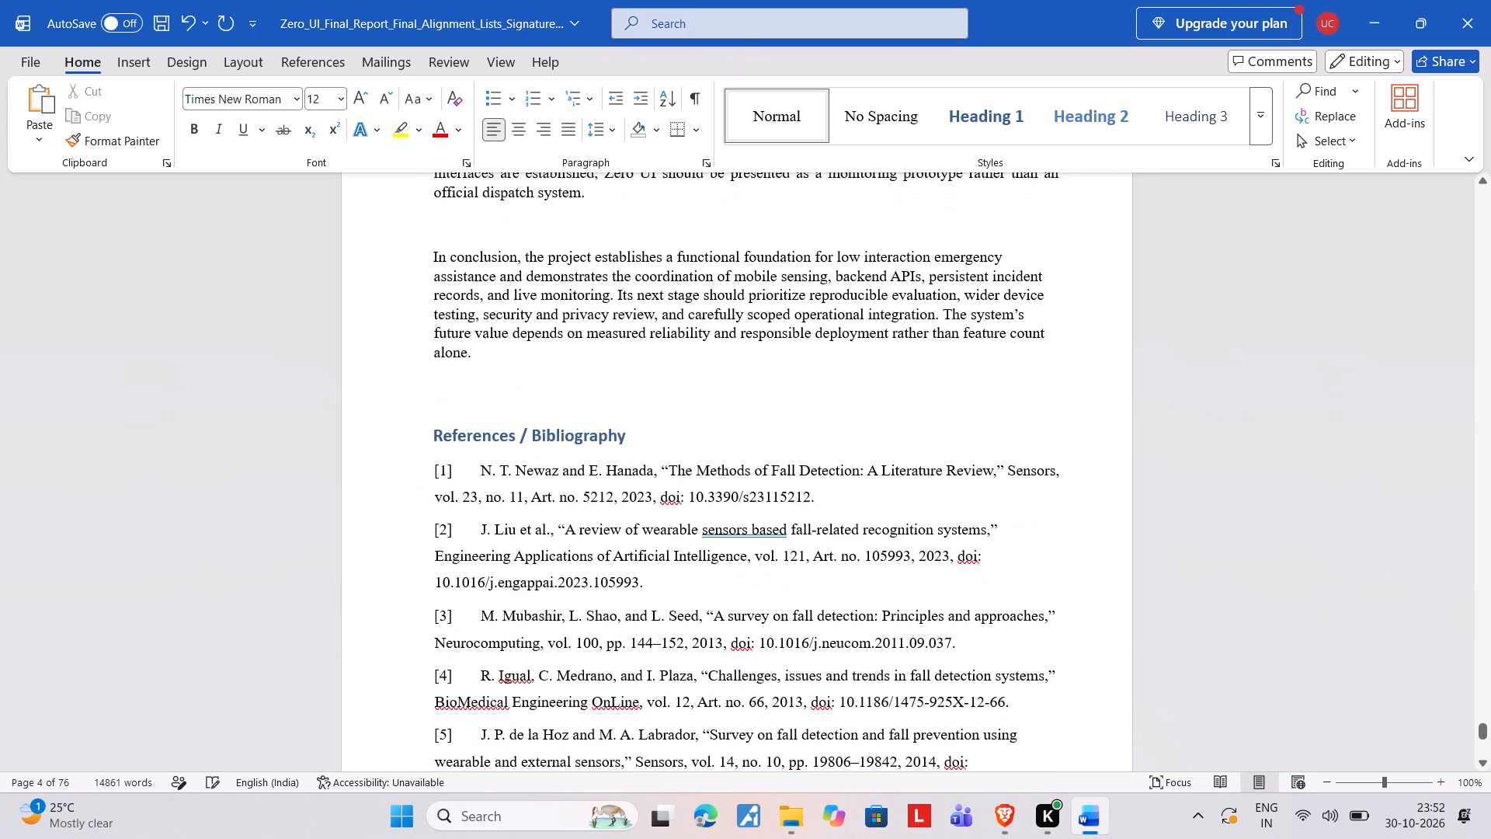
{"action": "key", "text": "Return"}
{"action": "key", "text": "Return"}
{"action": "key", "text": "Return"}
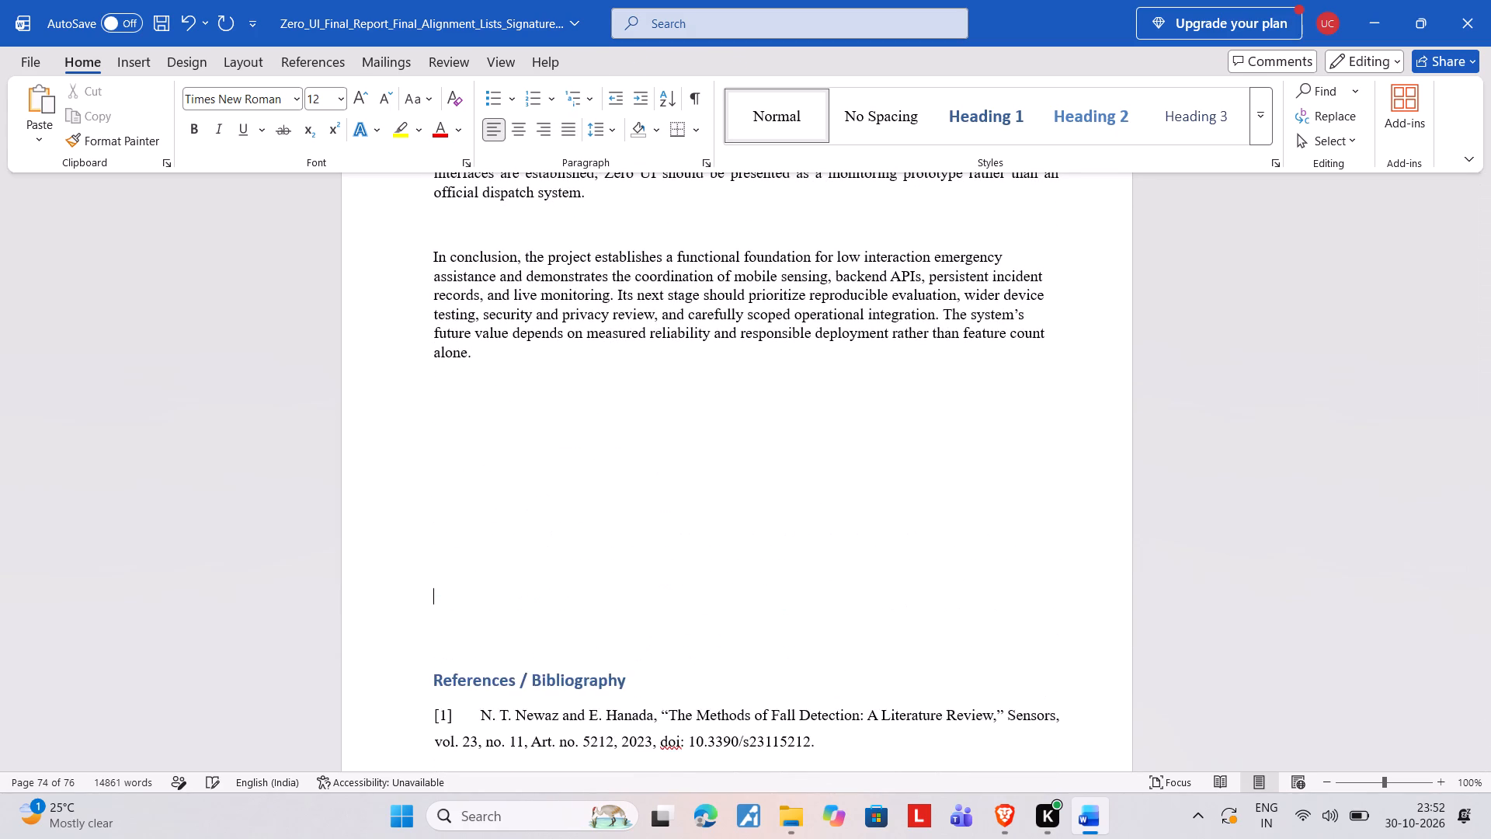
{"action": "key", "text": "Return"}
Set the page number of the References / Bibliography entry to 66 in the contents list.
{"action": "scroll", "coordinate": [531, 383], "scroll_direction": "down", "scroll_amount": 10}
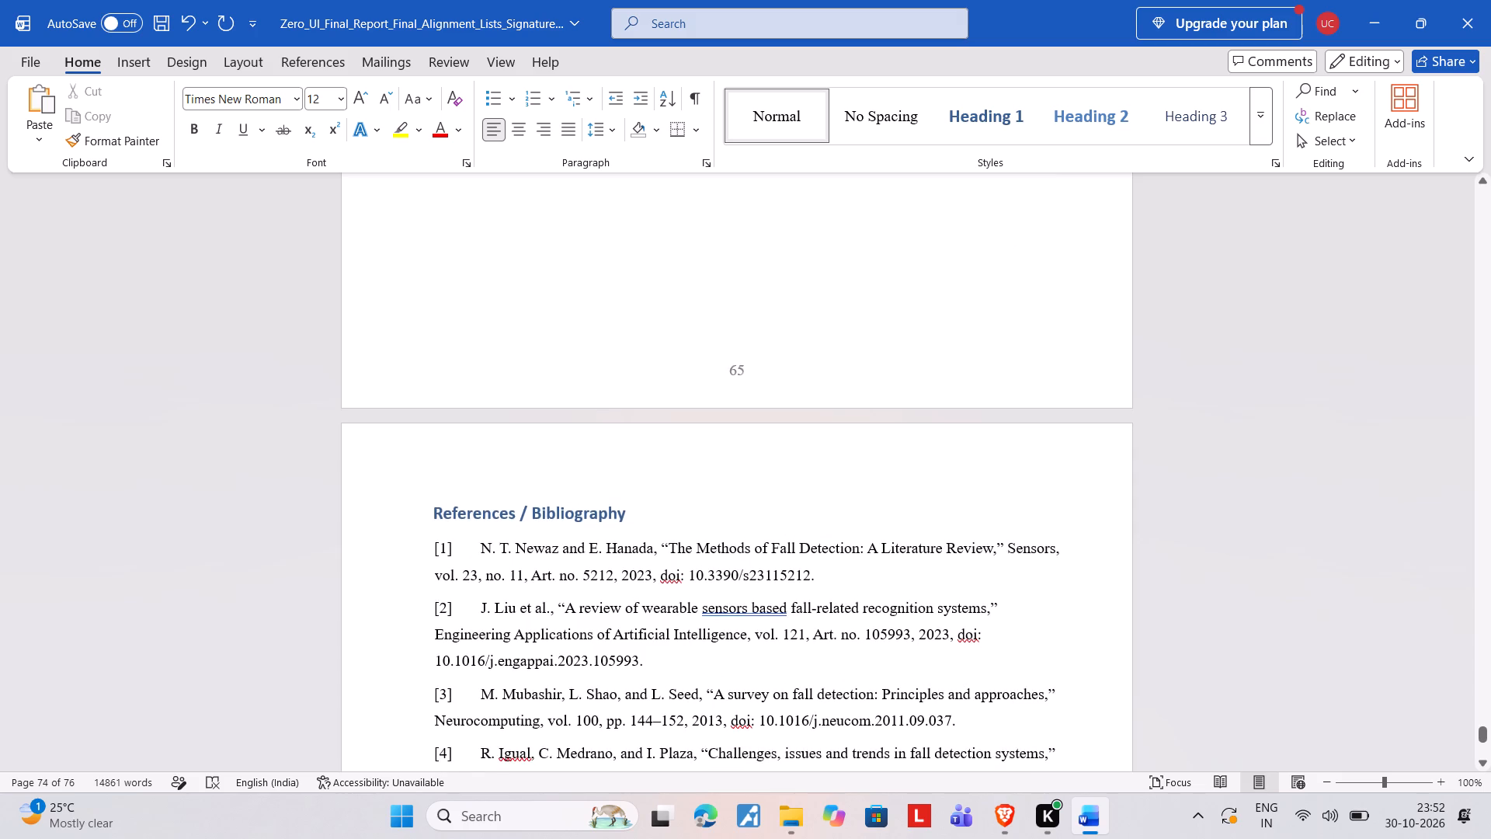
{"action": "scroll", "coordinate": [794, 483], "scroll_direction": "down", "scroll_amount": 14}
{"action": "scroll", "coordinate": [806, 481], "scroll_direction": "down", "scroll_amount": 8}
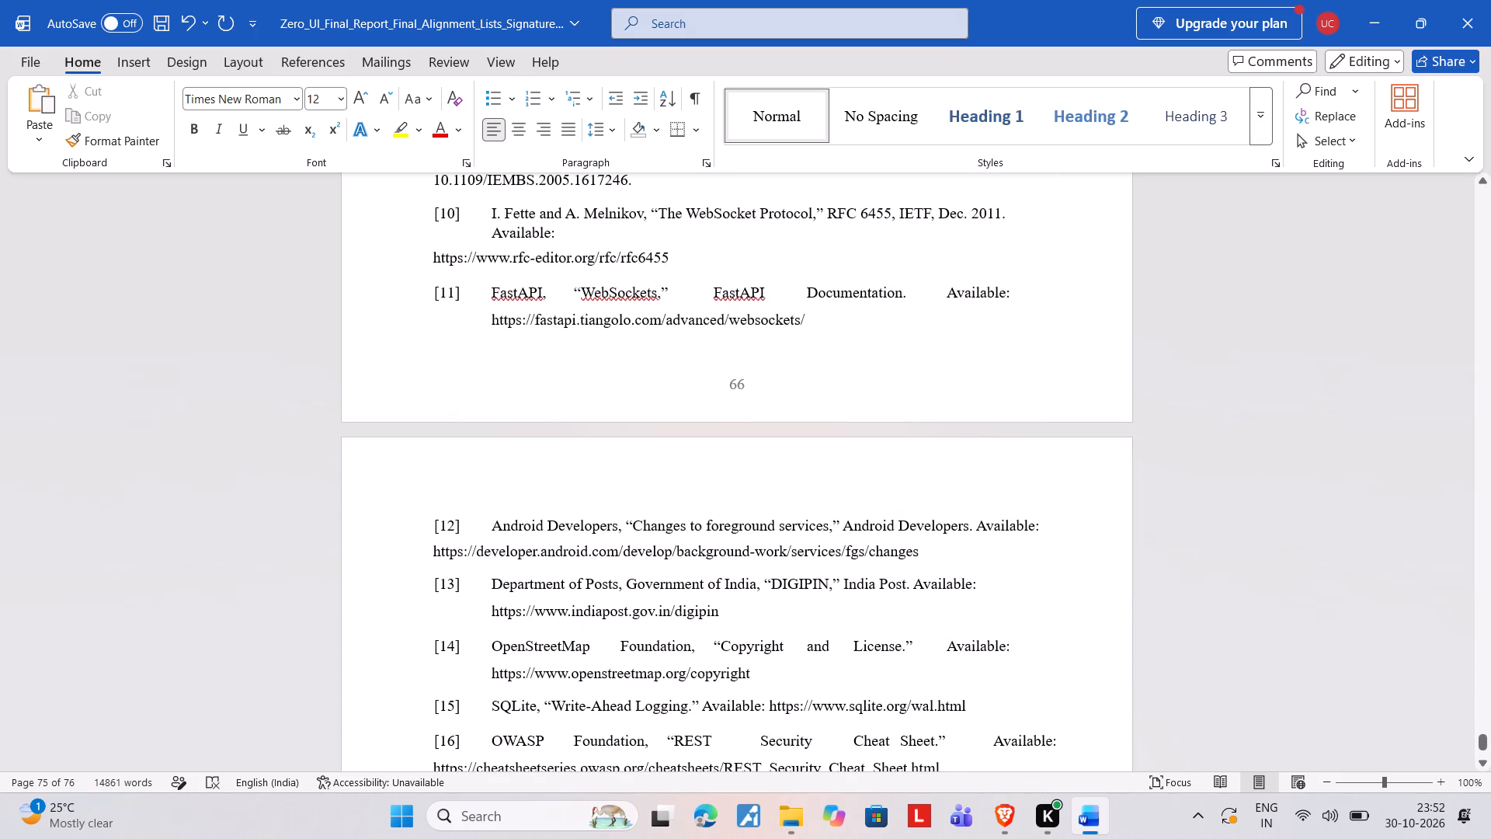
{"action": "left_click_drag", "start_coordinate": [1486, 738], "coordinate": [1490, 280]}
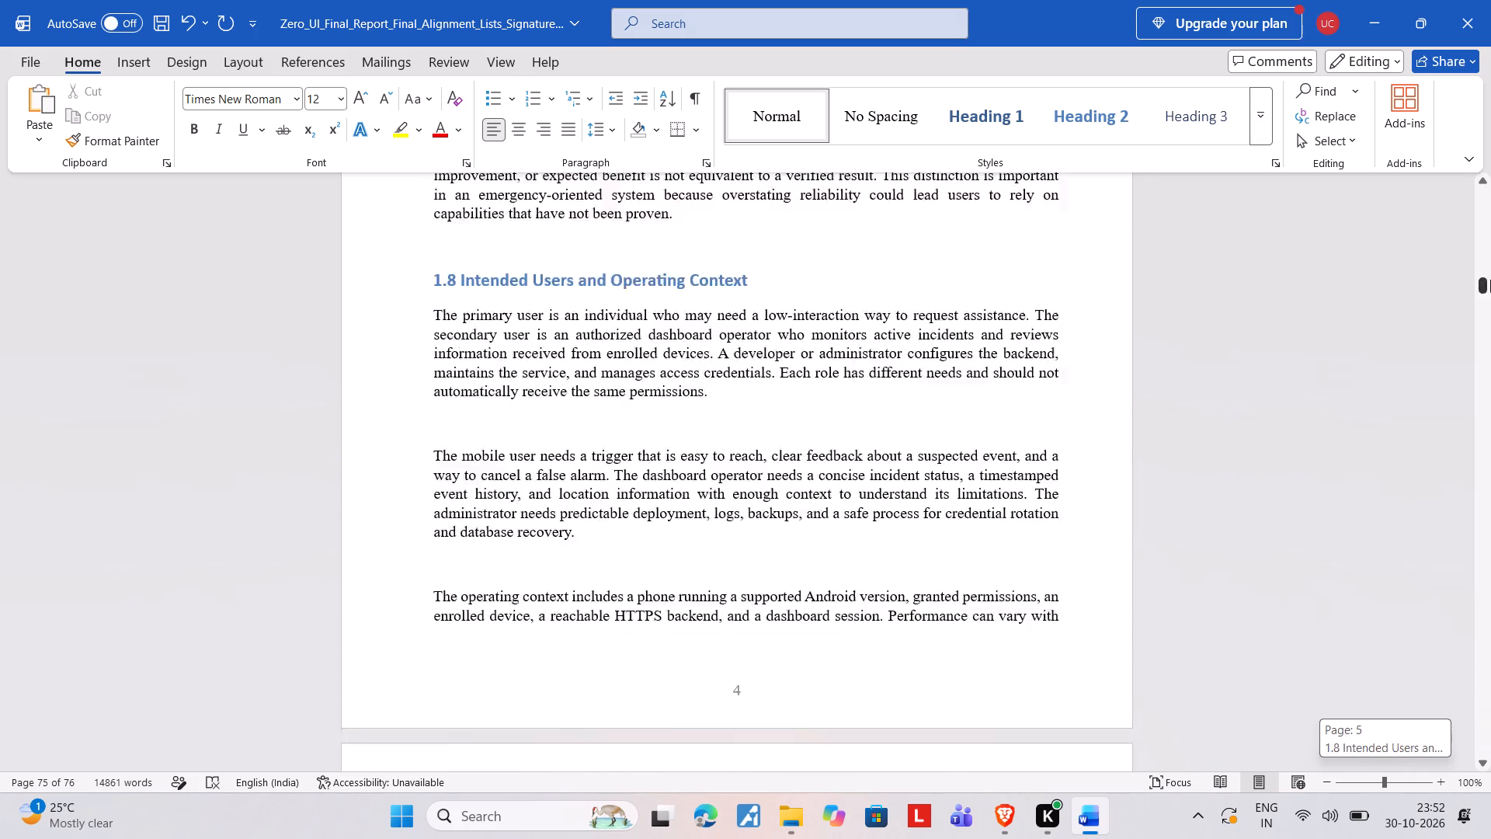
{"action": "left_click_drag", "start_coordinate": [1490, 280], "coordinate": [1490, 215]}
{"action": "scroll", "coordinate": [1041, 555], "scroll_direction": "down", "scroll_amount": 8}
{"action": "double_click", "coordinate": [1017, 538]}
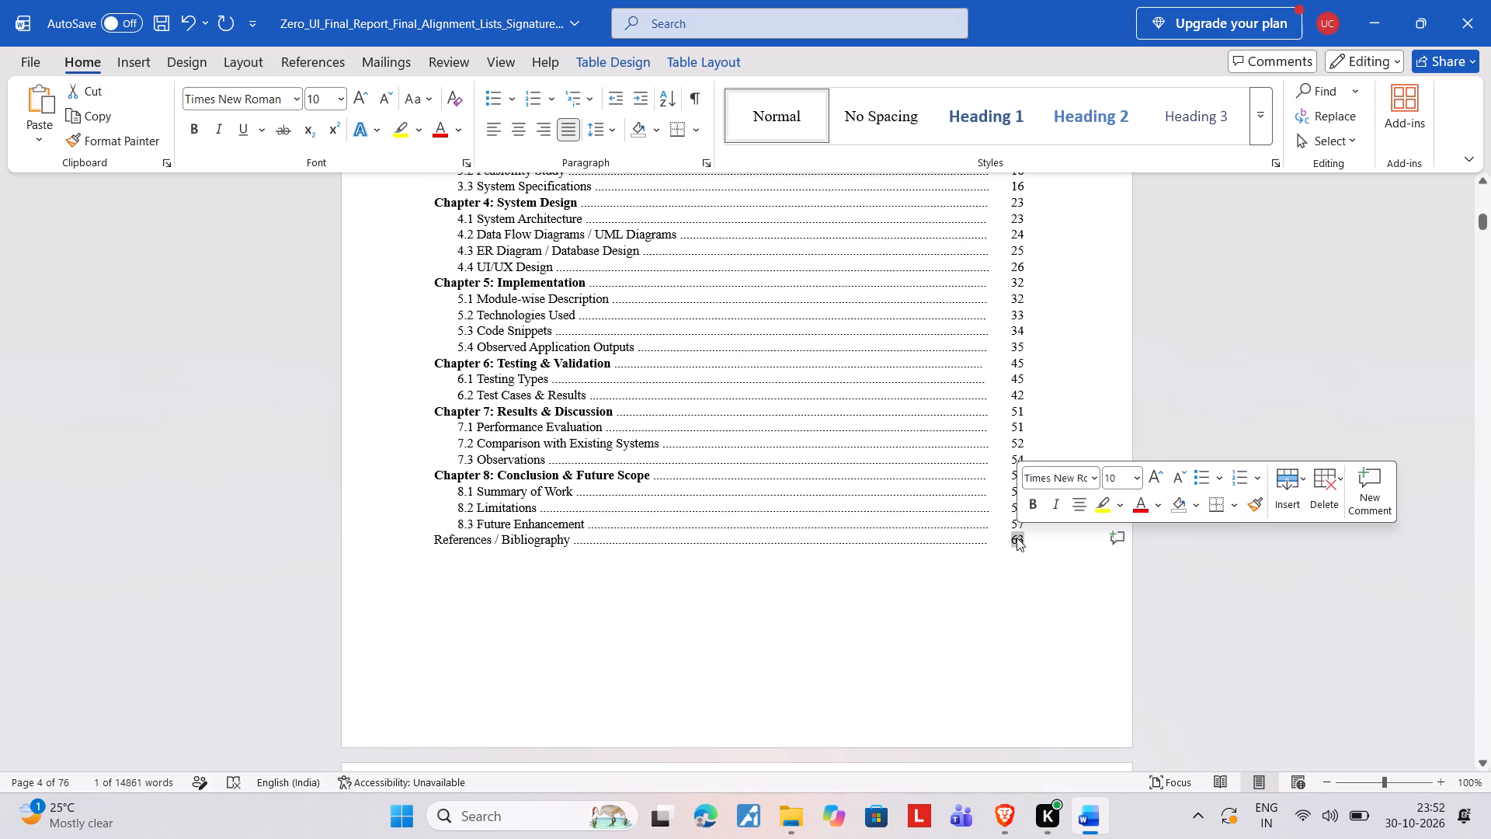
{"action": "type", "text": "66"}
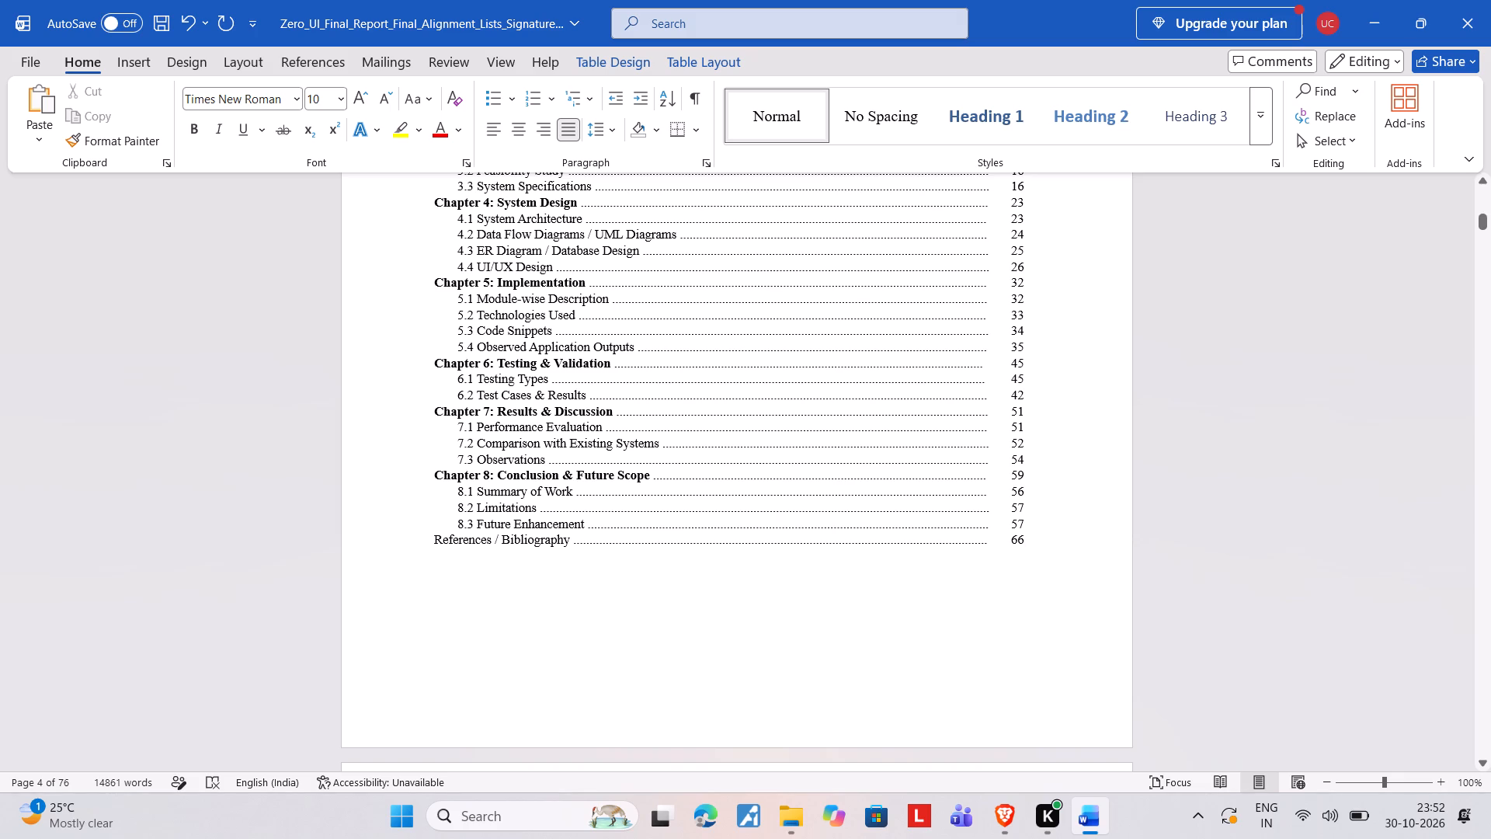
Set the contents page numbers of 8.2 Limitations to 56 and 8.3 Future Enhancement to 59.
{"action": "double_click", "coordinate": [1020, 506]}
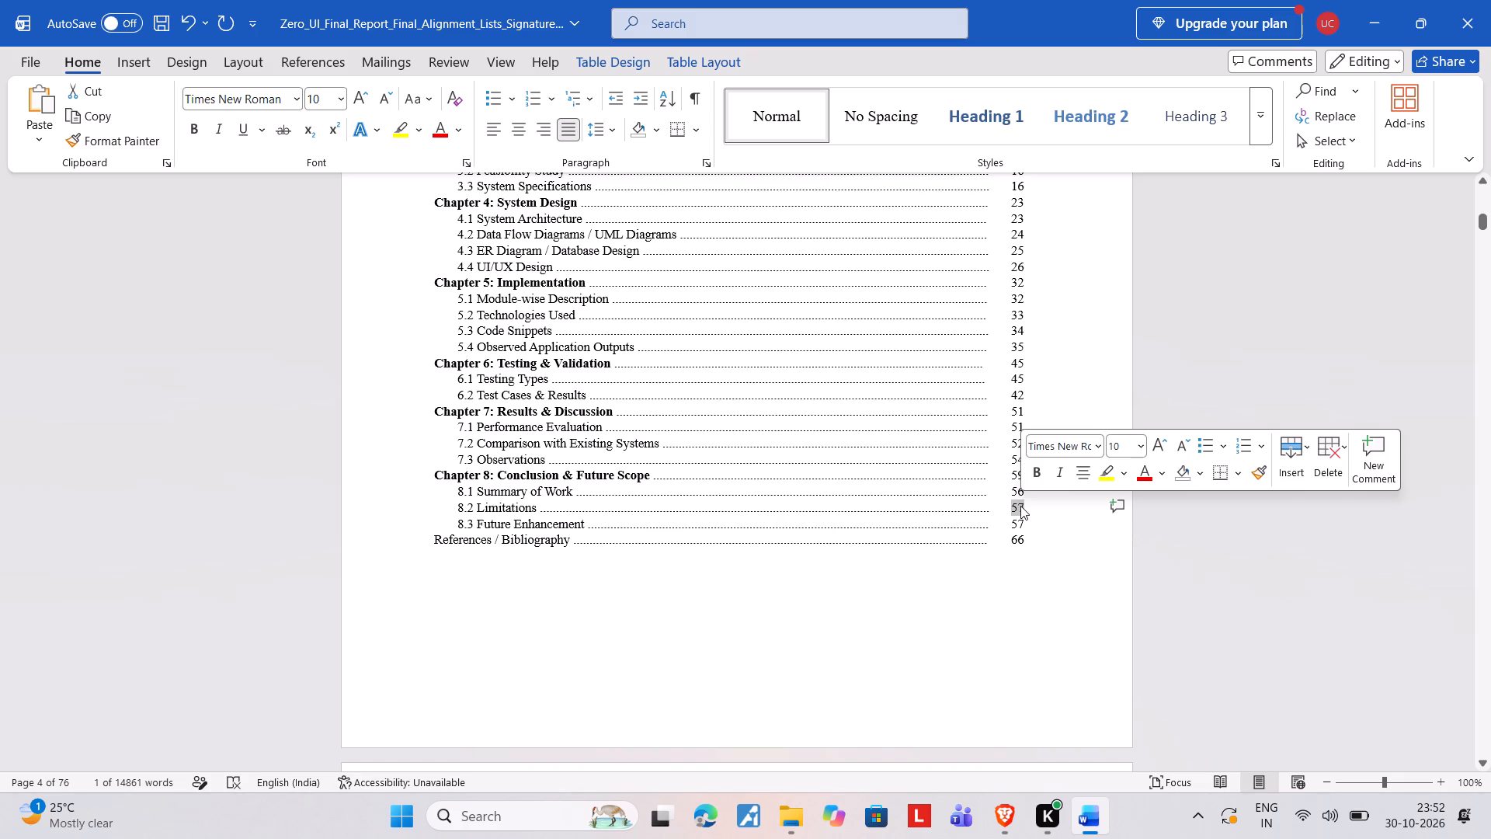
{"action": "type", "text": "56"}
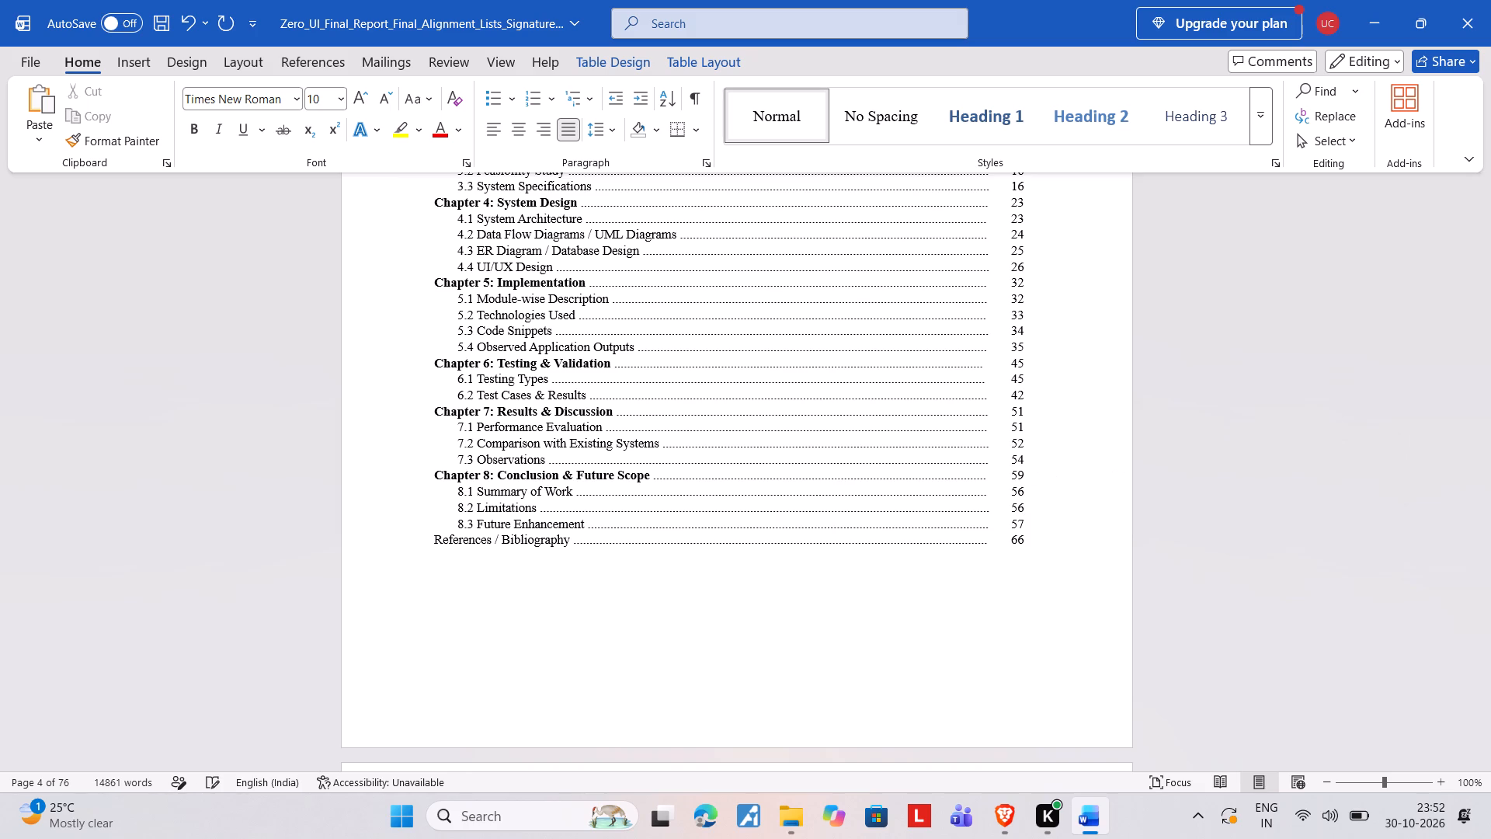
{"action": "double_click", "coordinate": [1020, 522]}
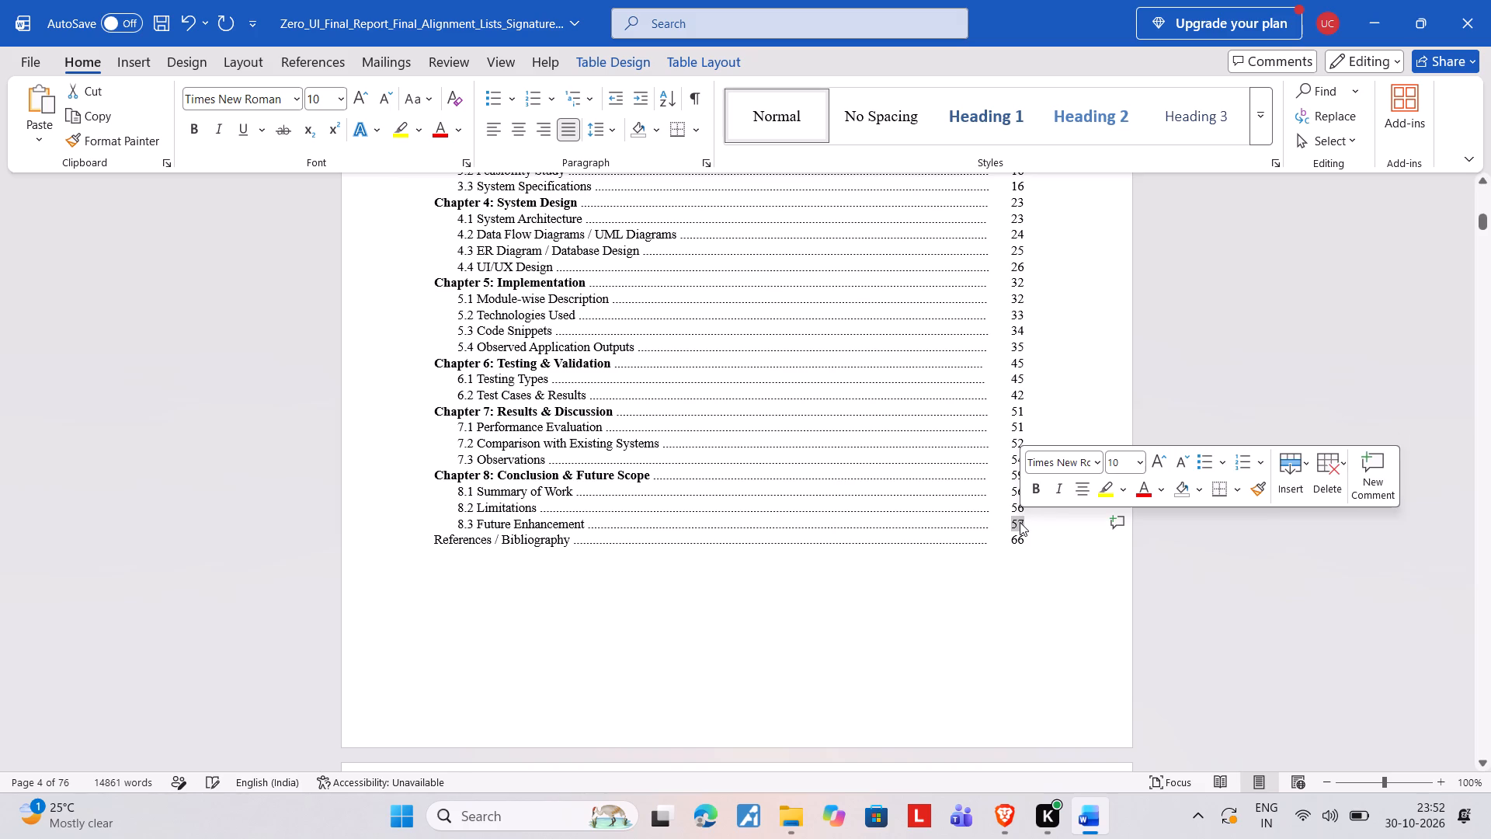
{"action": "type", "text": "59"}
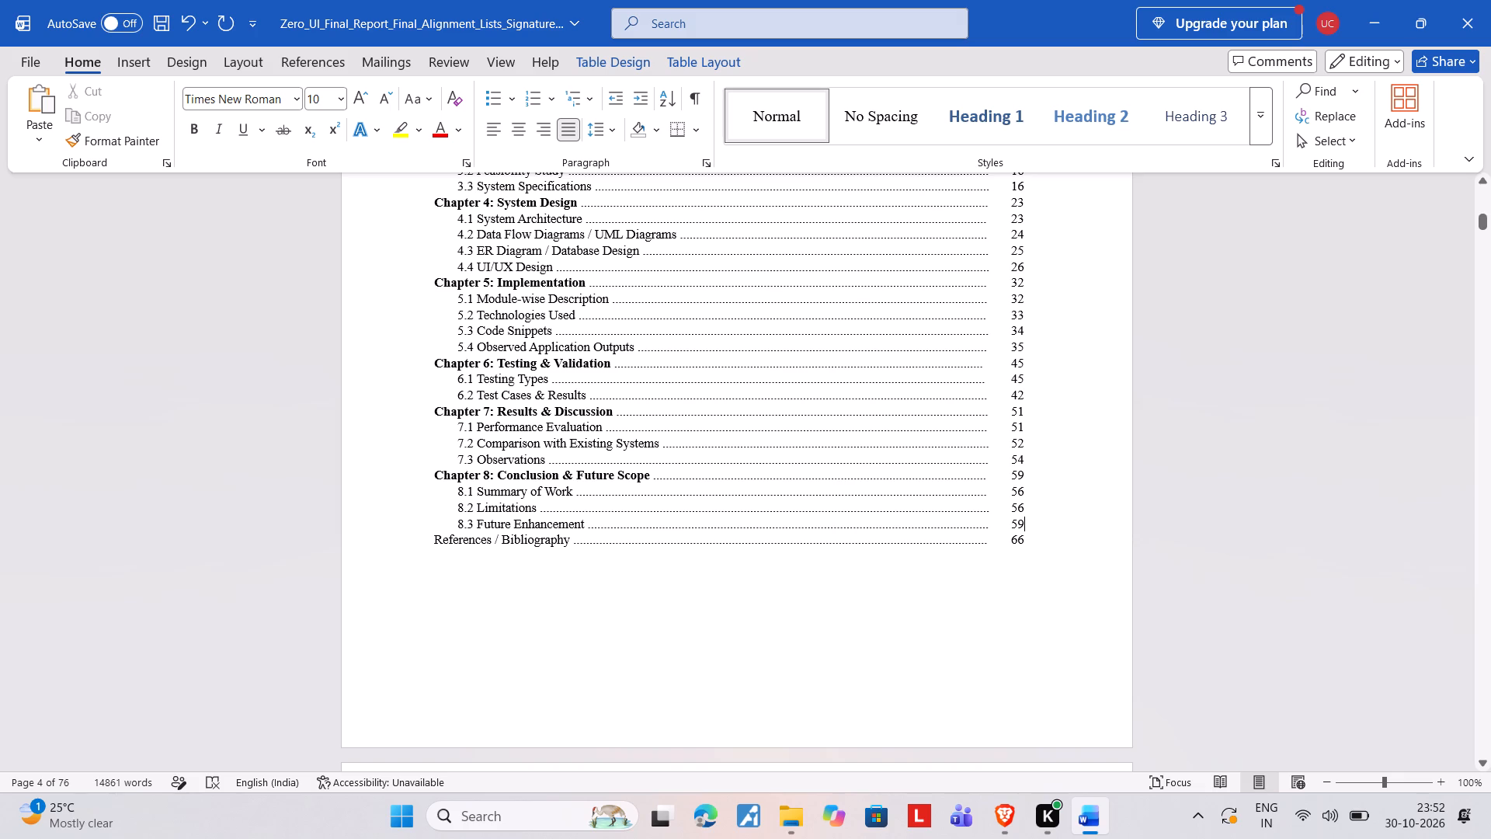
Set the contents page numbers of 8.1 Summary of Work to 59, 8.2 Limitations to 60, and 8.3 Future Enhancement to 62.
{"action": "double_click", "coordinate": [1020, 489]}
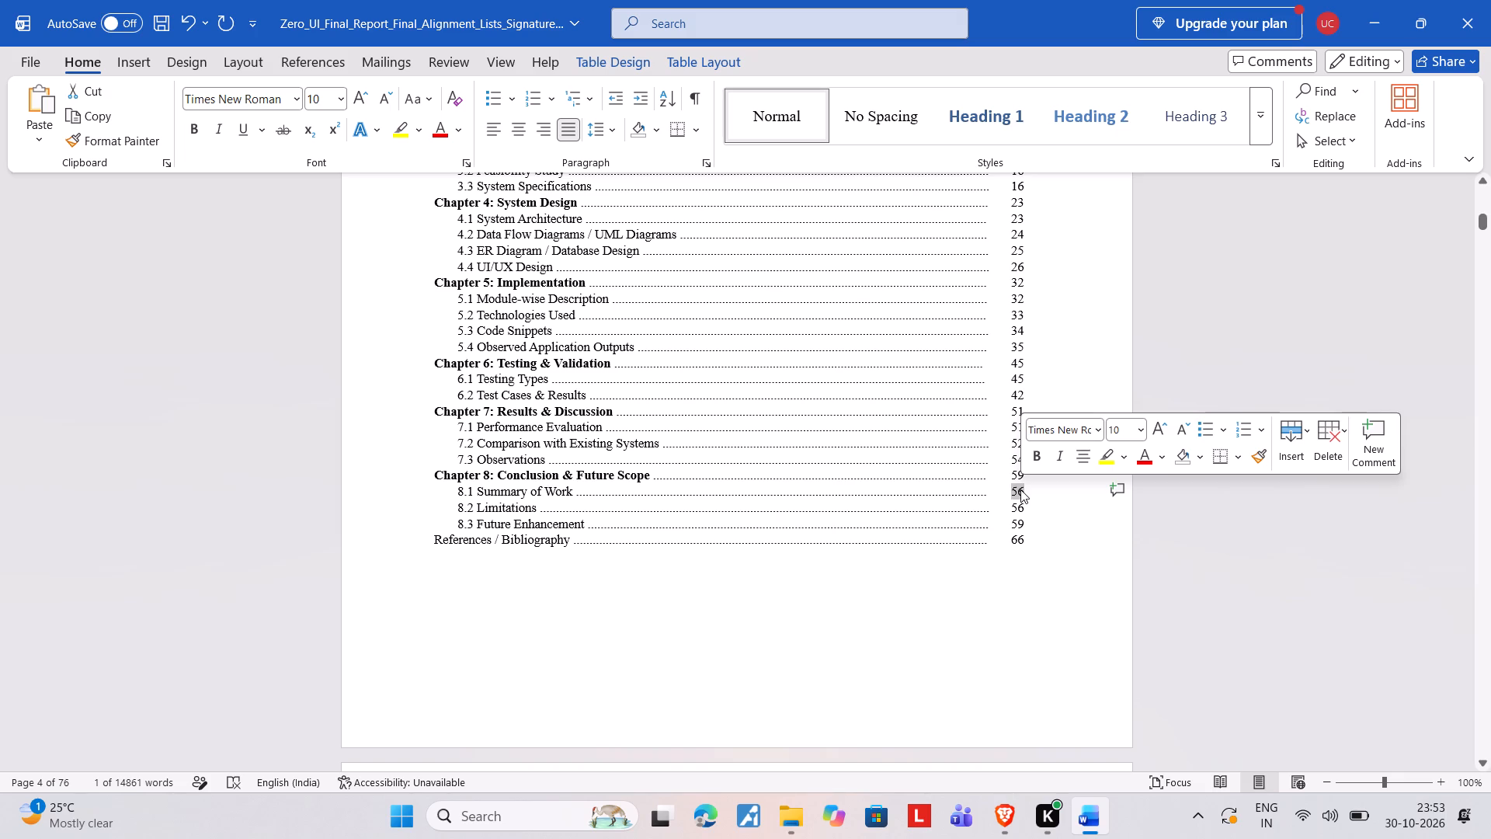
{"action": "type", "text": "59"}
{"action": "scroll", "coordinate": [1020, 489], "scroll_direction": "down", "scroll_amount": 1}
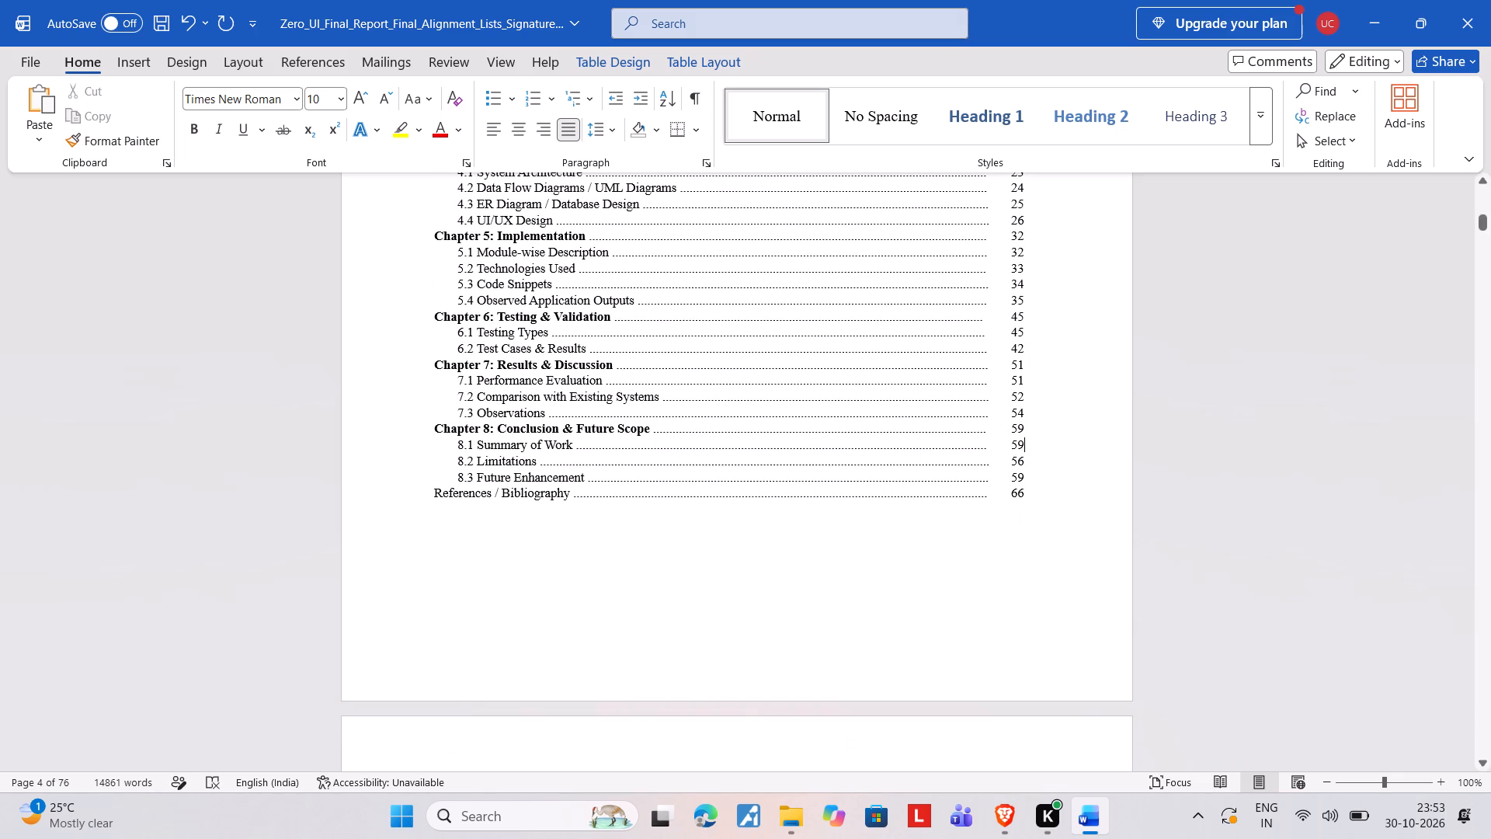
{"action": "double_click", "coordinate": [1017, 459]}
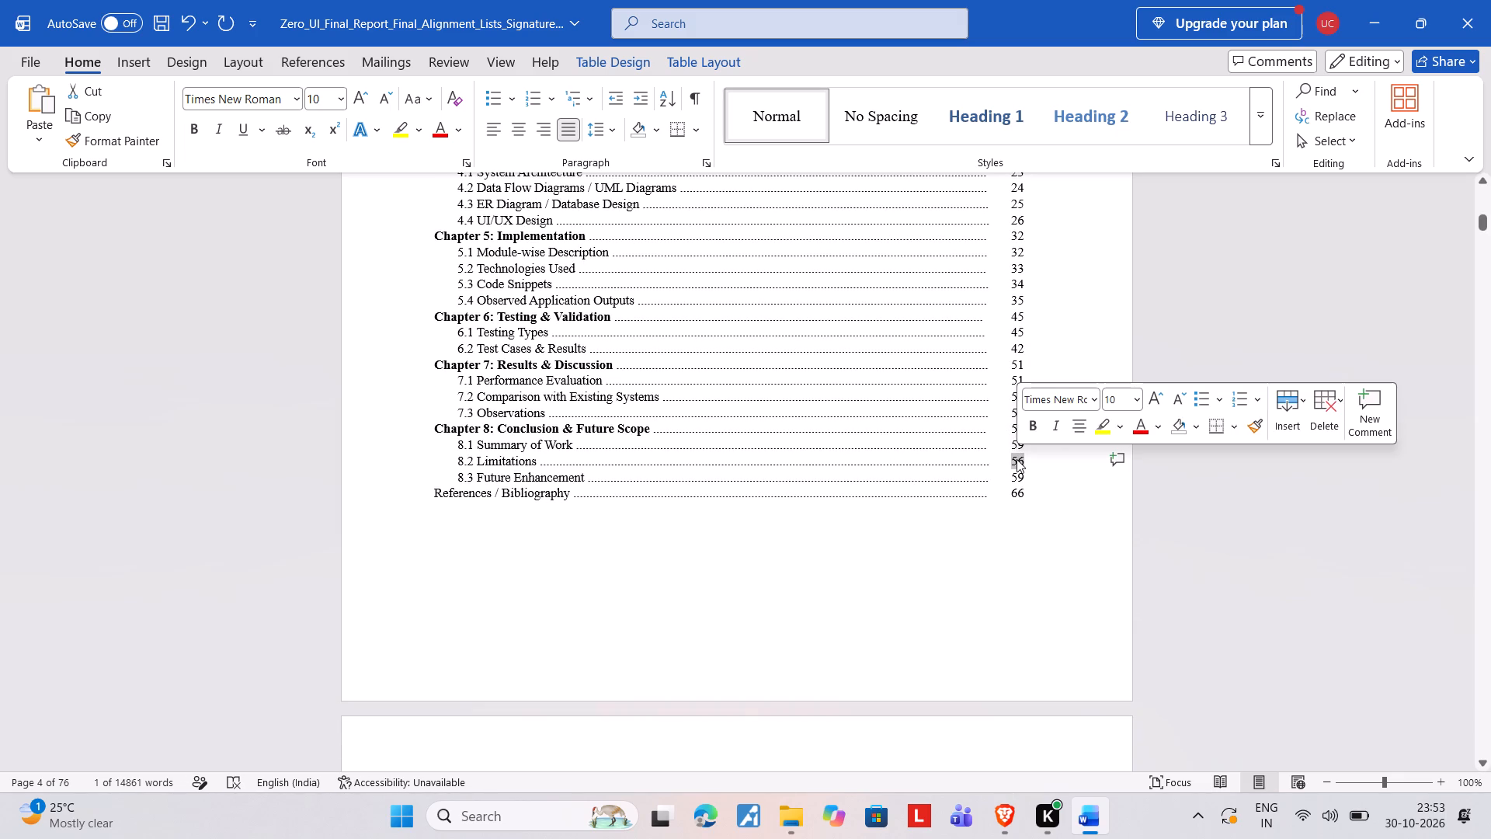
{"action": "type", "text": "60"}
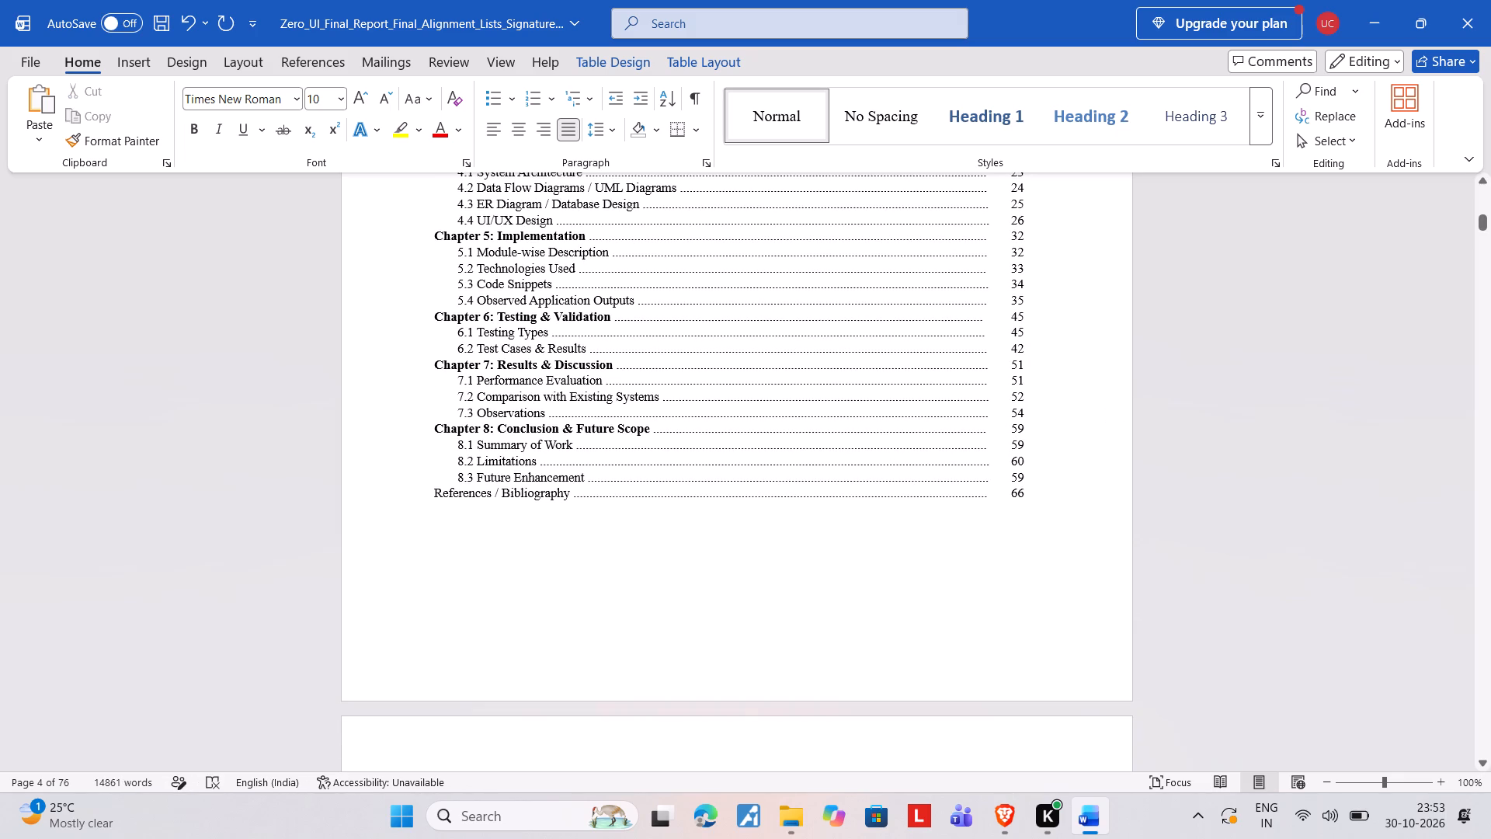
{"action": "double_click", "coordinate": [1018, 476]}
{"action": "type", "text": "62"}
Look past the end of the contents list, then switch to the browser to view the contents page of 02.pdf.
{"action": "scroll", "coordinate": [1018, 476], "scroll_direction": "down", "scroll_amount": 9}
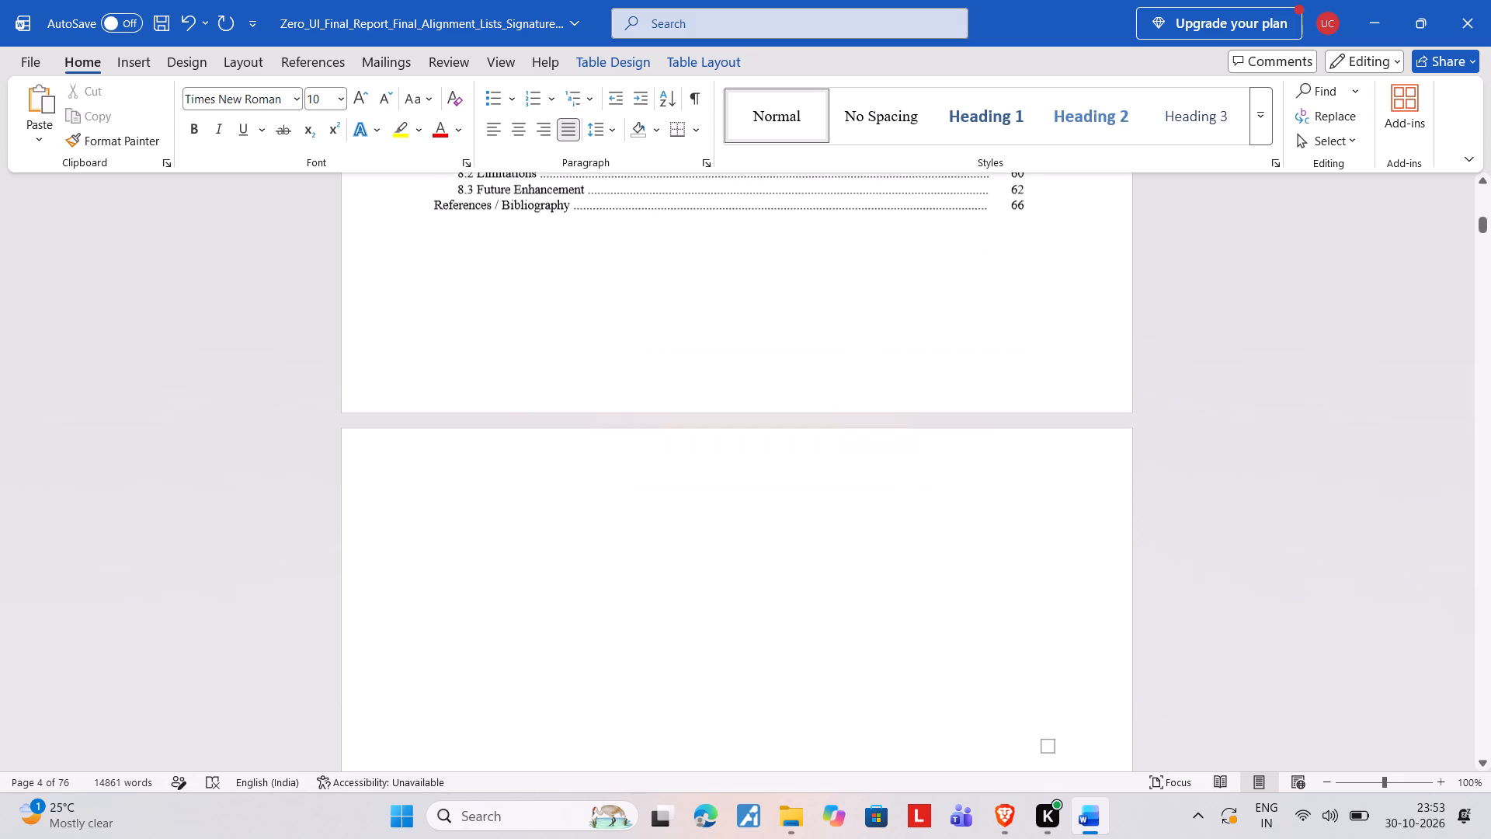
{"action": "scroll", "coordinate": [1018, 476], "scroll_direction": "down", "scroll_amount": 2}
{"action": "key", "text": "alt+Tab"}
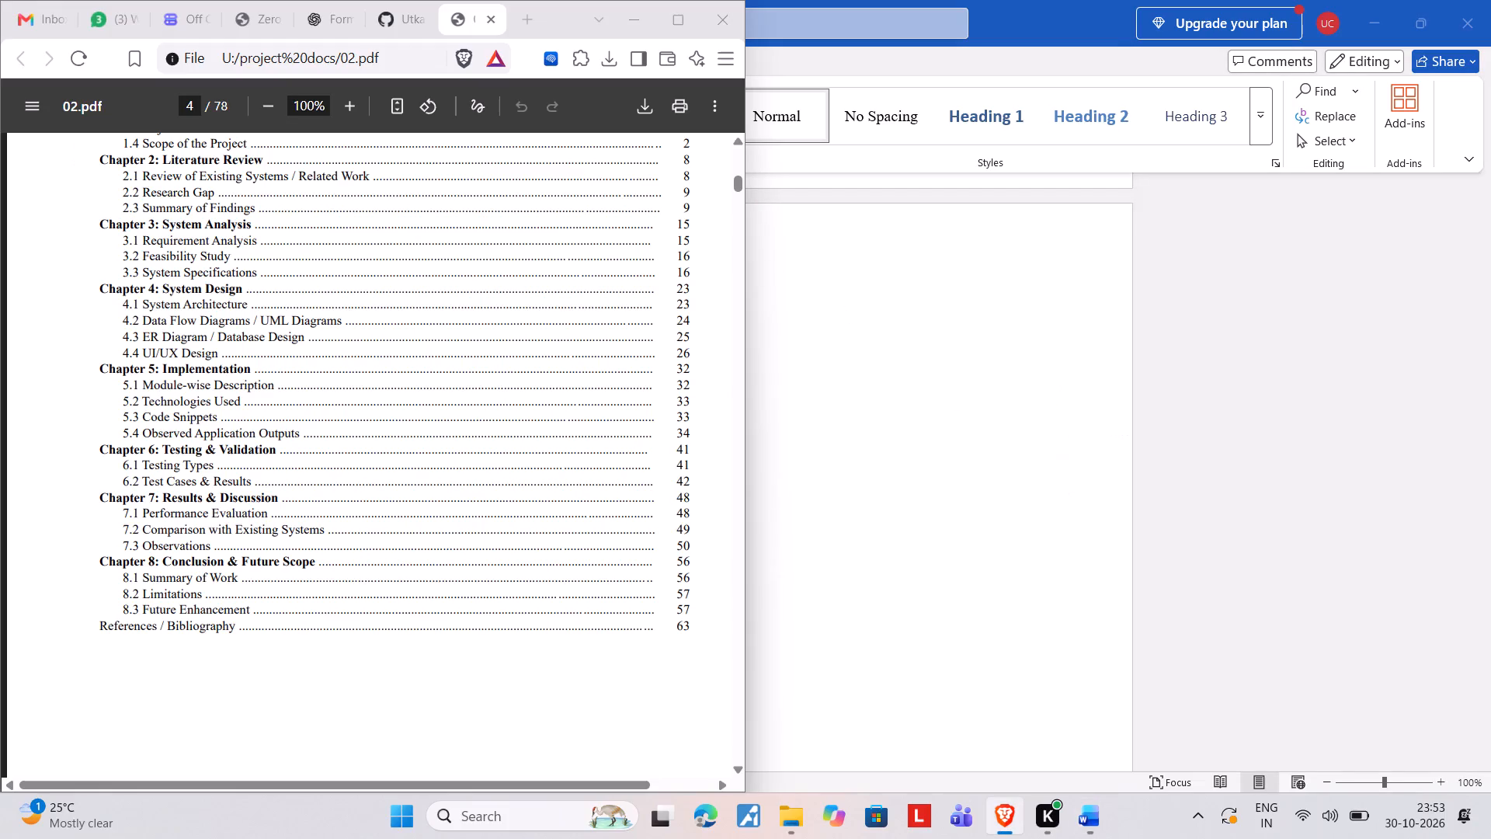
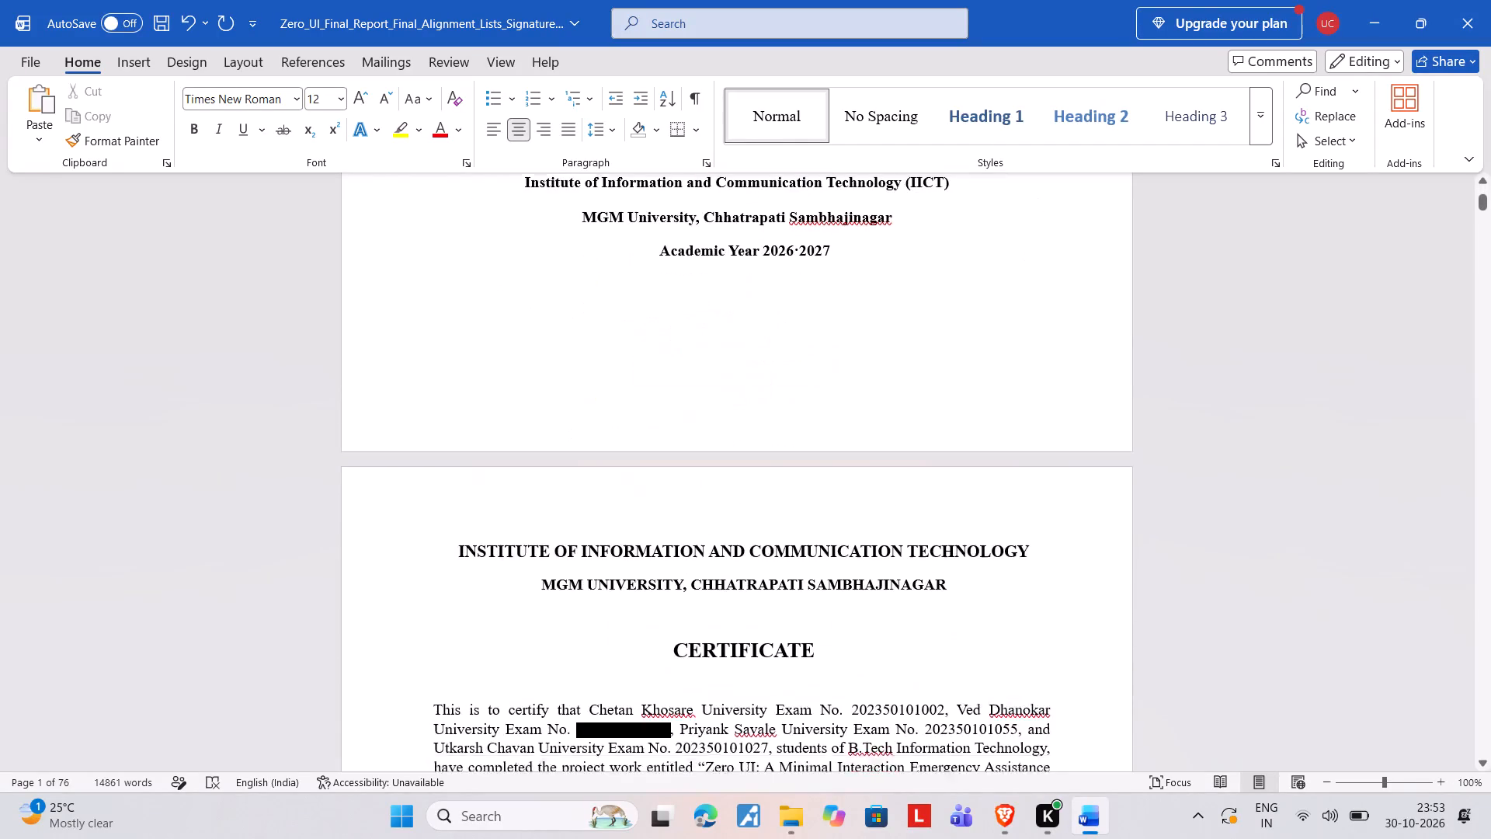
Correct the last two digits of the second student's University Exam No. in the Certificate paragraph.
{"action": "scroll", "coordinate": [877, 576], "scroll_direction": "down", "scroll_amount": 3}
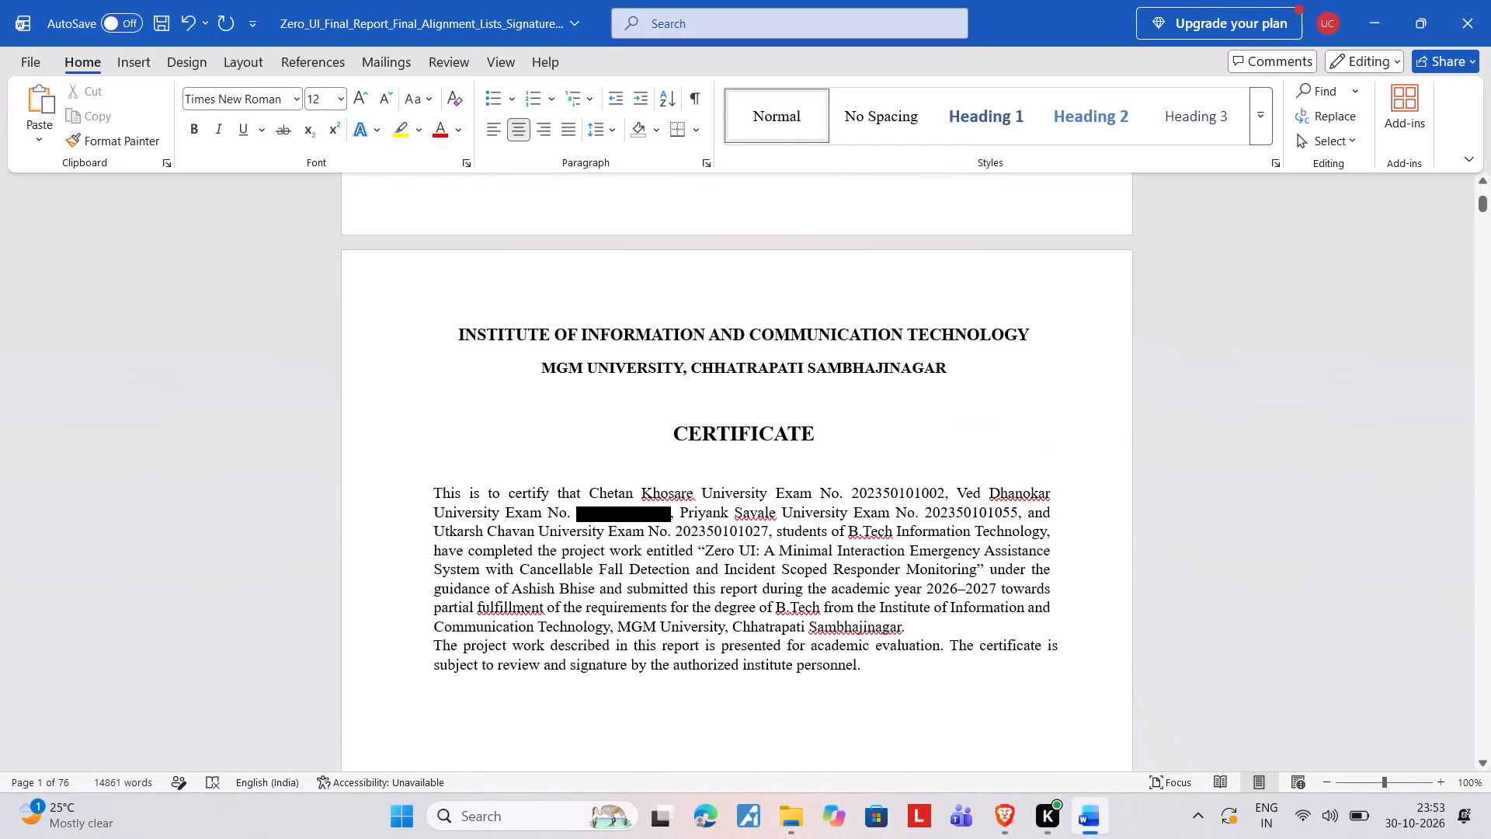
{"action": "left_click", "coordinate": [667, 509]}
{"action": "key", "text": "BackSpace"}
{"action": "key", "text": "BackSpace"}
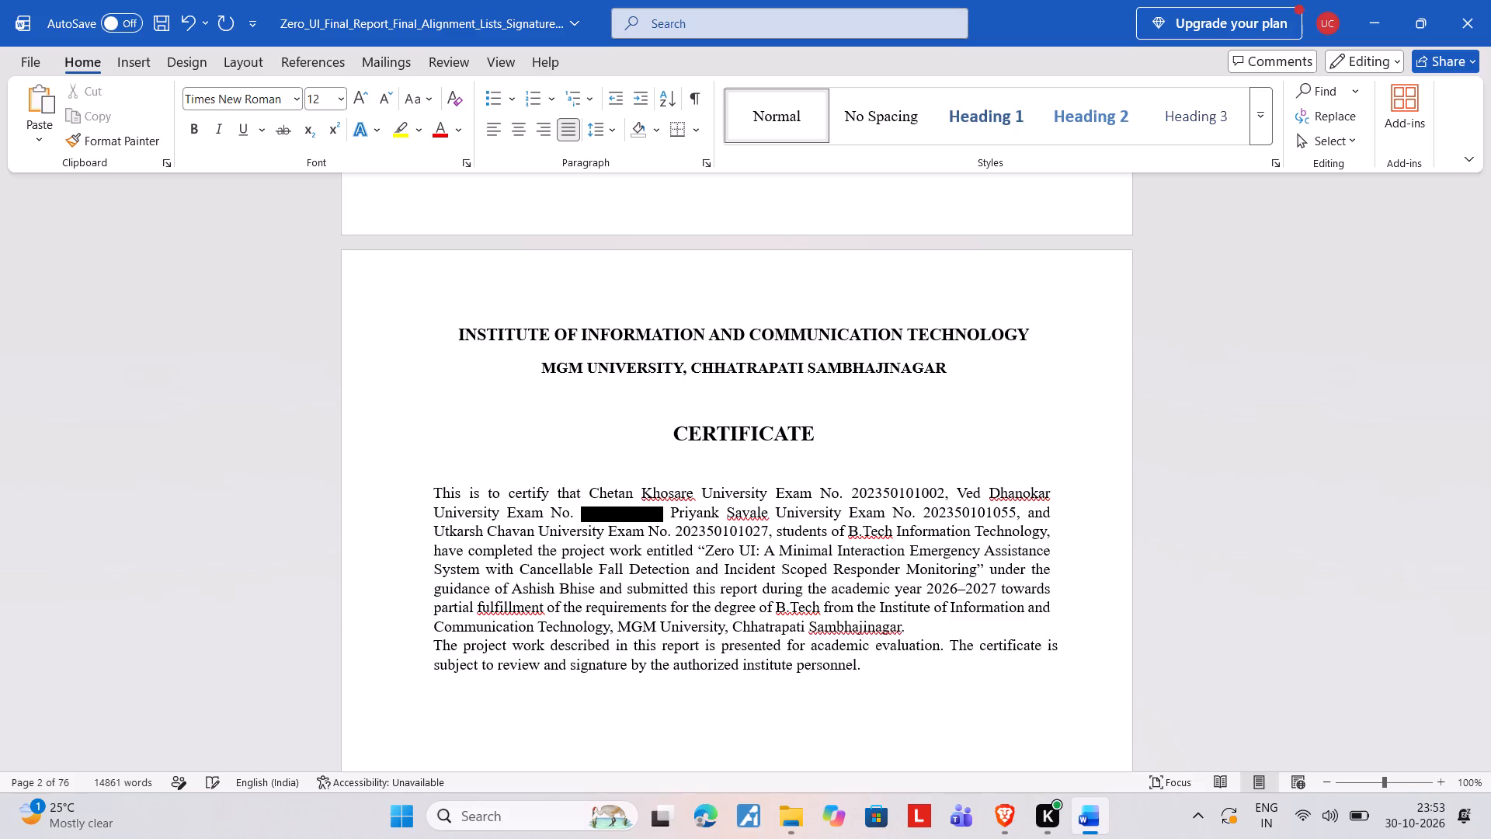
{"action": "type", "text": "36"}
Correct the ending of the second student's University Exam No. in the signature list below the acknowledgement text.
{"action": "scroll", "coordinate": [837, 444], "scroll_direction": "down", "scroll_amount": 3}
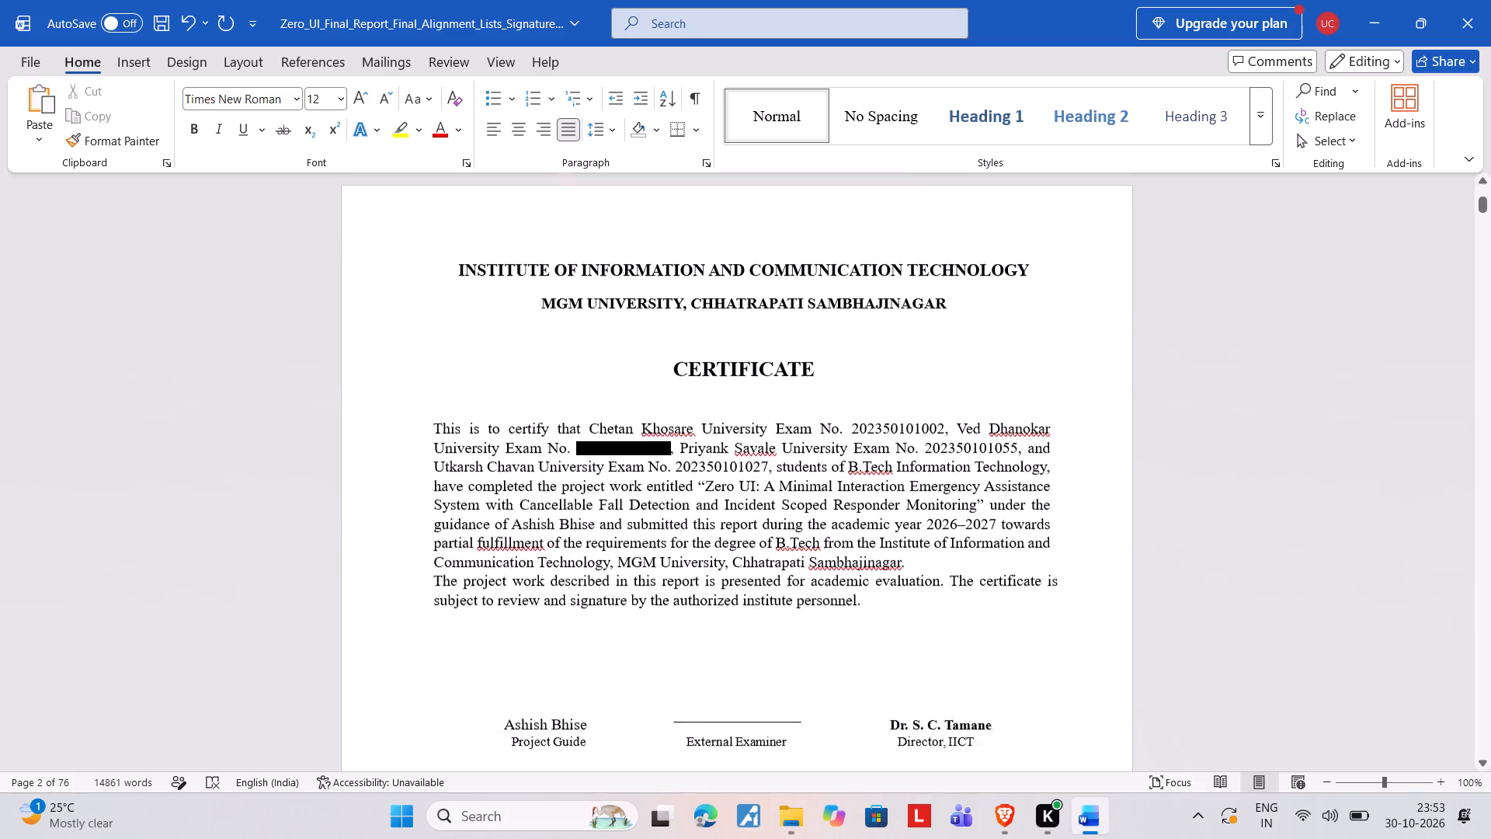
{"action": "scroll", "coordinate": [837, 444], "scroll_direction": "down", "scroll_amount": 16}
{"action": "scroll", "coordinate": [837, 444], "scroll_direction": "down", "scroll_amount": 7}
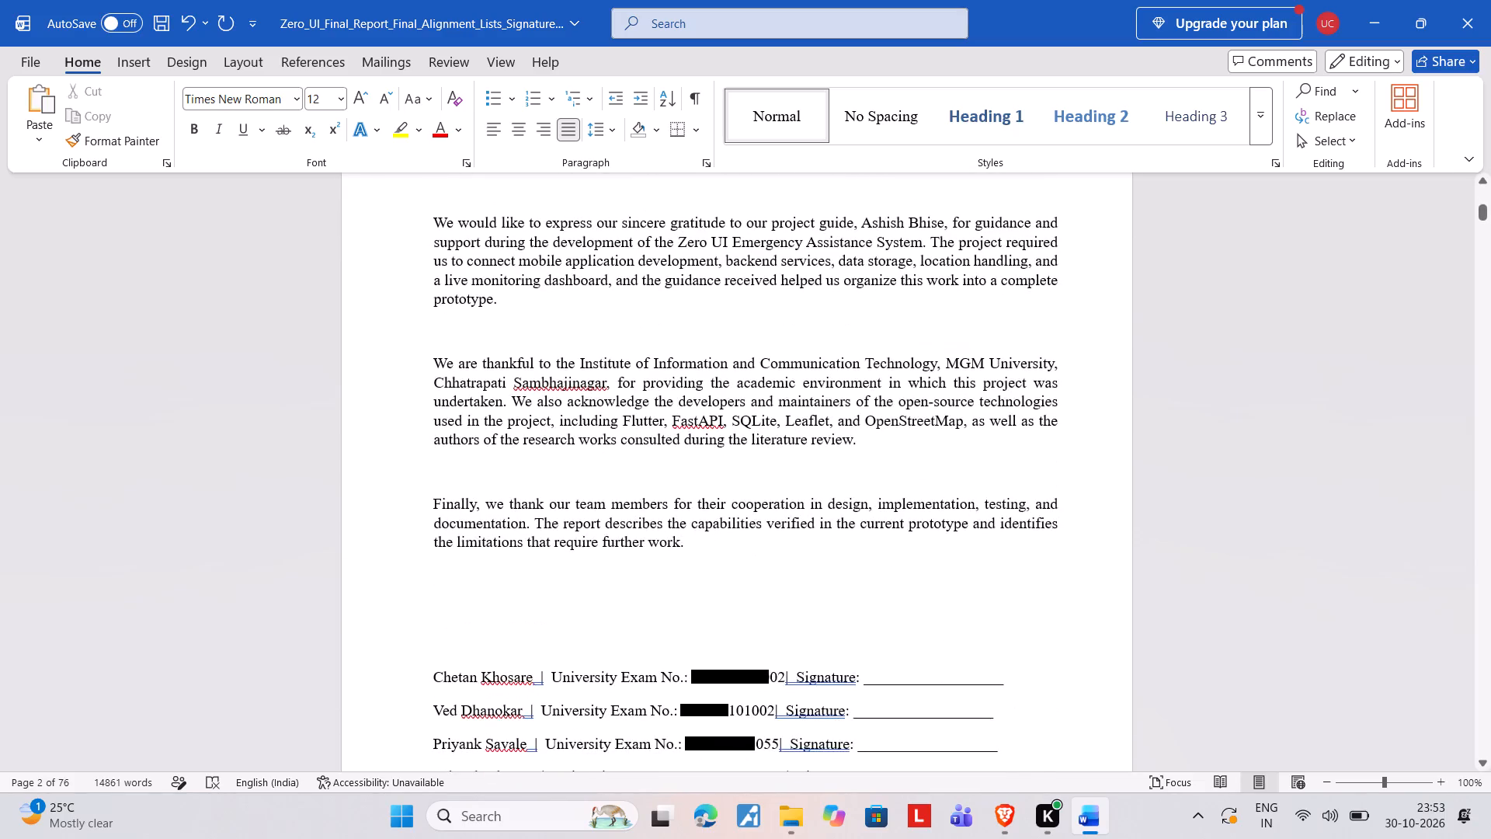
{"action": "scroll", "coordinate": [837, 444], "scroll_direction": "down", "scroll_amount": 4}
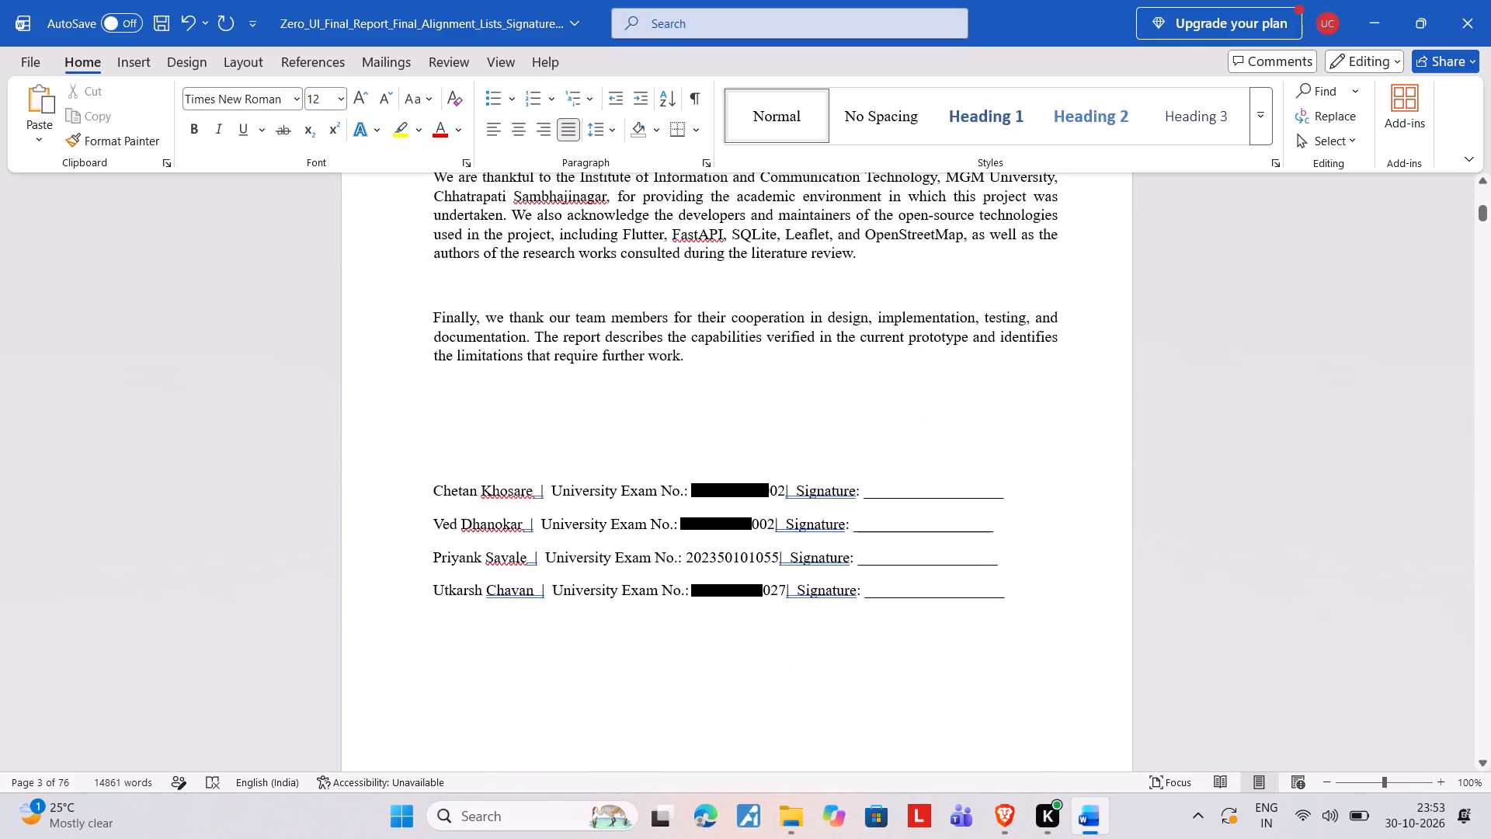
{"action": "left_click", "coordinate": [770, 522]}
{"action": "key", "text": "Right"}
{"action": "key", "text": "BackSpace"}
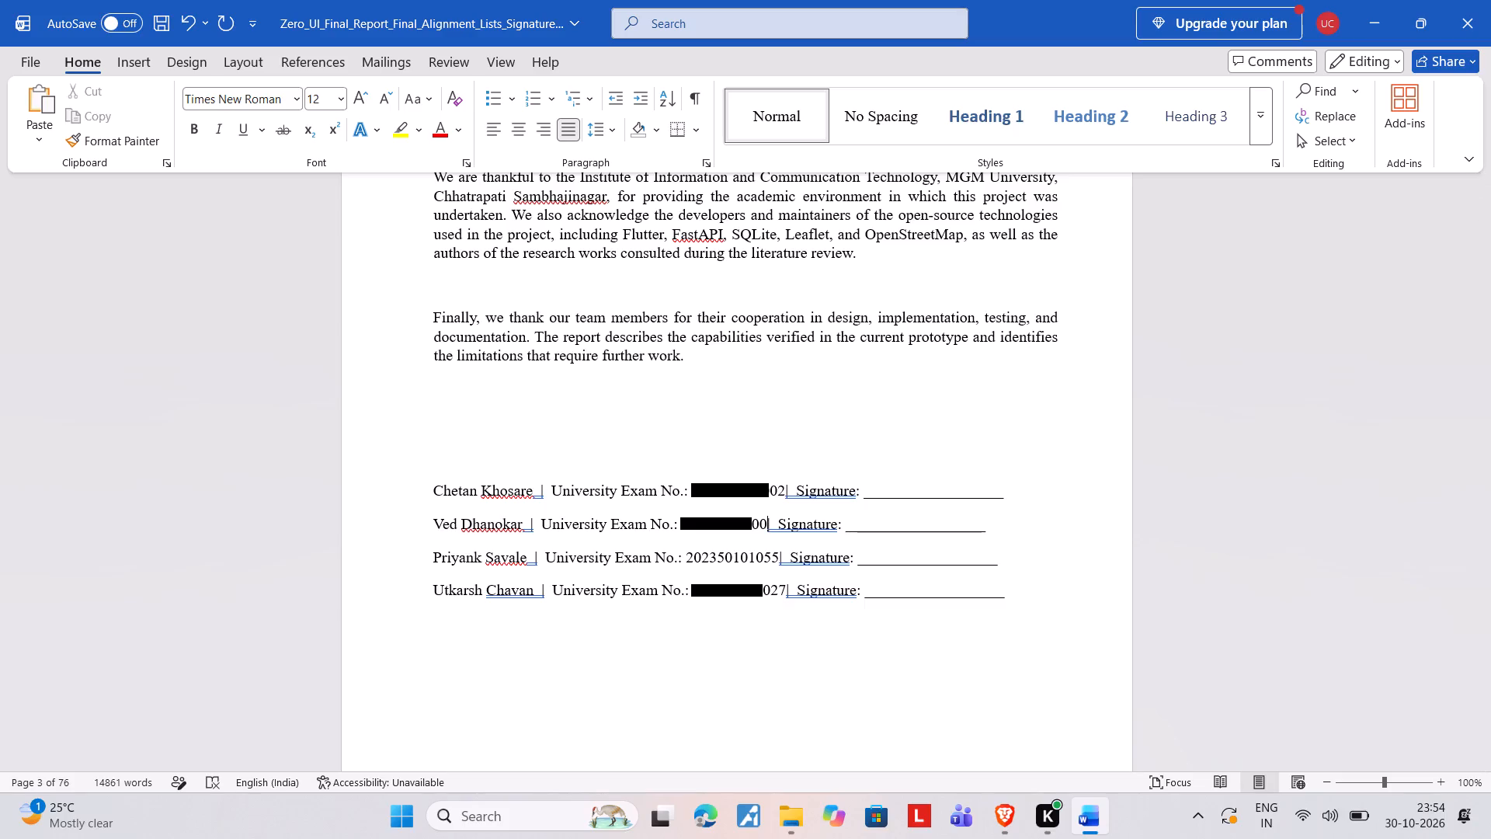
{"action": "type", "text": "36"}
Align the separators before Signature by inserting one space in rows one and four, two in row two and three in row three.
{"action": "scroll", "coordinate": [619, 479], "scroll_direction": "up", "scroll_amount": 3}
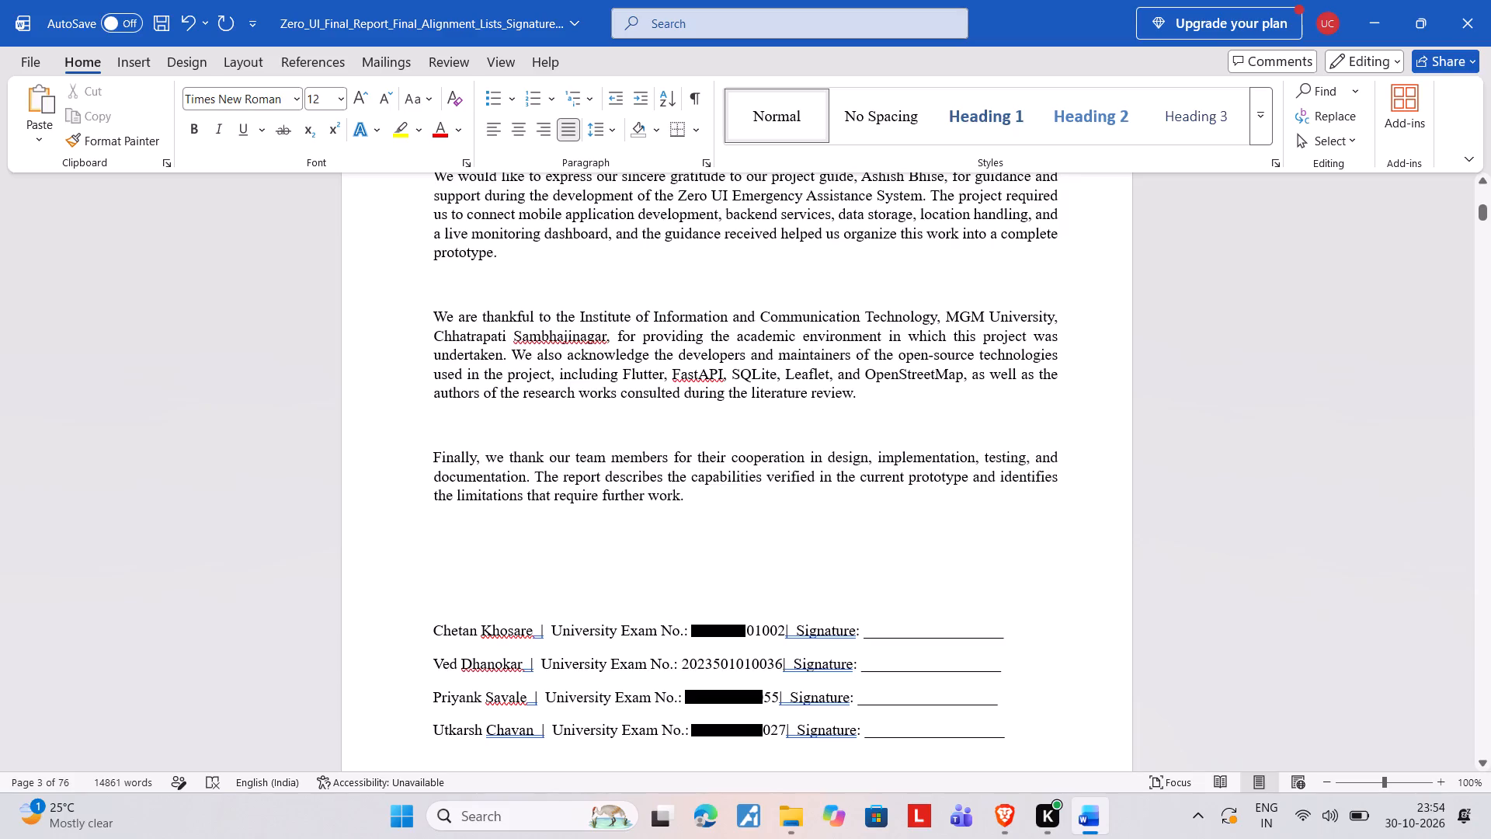
{"action": "scroll", "coordinate": [566, 583], "scroll_direction": "down", "scroll_amount": 6}
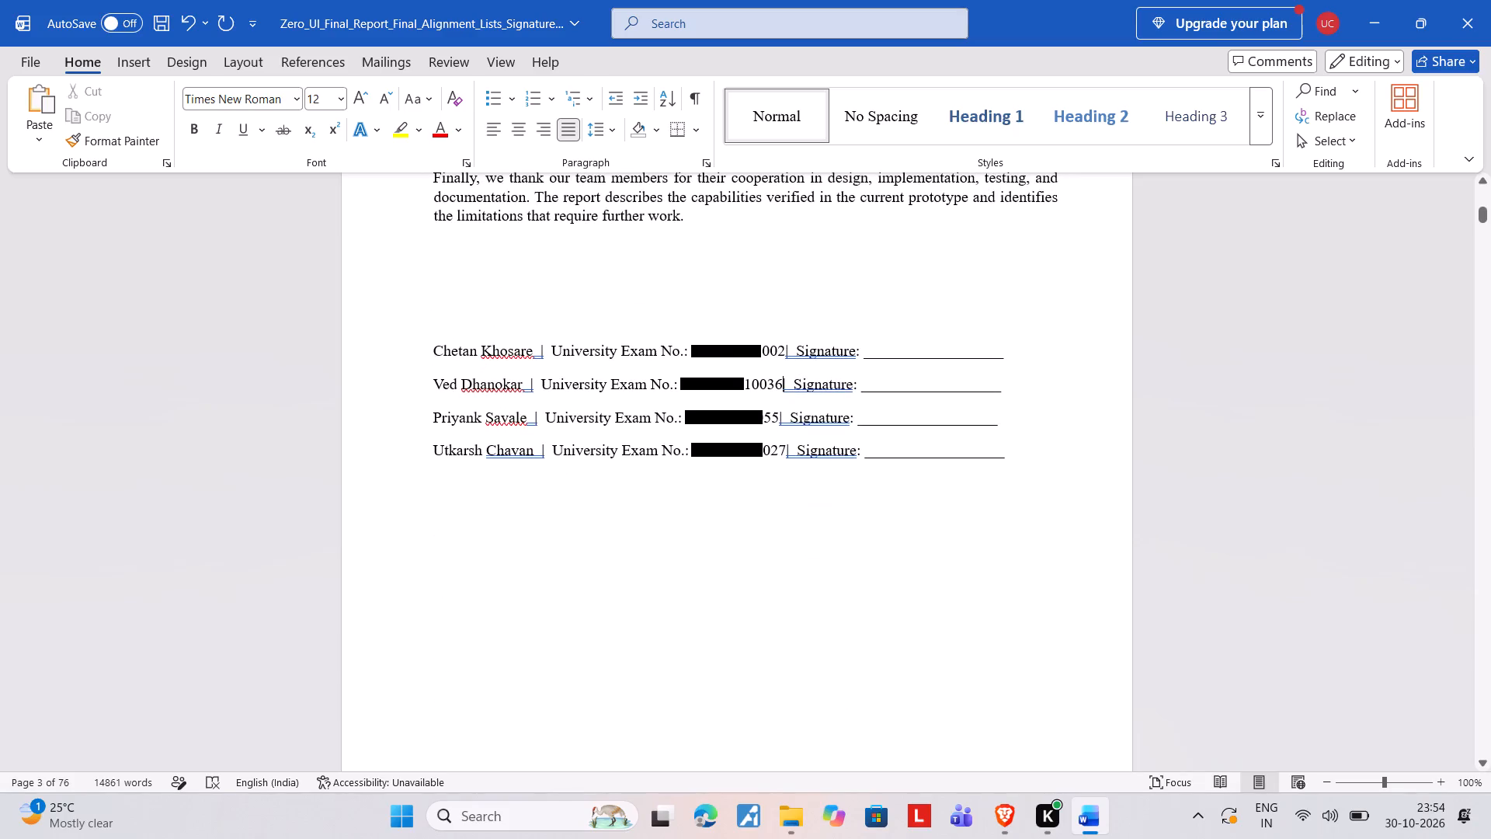
{"action": "left_click", "coordinate": [784, 347]}
{"action": "key", "text": "space"}
{"action": "left_click", "coordinate": [780, 380]}
{"action": "key", "text": "space"}
{"action": "key", "text": "space"}
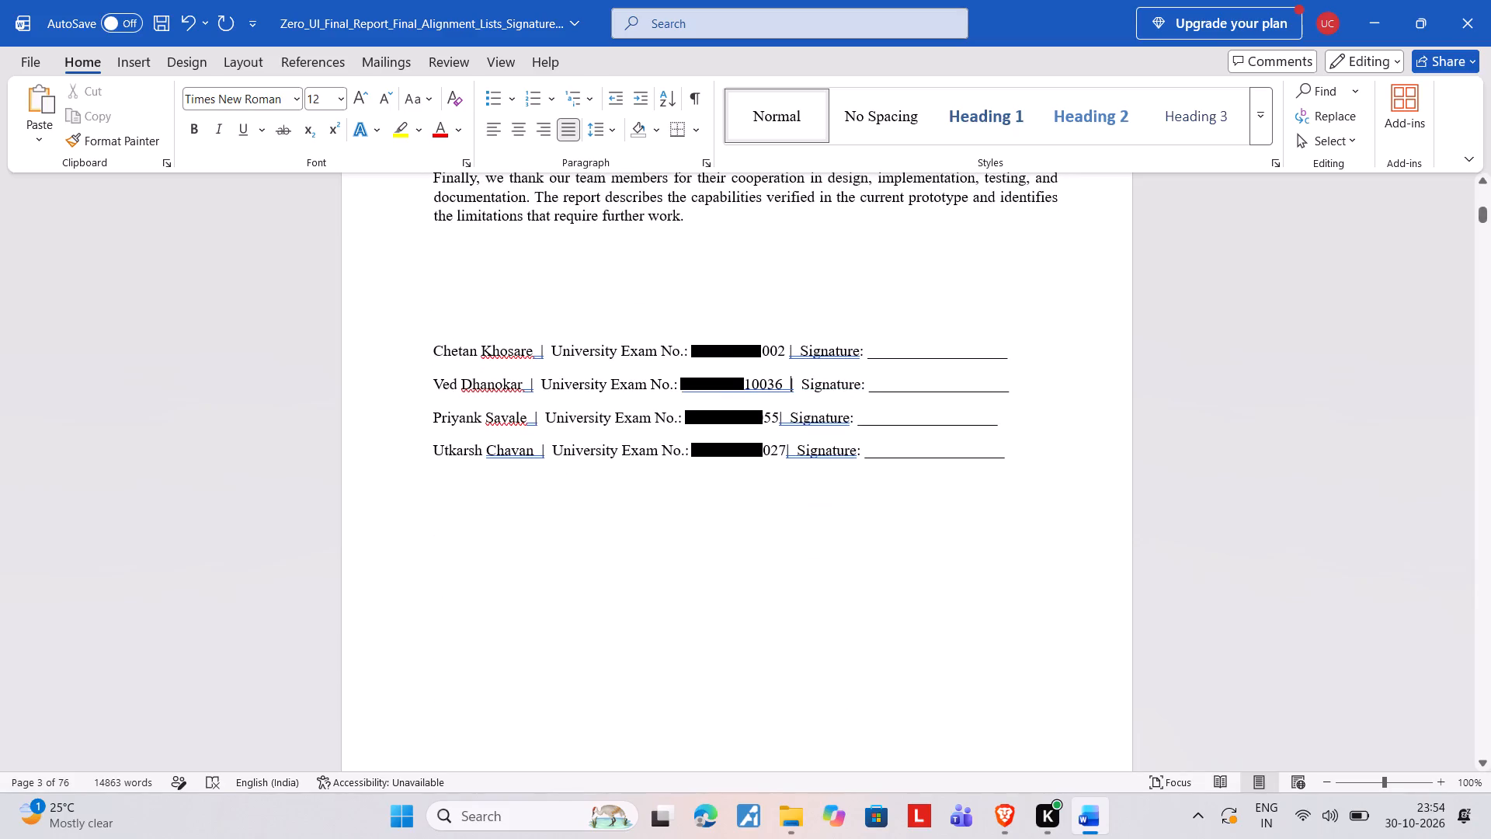
{"action": "left_click", "coordinate": [777, 410]}
{"action": "key", "text": "space"}
{"action": "key", "text": "space"}
{"action": "key", "text": "space"}
{"action": "left_click", "coordinate": [784, 450]}
{"action": "key", "text": "space"}
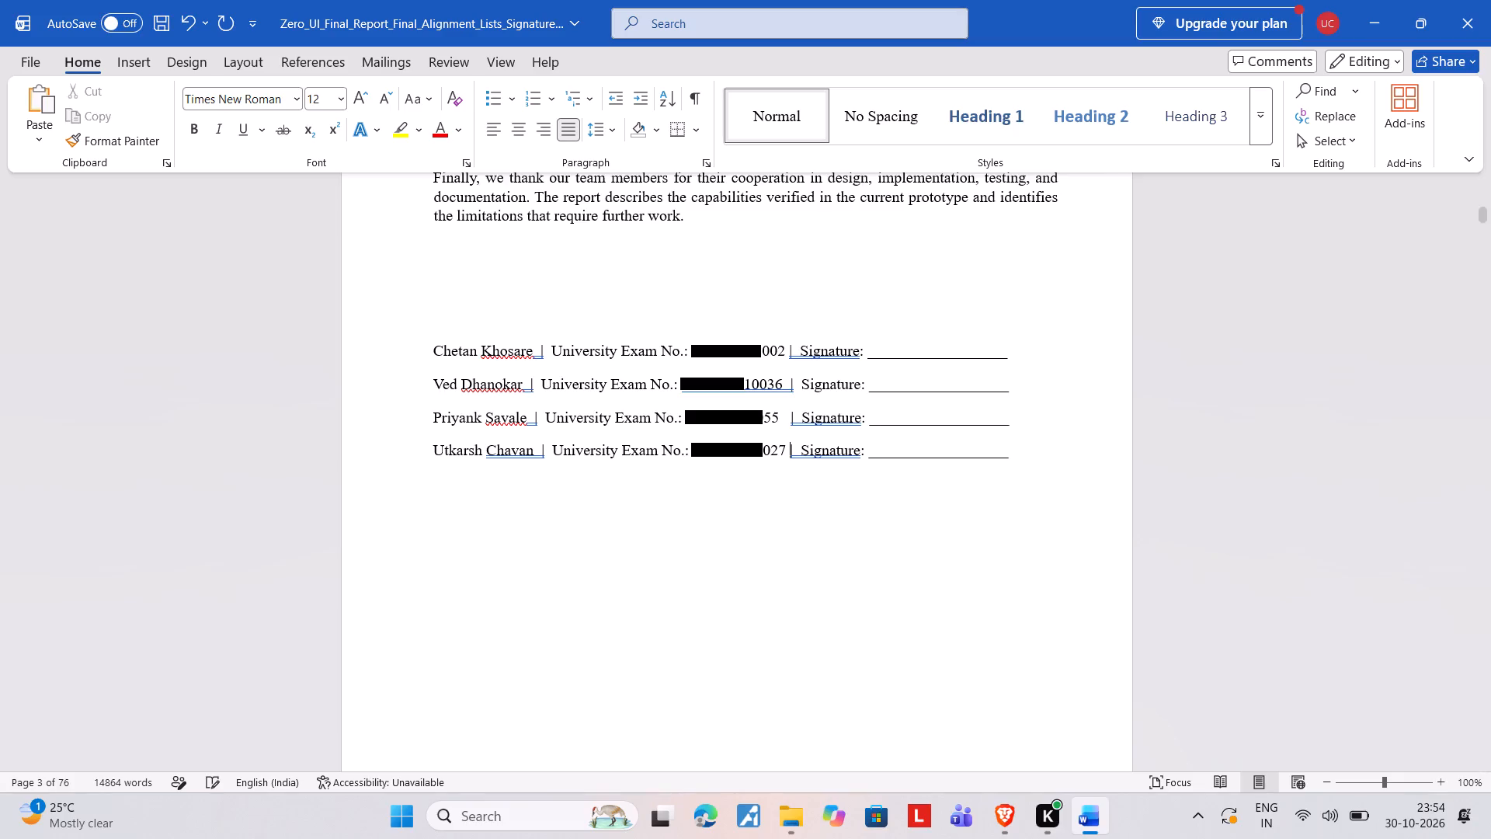
{"action": "left_click", "coordinate": [955, 513]}
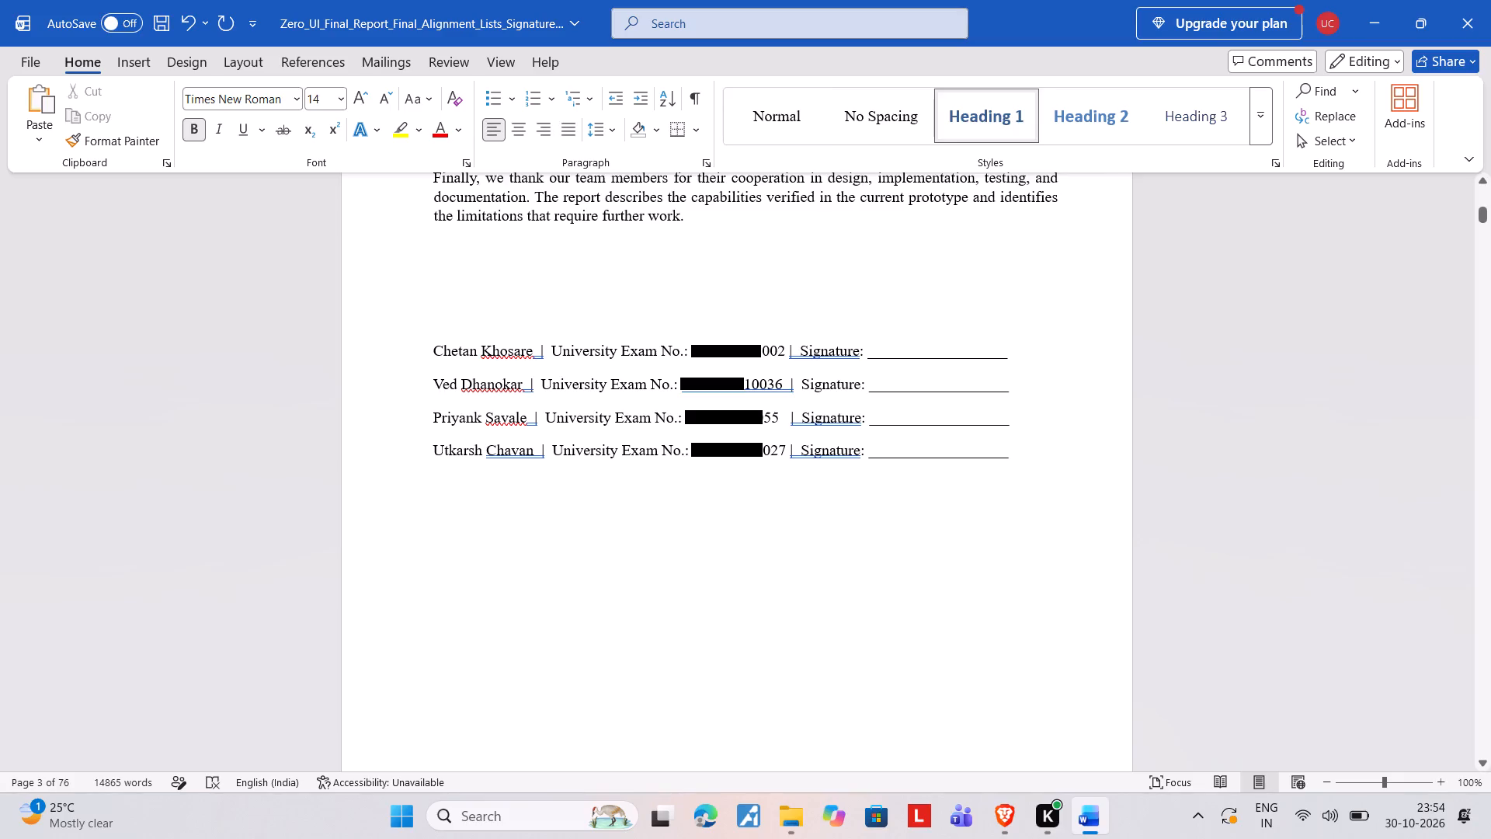
Align the separators after the student names by adding three spaces in the second row and two in the third.
{"action": "left_click", "coordinate": [527, 384]}
{"action": "key", "text": "space"}
{"action": "key", "text": "space"}
{"action": "key", "text": "space"}
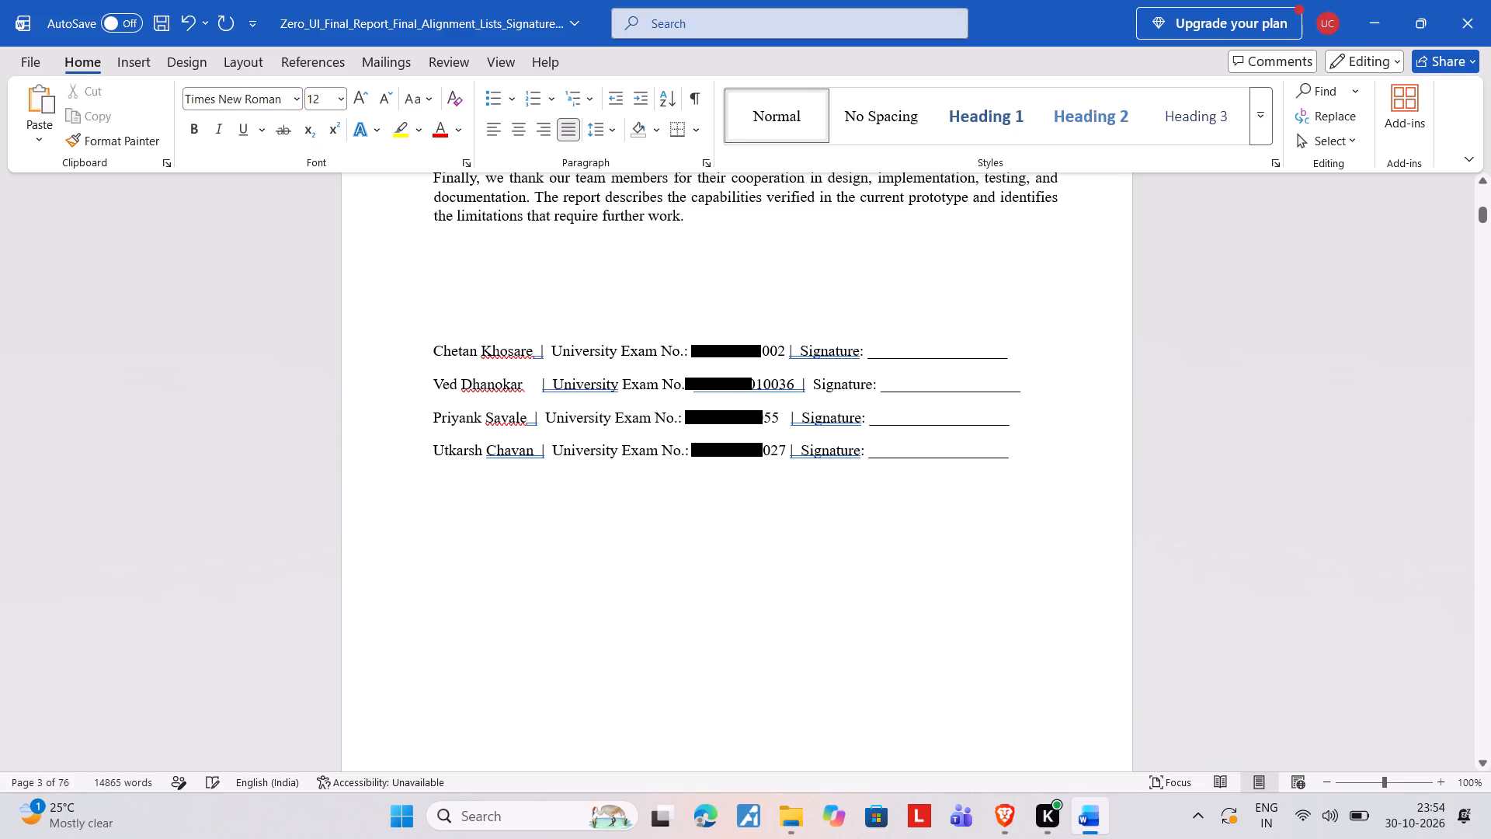
{"action": "left_click", "coordinate": [537, 412]}
{"action": "left_click", "coordinate": [530, 415]}
{"action": "key", "text": "space"}
{"action": "key", "text": "space"}
{"action": "left_click", "coordinate": [538, 451]}
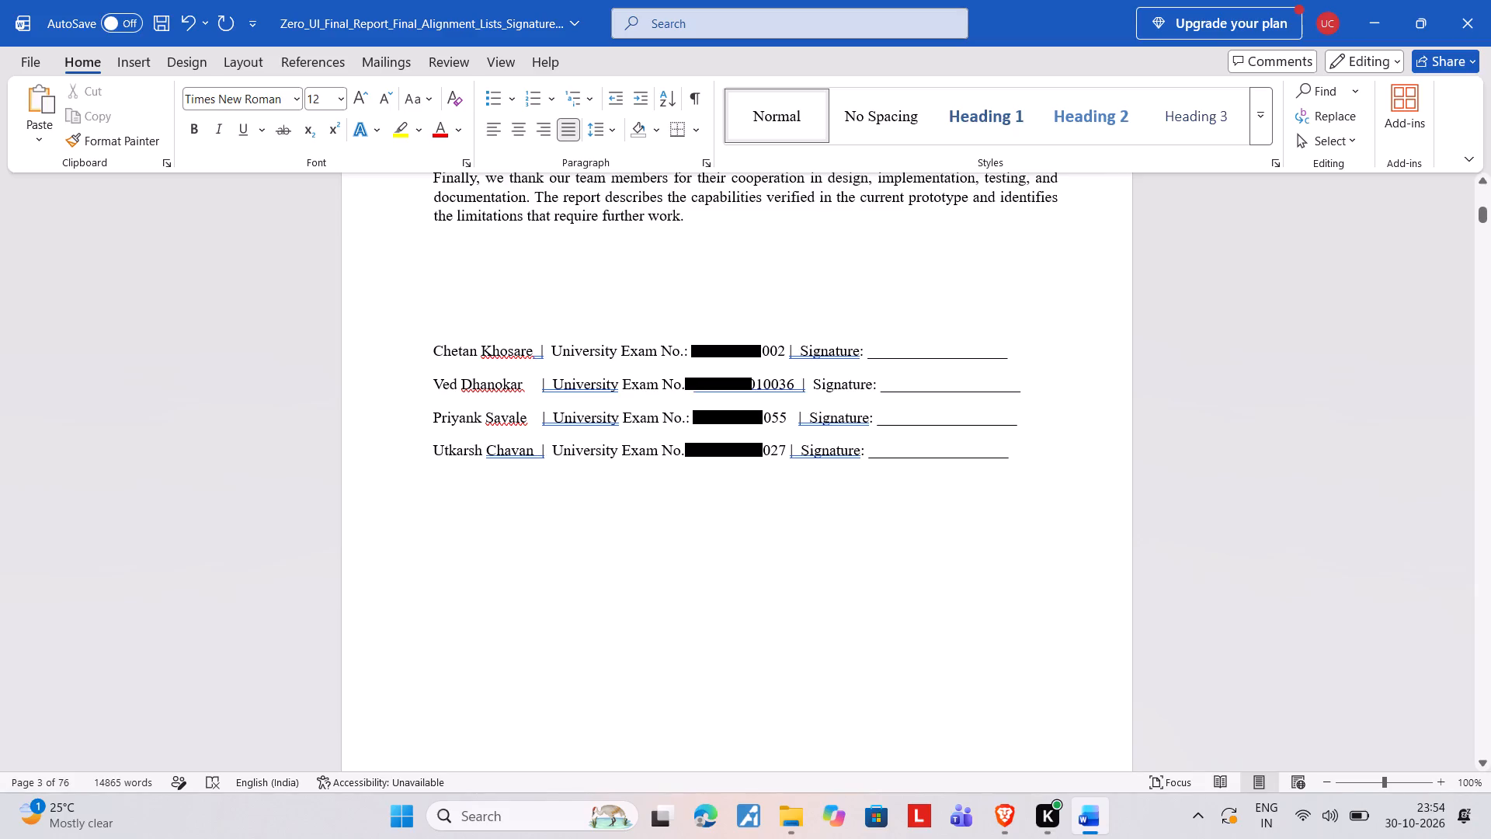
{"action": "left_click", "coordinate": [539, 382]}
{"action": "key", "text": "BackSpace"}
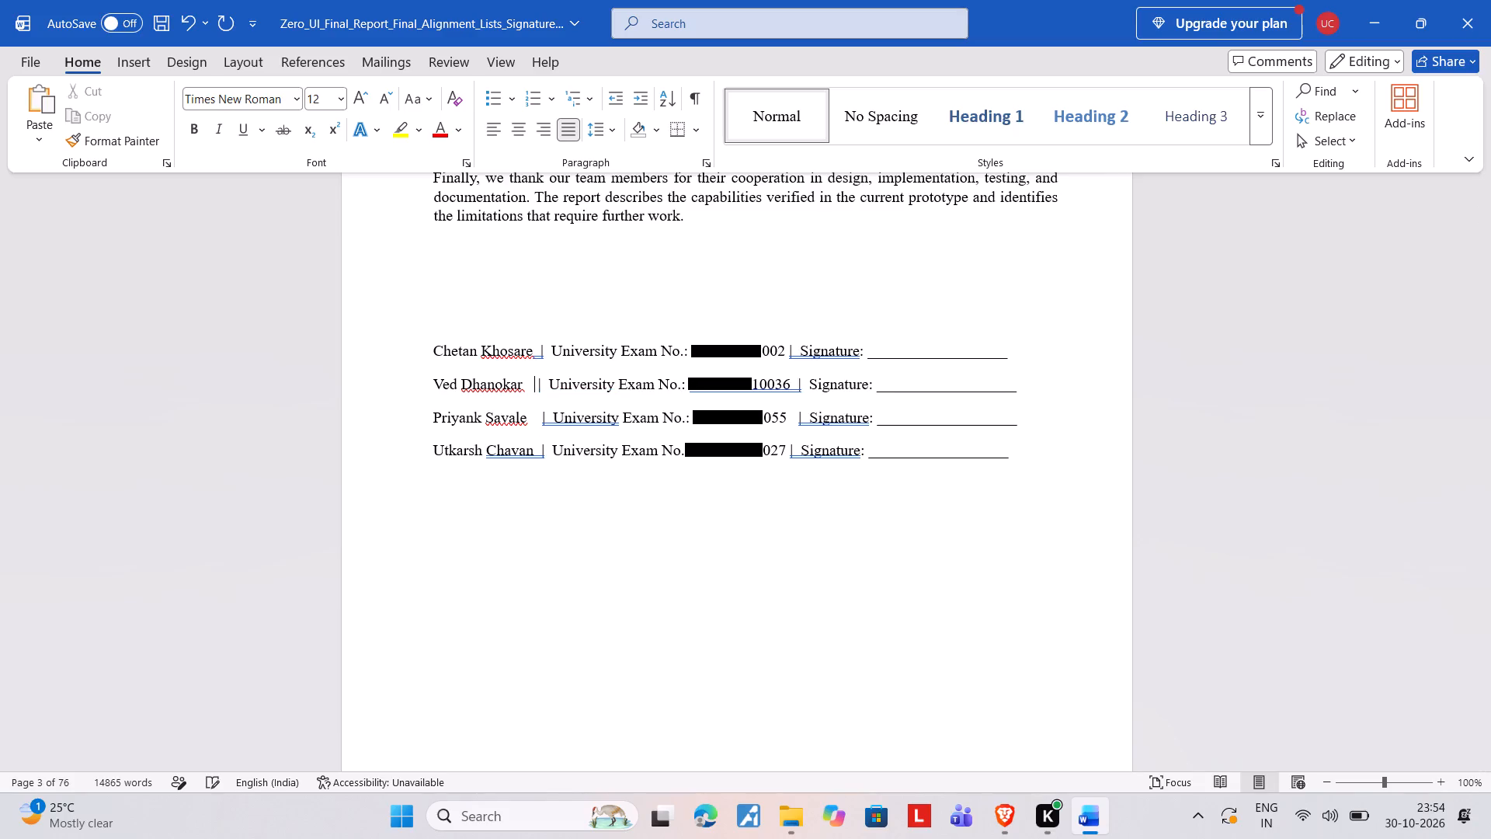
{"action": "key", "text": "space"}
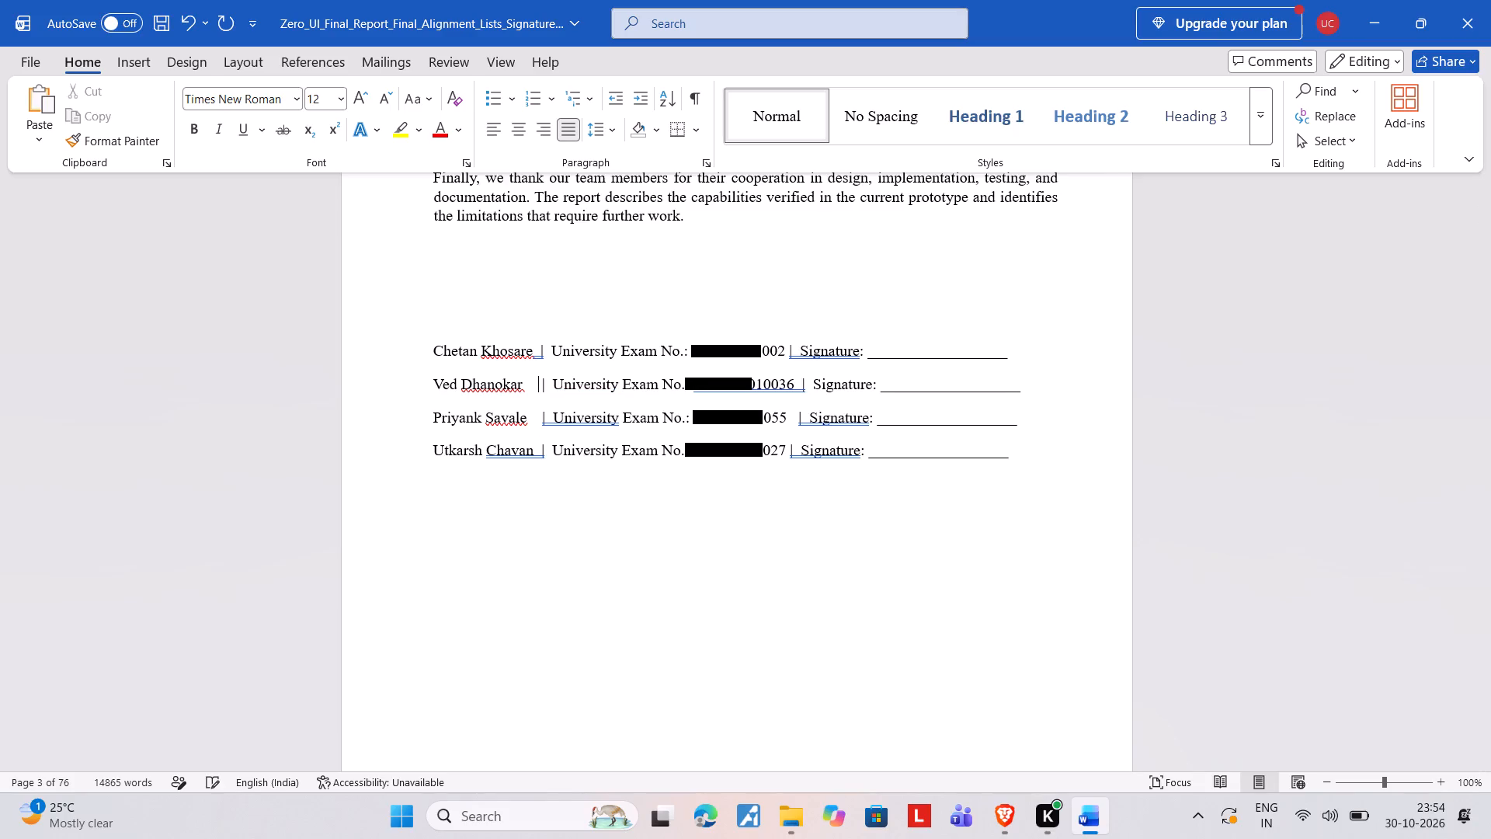
Realign the separators before Signature by adding two spaces in the first and fourth rows and removing one in the second.
{"action": "left_click", "coordinate": [790, 350]}
{"action": "key", "text": "space"}
{"action": "key", "text": "space"}
{"action": "left_click", "coordinate": [794, 418]}
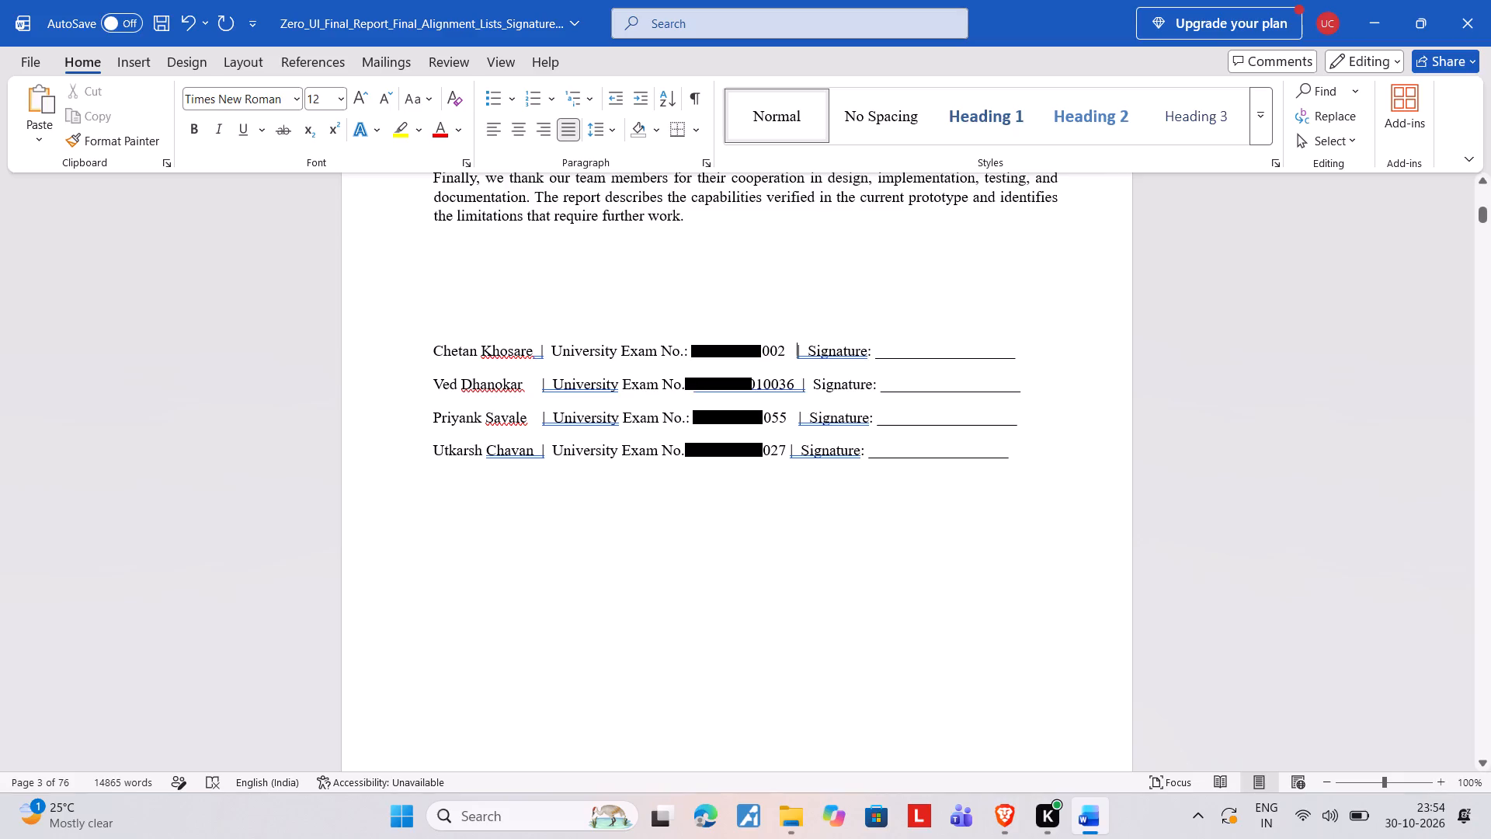
{"action": "left_click", "coordinate": [798, 375]}
{"action": "left_click", "coordinate": [801, 380]}
{"action": "key", "text": "BackSpace"}
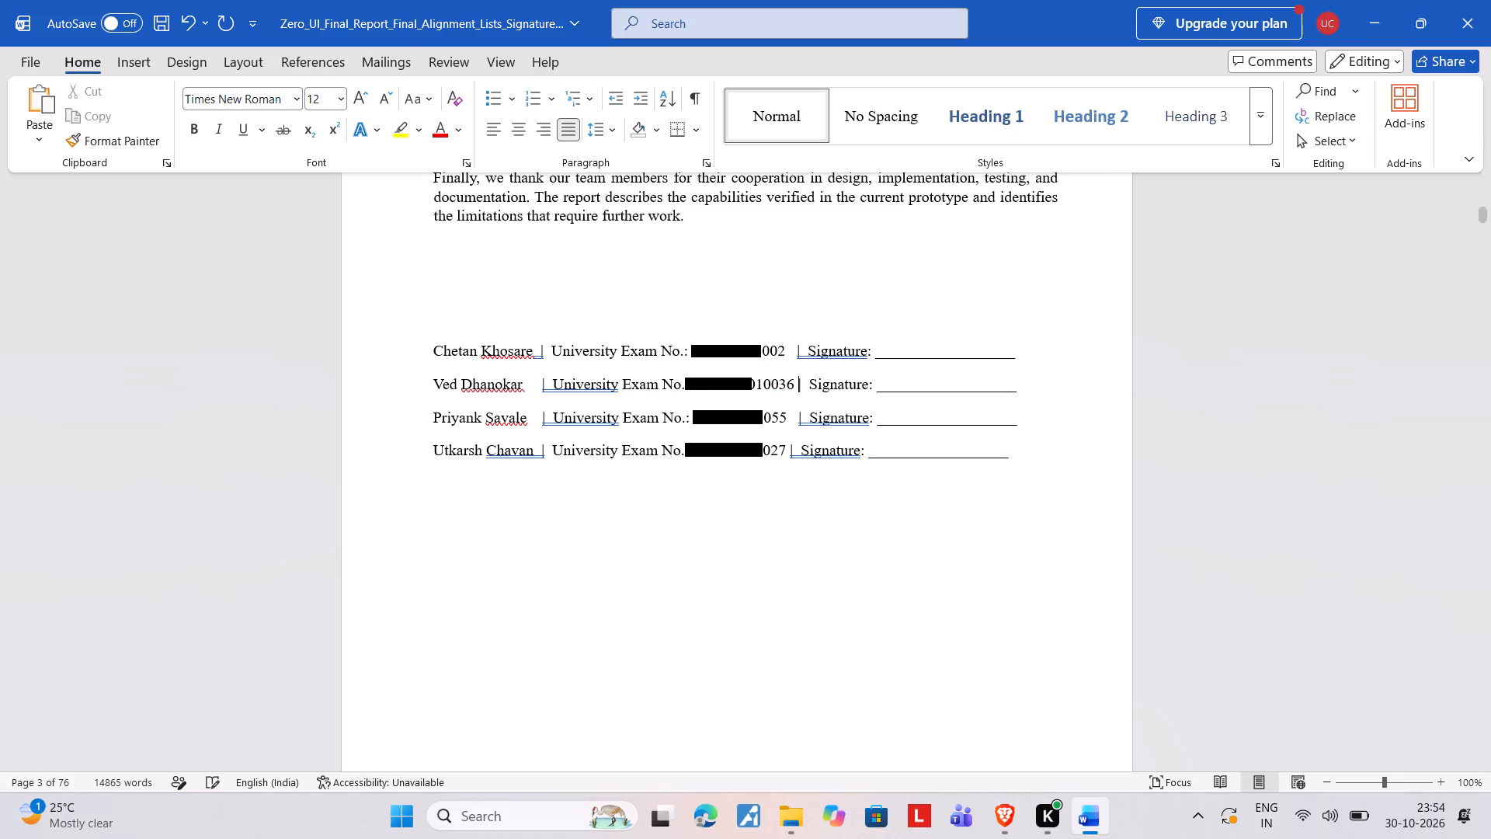
{"action": "left_click", "coordinate": [788, 443]}
{"action": "key", "text": "space"}
{"action": "key", "text": "space"}
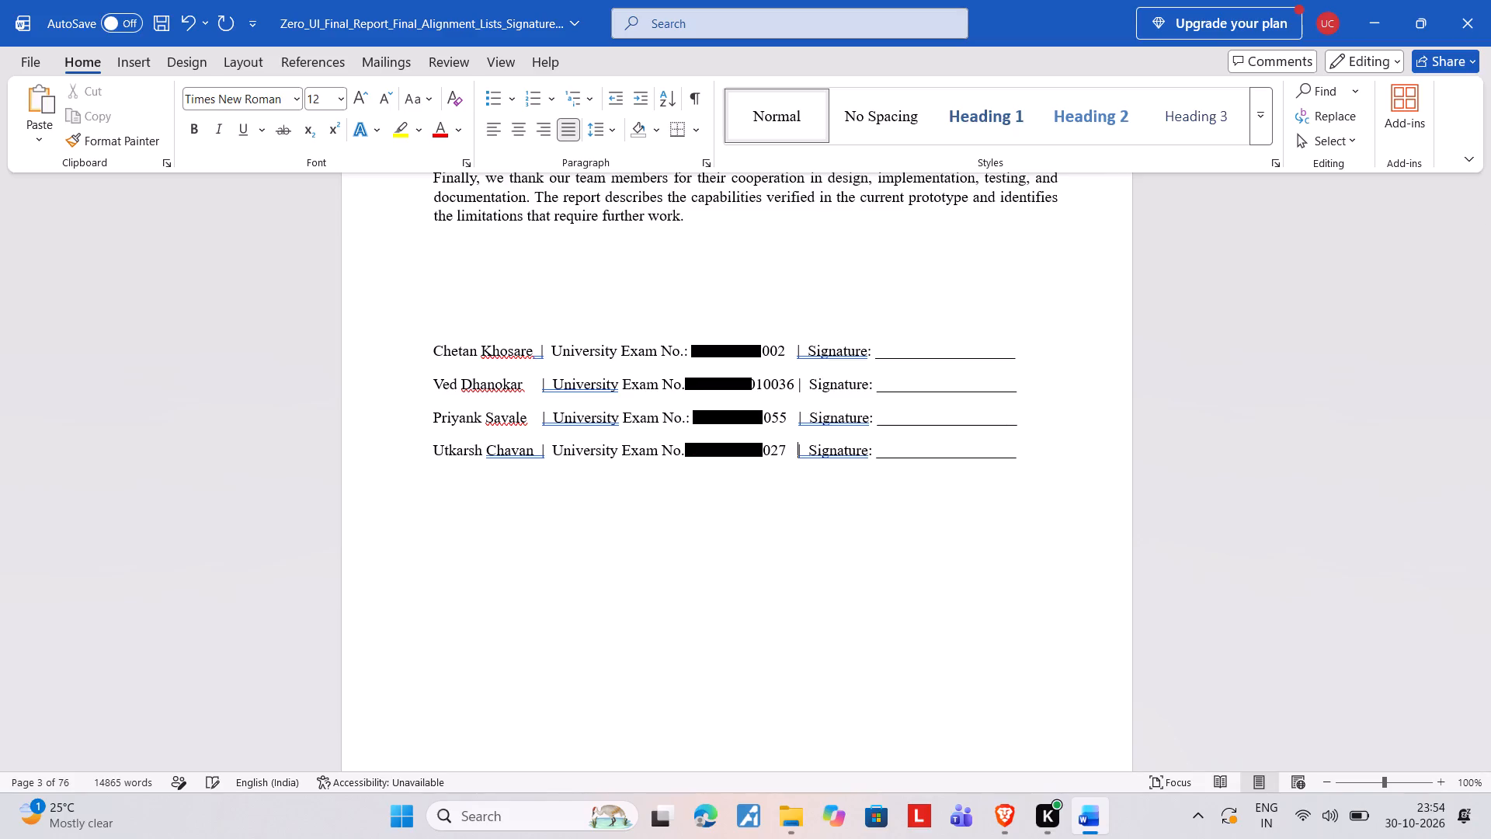
{"action": "left_click", "coordinate": [867, 518]}
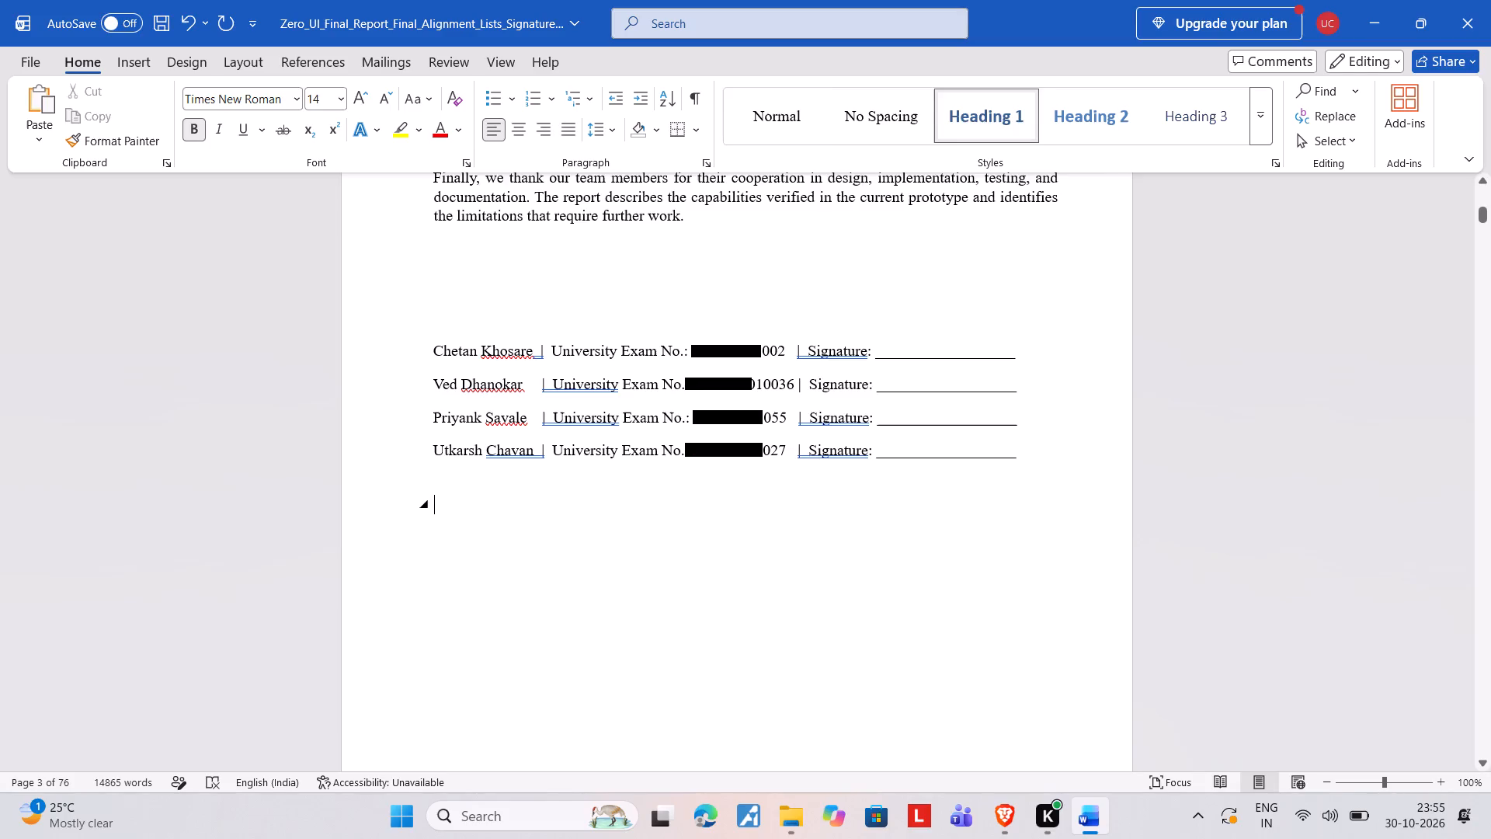
Save the report as a PDF named 03 in the project docs folder.
{"action": "key", "text": "ctrl+s"}
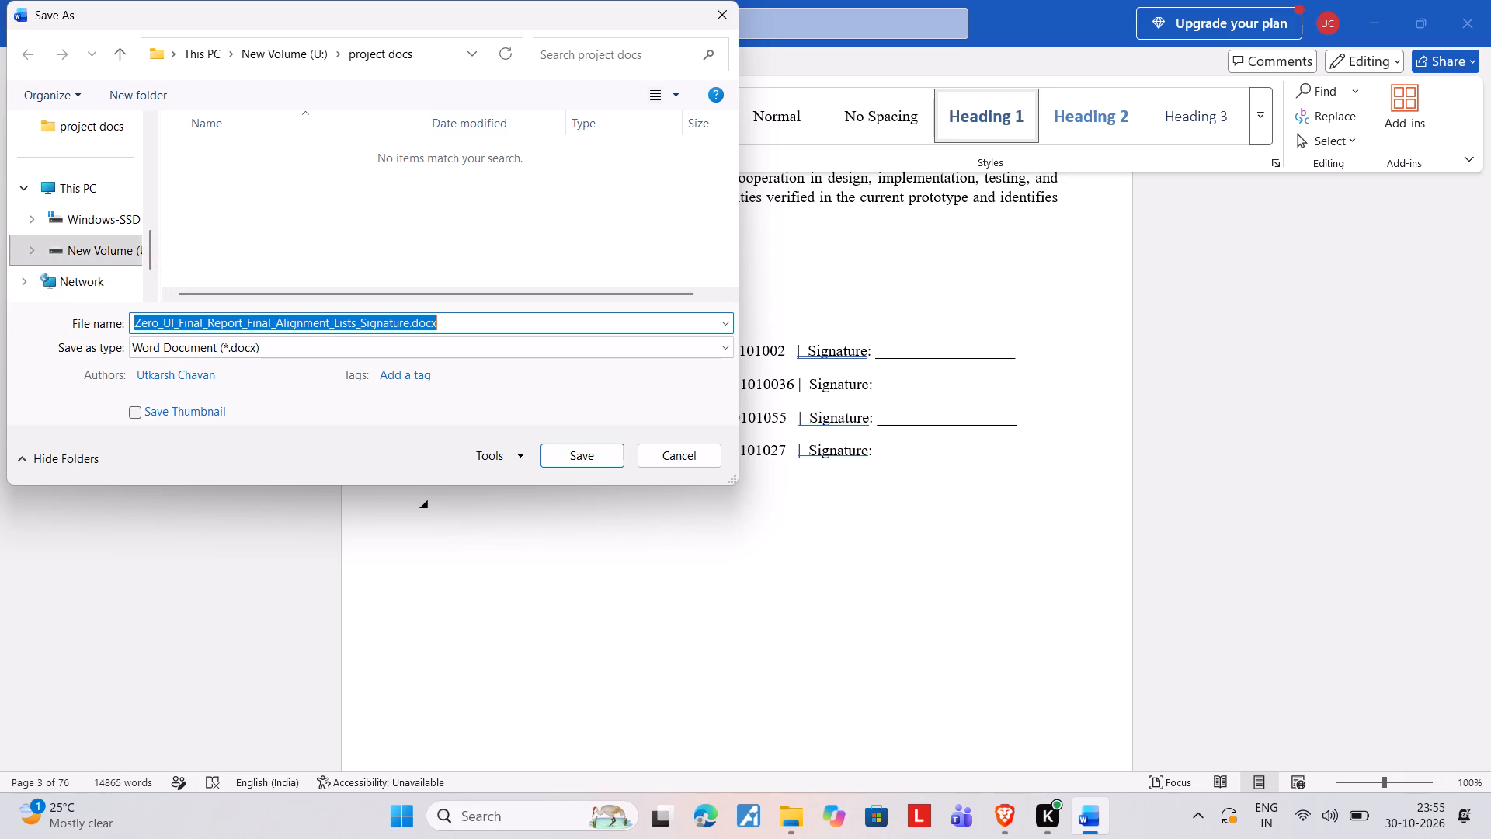
{"action": "type", "text": "03"}
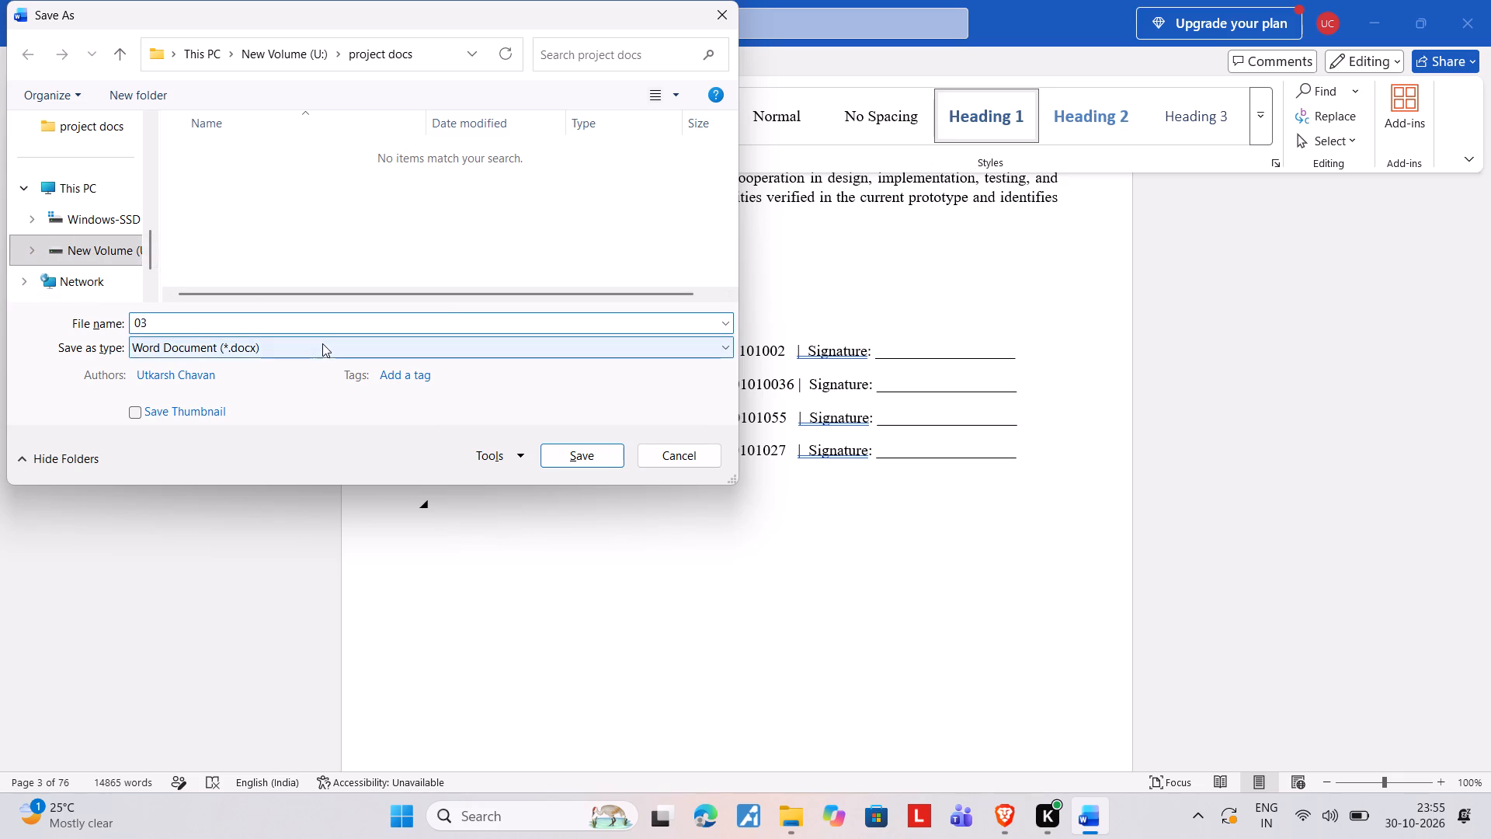
{"action": "left_click", "coordinate": [322, 343]}
{"action": "left_click", "coordinate": [208, 454]}
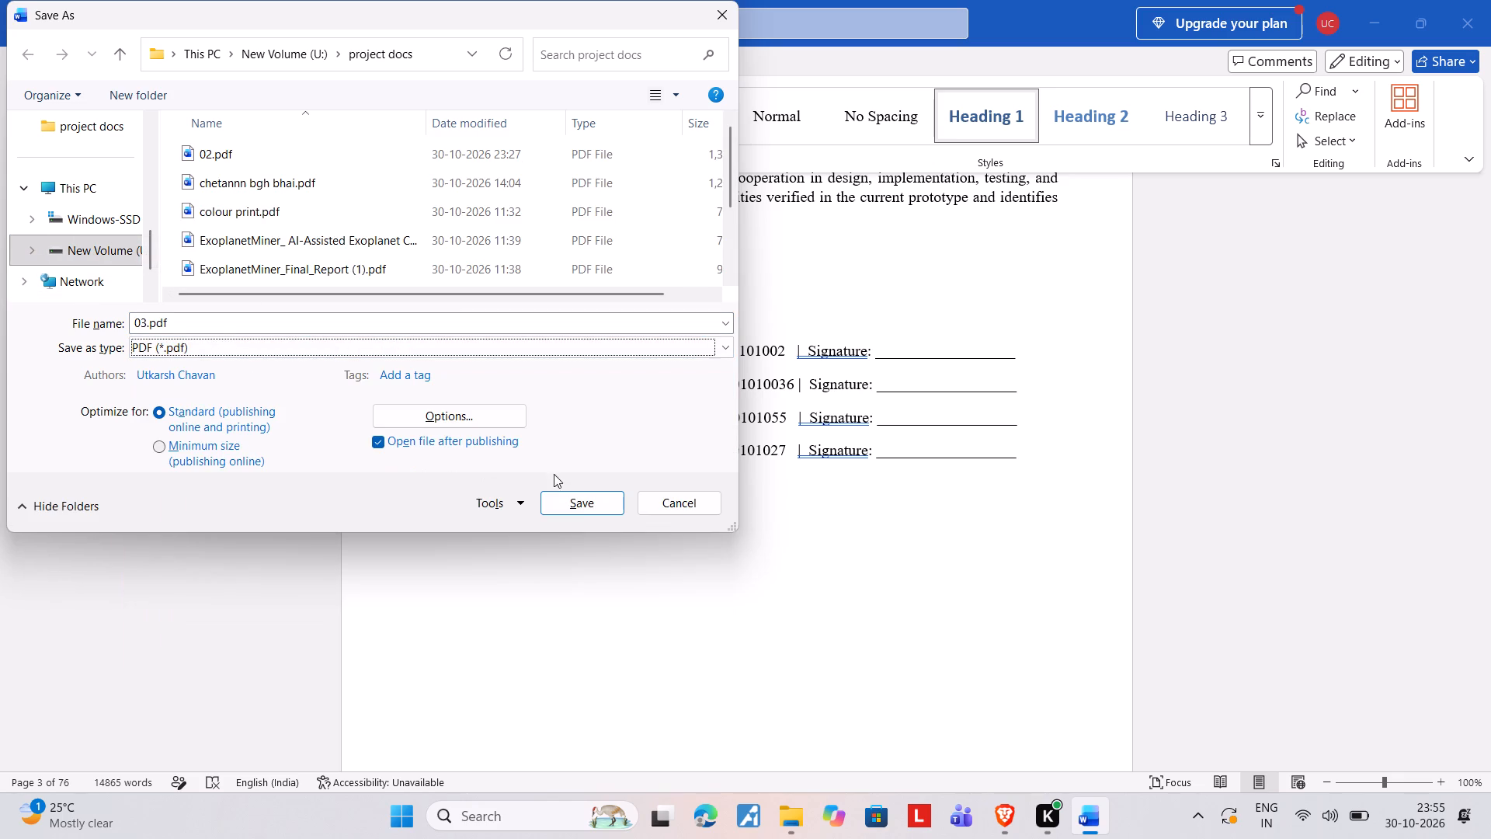
{"action": "left_click", "coordinate": [575, 498]}
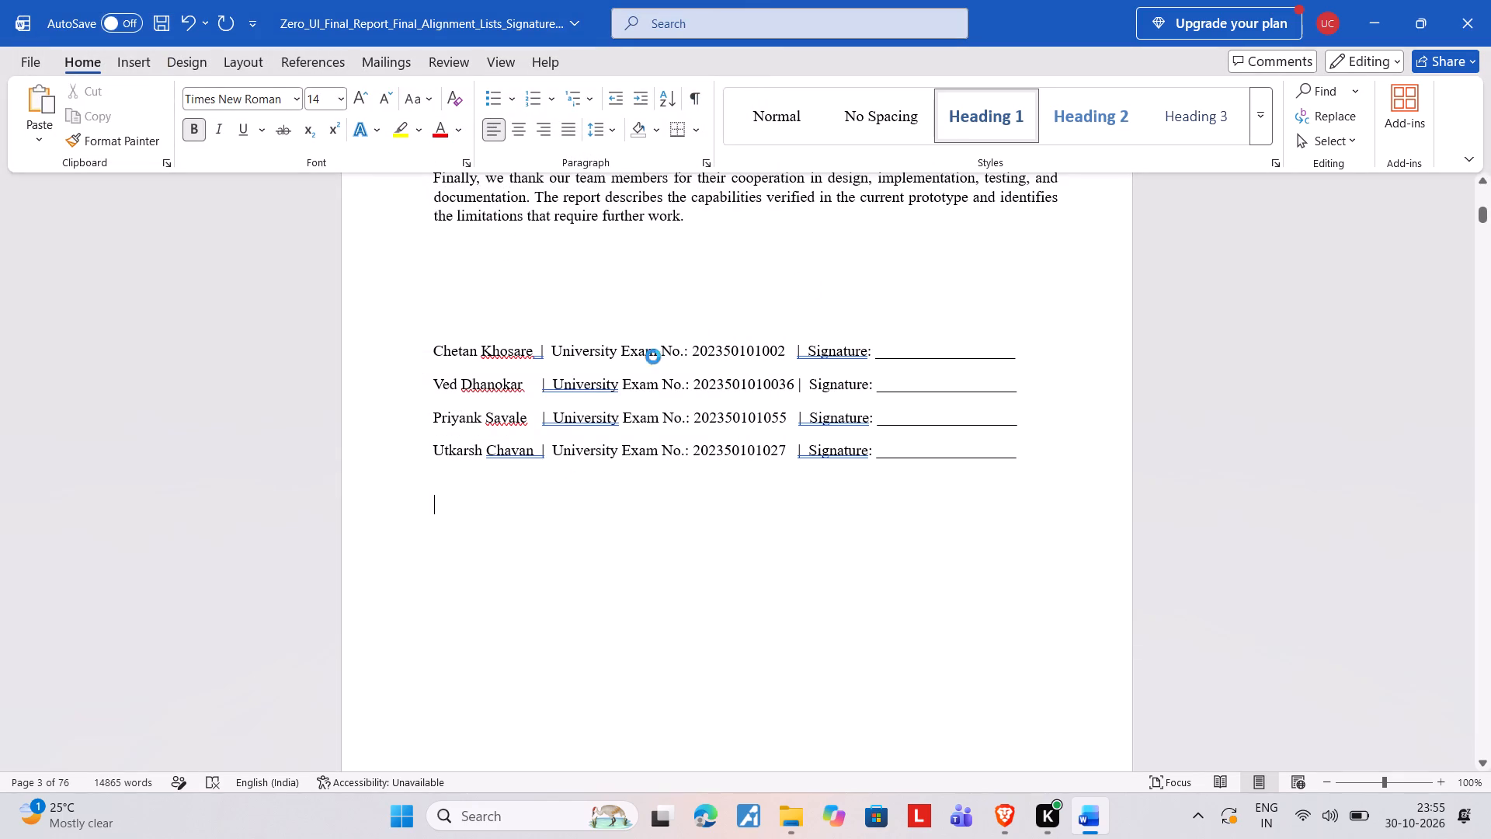
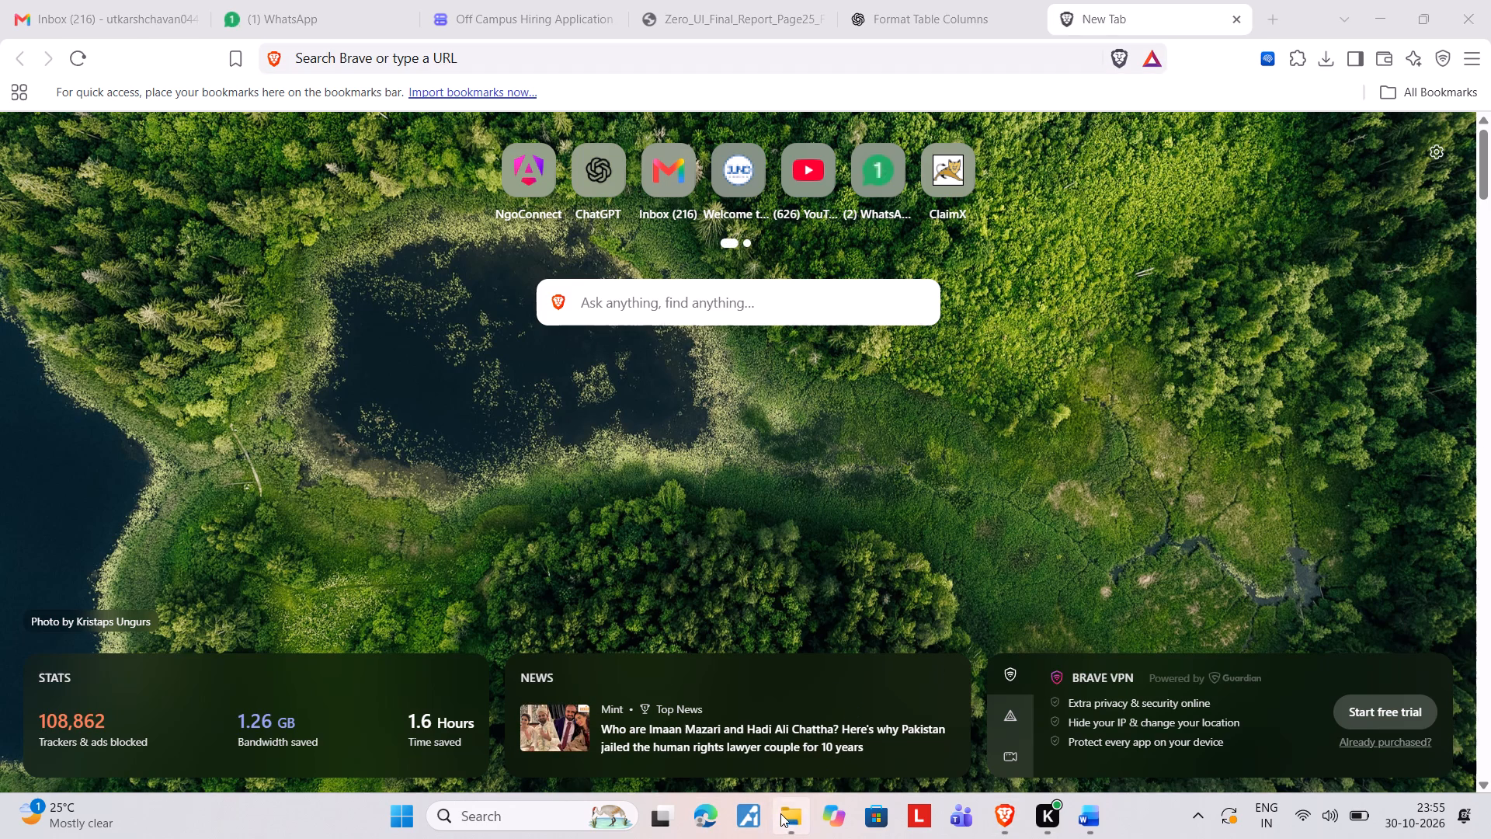
Open 03.pdf from the project docs folder in the Brave browser to check the exported report's opening pages.
{"action": "left_click_drag", "start_coordinate": [246, 337], "coordinate": [338, 343]}
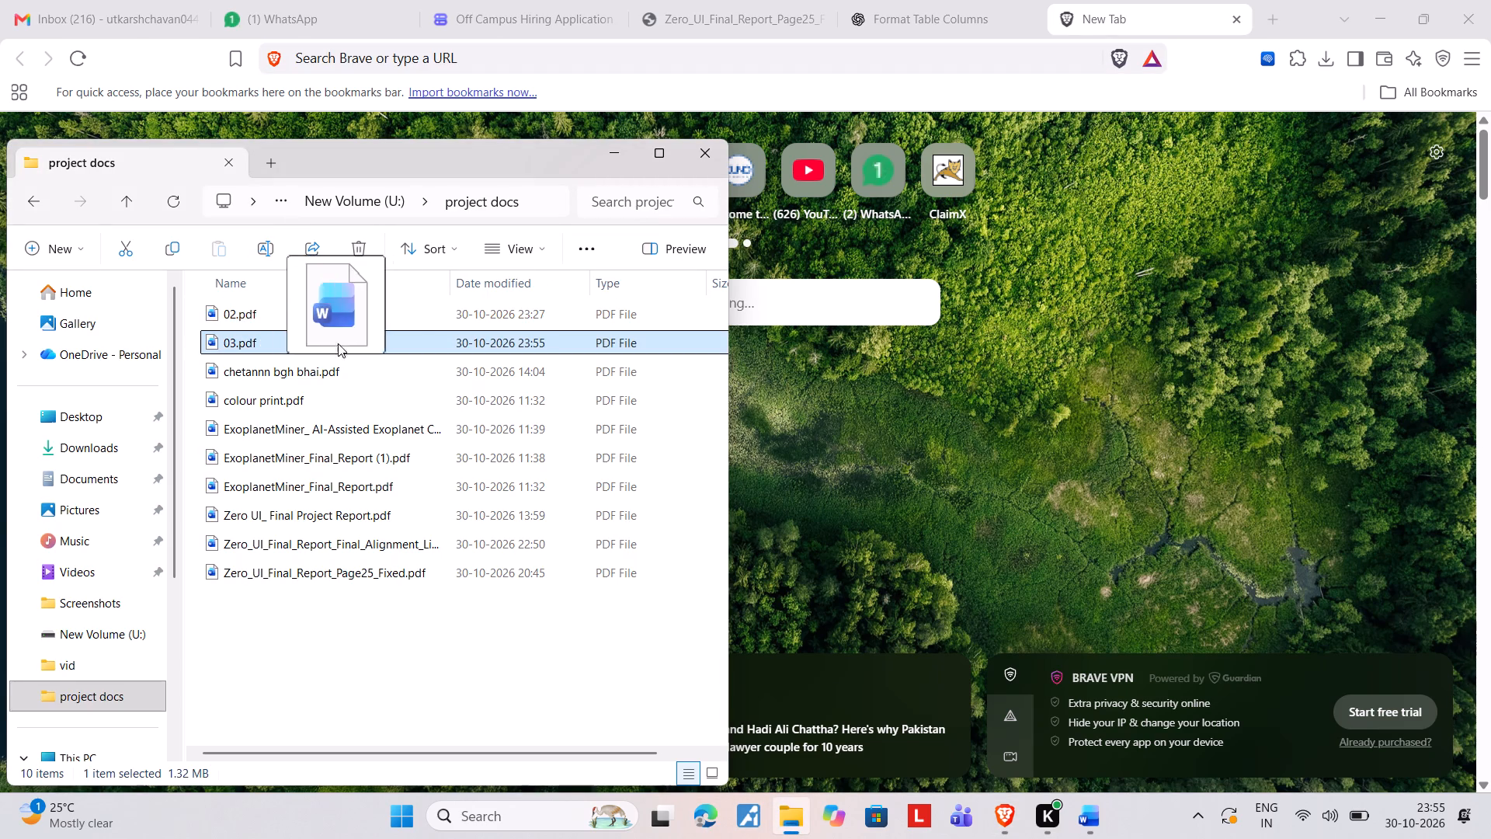
{"action": "left_click_drag", "start_coordinate": [338, 343], "coordinate": [999, 440]}
{"action": "scroll", "coordinate": [703, 372], "scroll_direction": "down", "scroll_amount": 7}
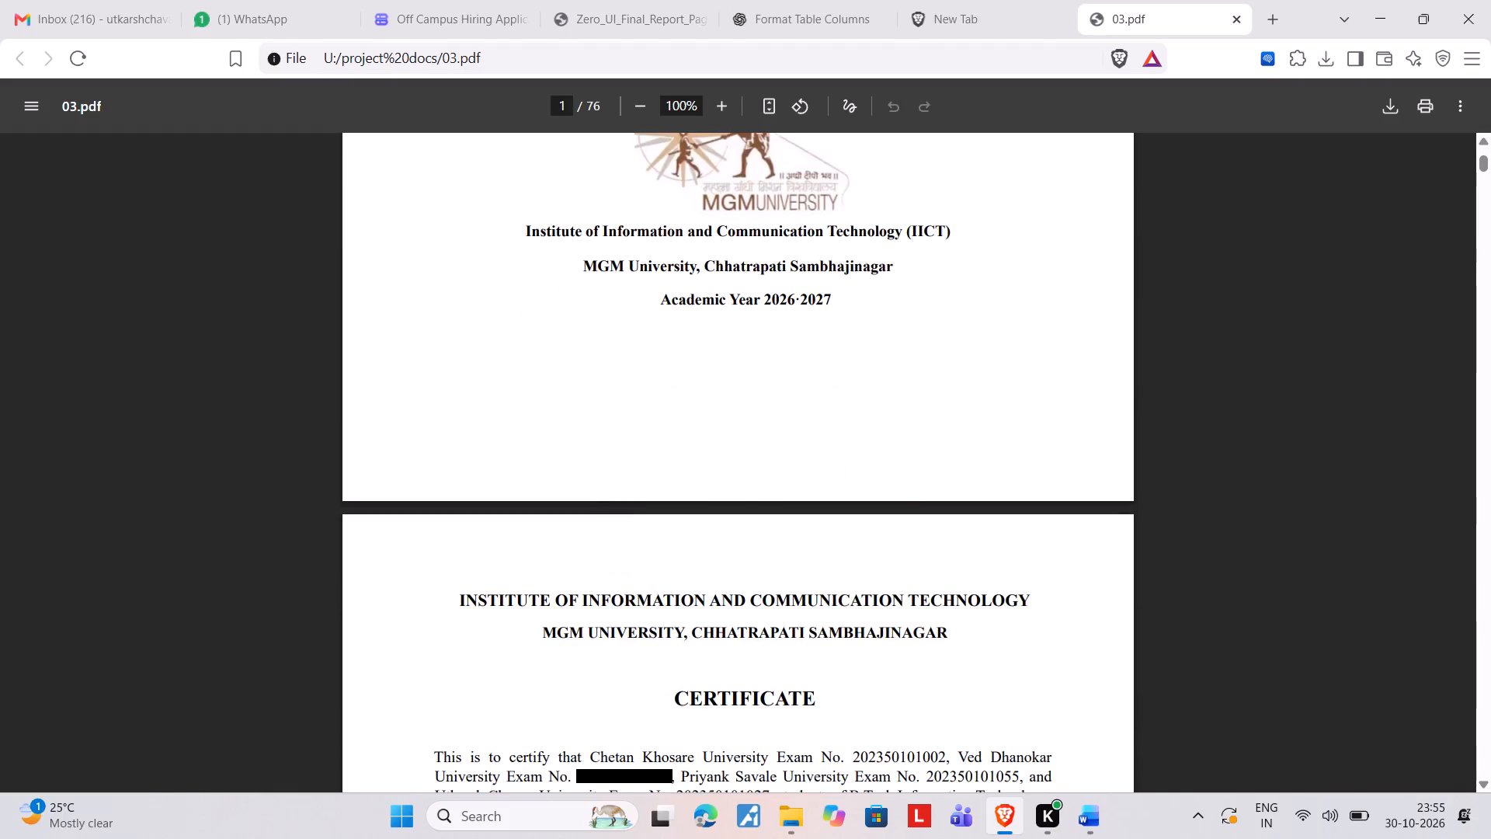
Review the exported PDF's title page, certificate, acknowledgement and table of contents.
{"action": "scroll", "coordinate": [704, 373], "scroll_direction": "up", "scroll_amount": 4}
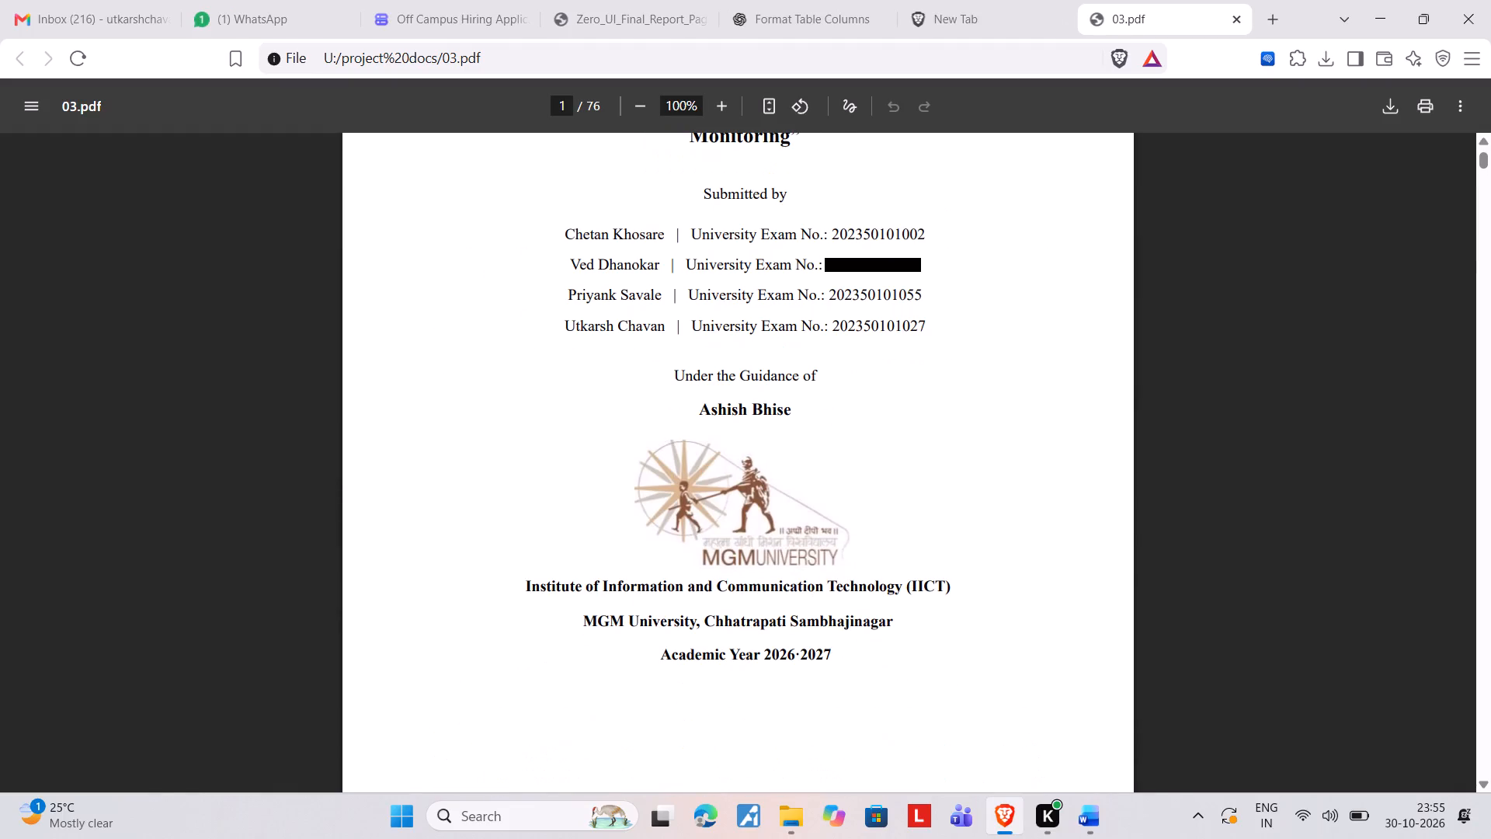
{"action": "scroll", "coordinate": [704, 373], "scroll_direction": "down", "scroll_amount": 4}
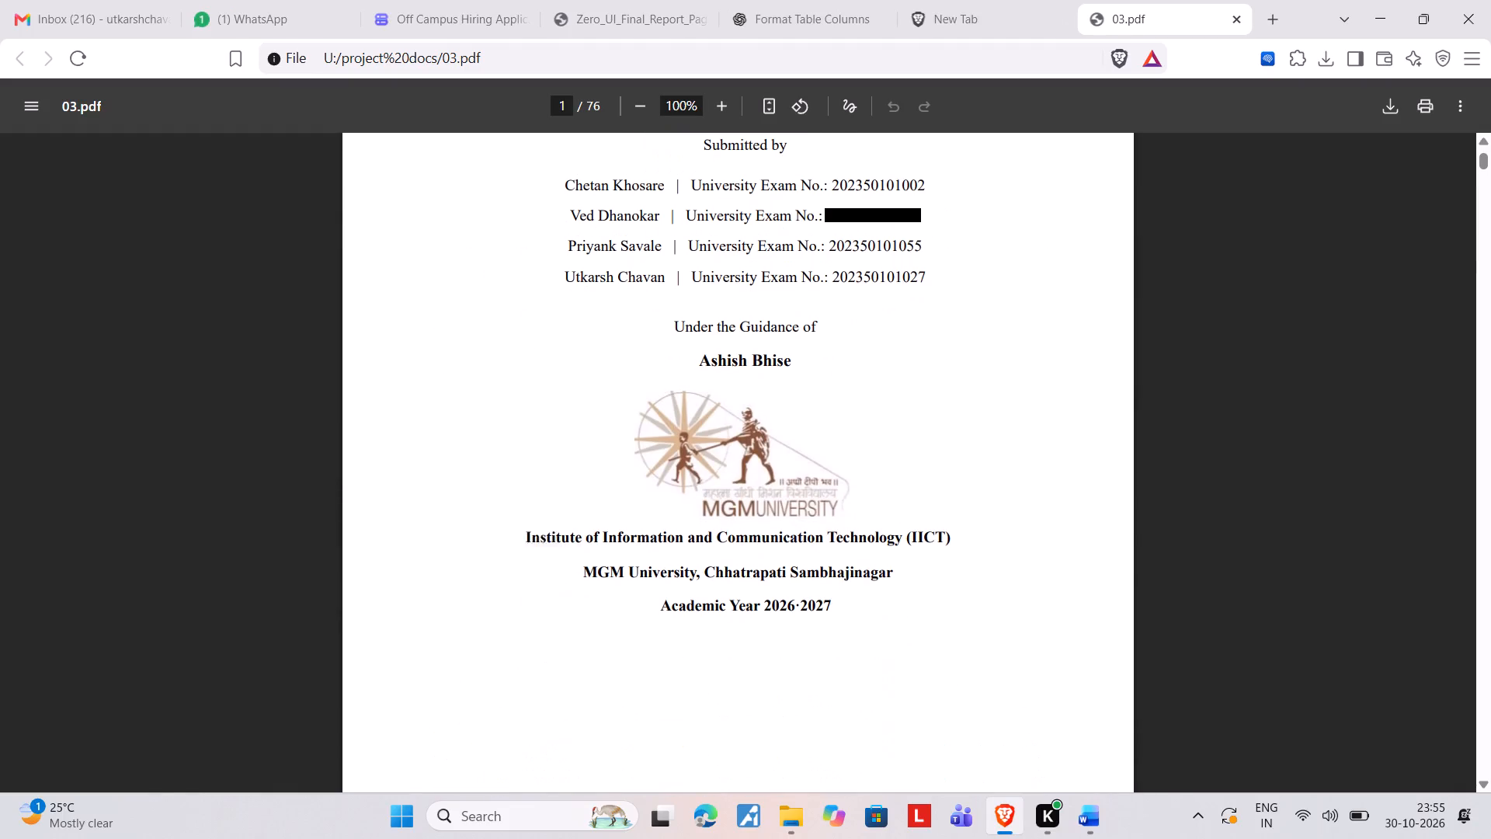
{"action": "scroll", "coordinate": [704, 373], "scroll_direction": "down", "scroll_amount": 10}
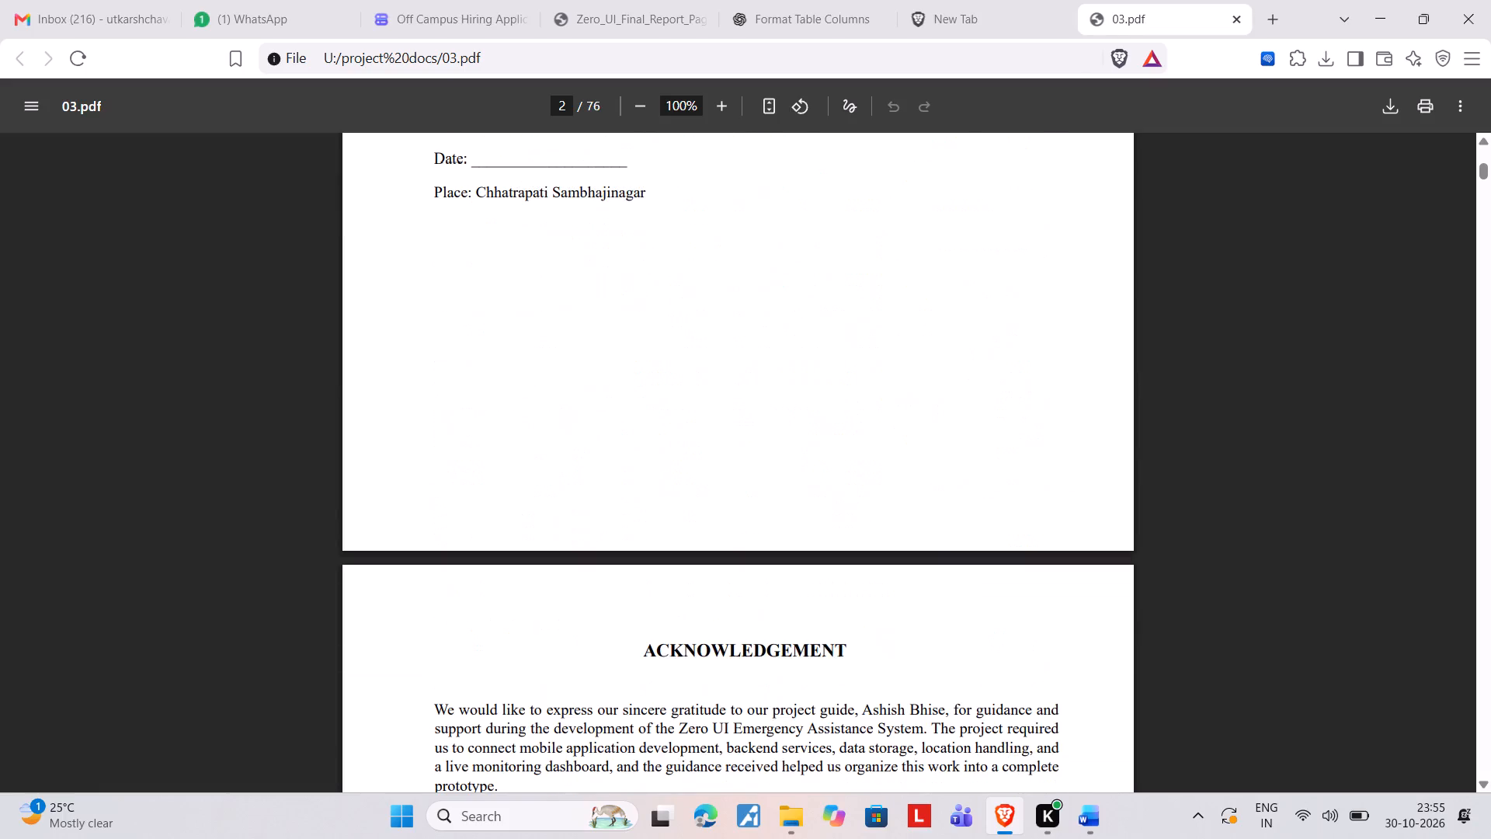
{"action": "scroll", "coordinate": [704, 373], "scroll_direction": "down", "scroll_amount": 14}
{"action": "scroll", "coordinate": [704, 373], "scroll_direction": "down", "scroll_amount": 11}
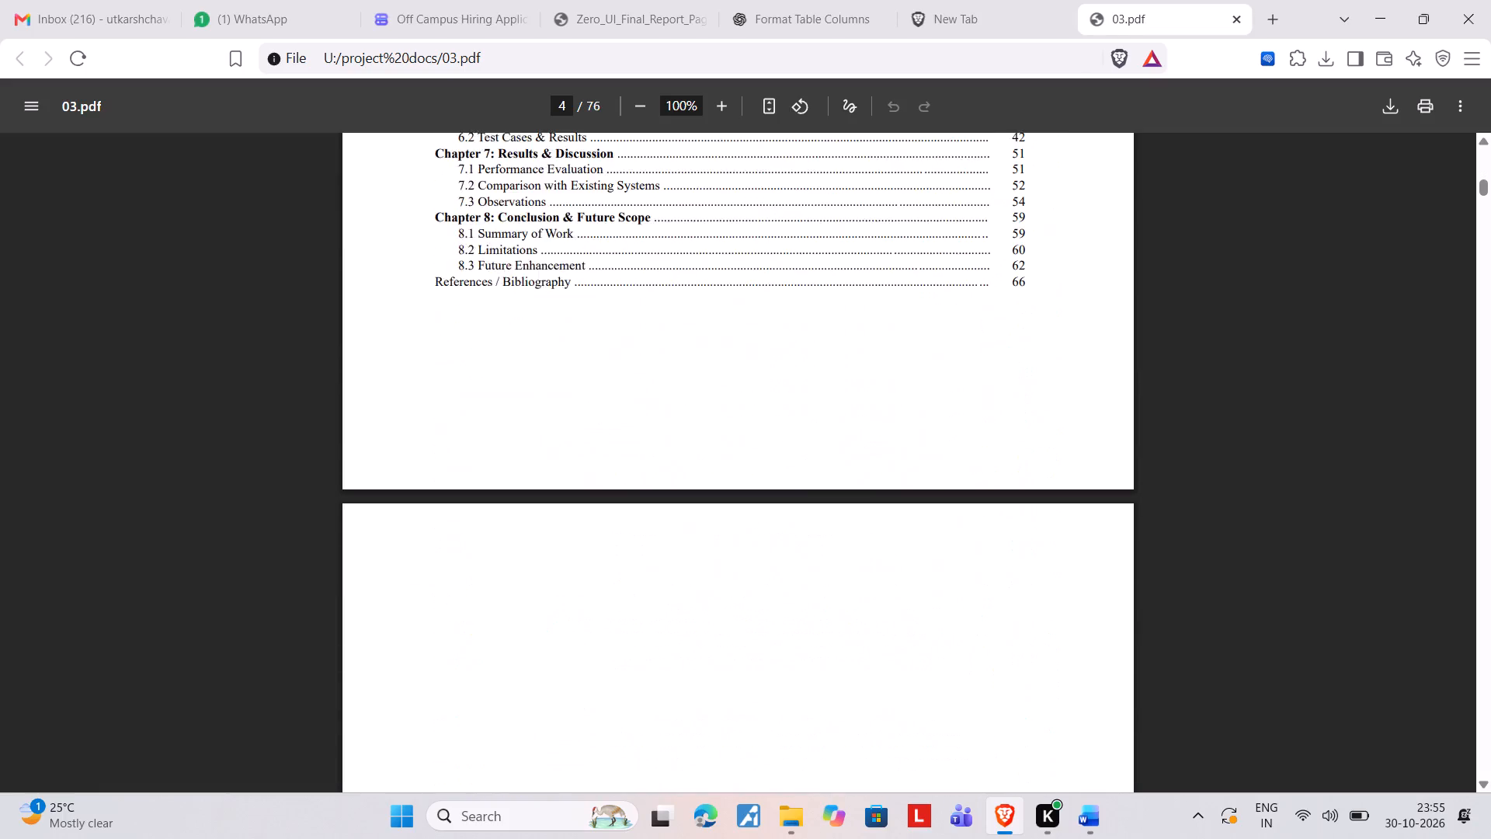
Check the PDF's remaining front matter, from the page after the contents through the abstract, abbreviations and list of tables.
{"action": "scroll", "coordinate": [704, 373], "scroll_direction": "down", "scroll_amount": 12}
{"action": "scroll", "coordinate": [704, 373], "scroll_direction": "up", "scroll_amount": 5}
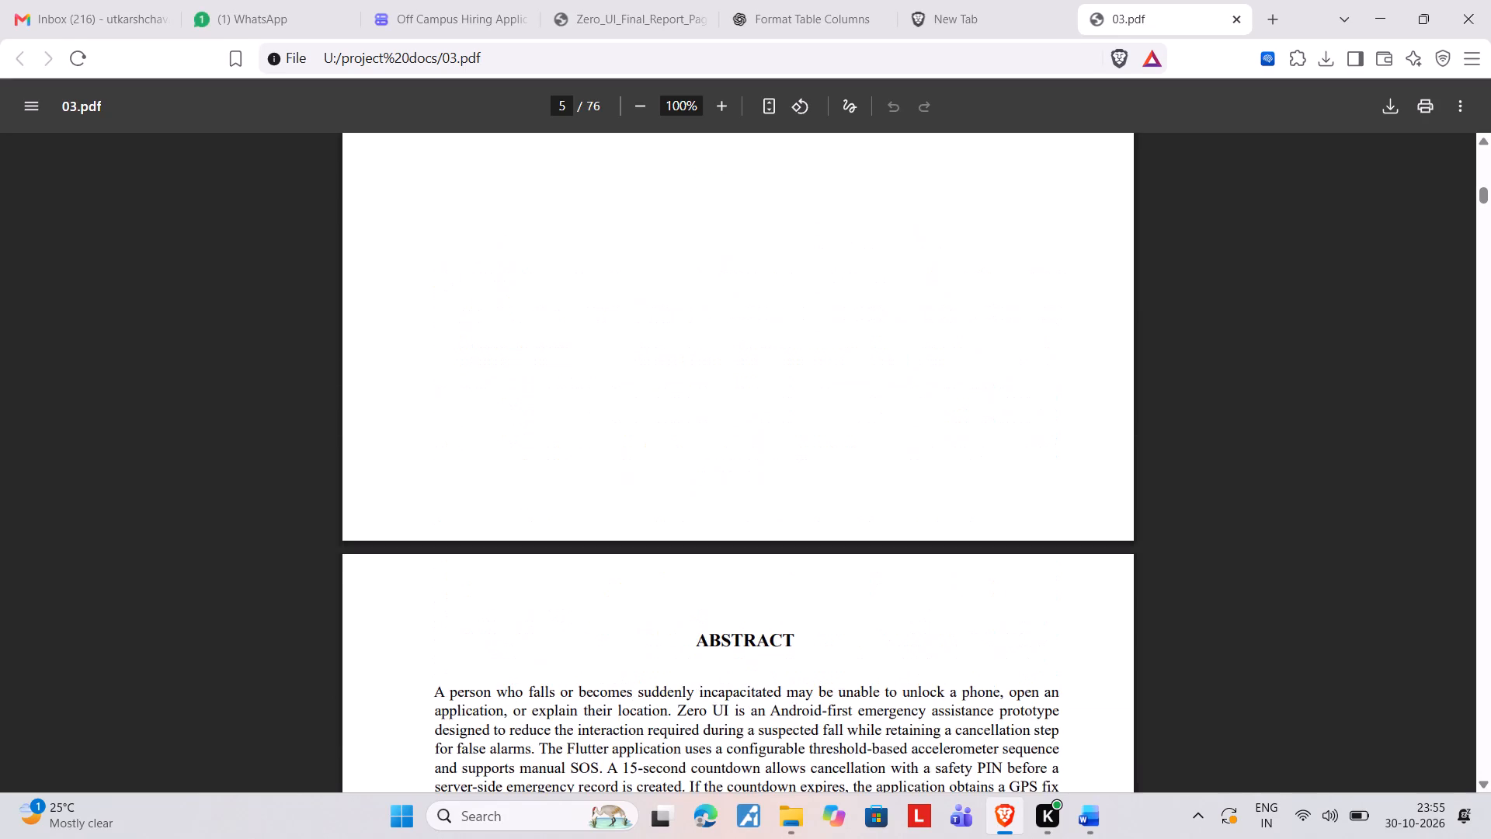
{"action": "scroll", "coordinate": [704, 373], "scroll_direction": "down", "scroll_amount": 16}
{"action": "scroll", "coordinate": [704, 373], "scroll_direction": "up", "scroll_amount": 7}
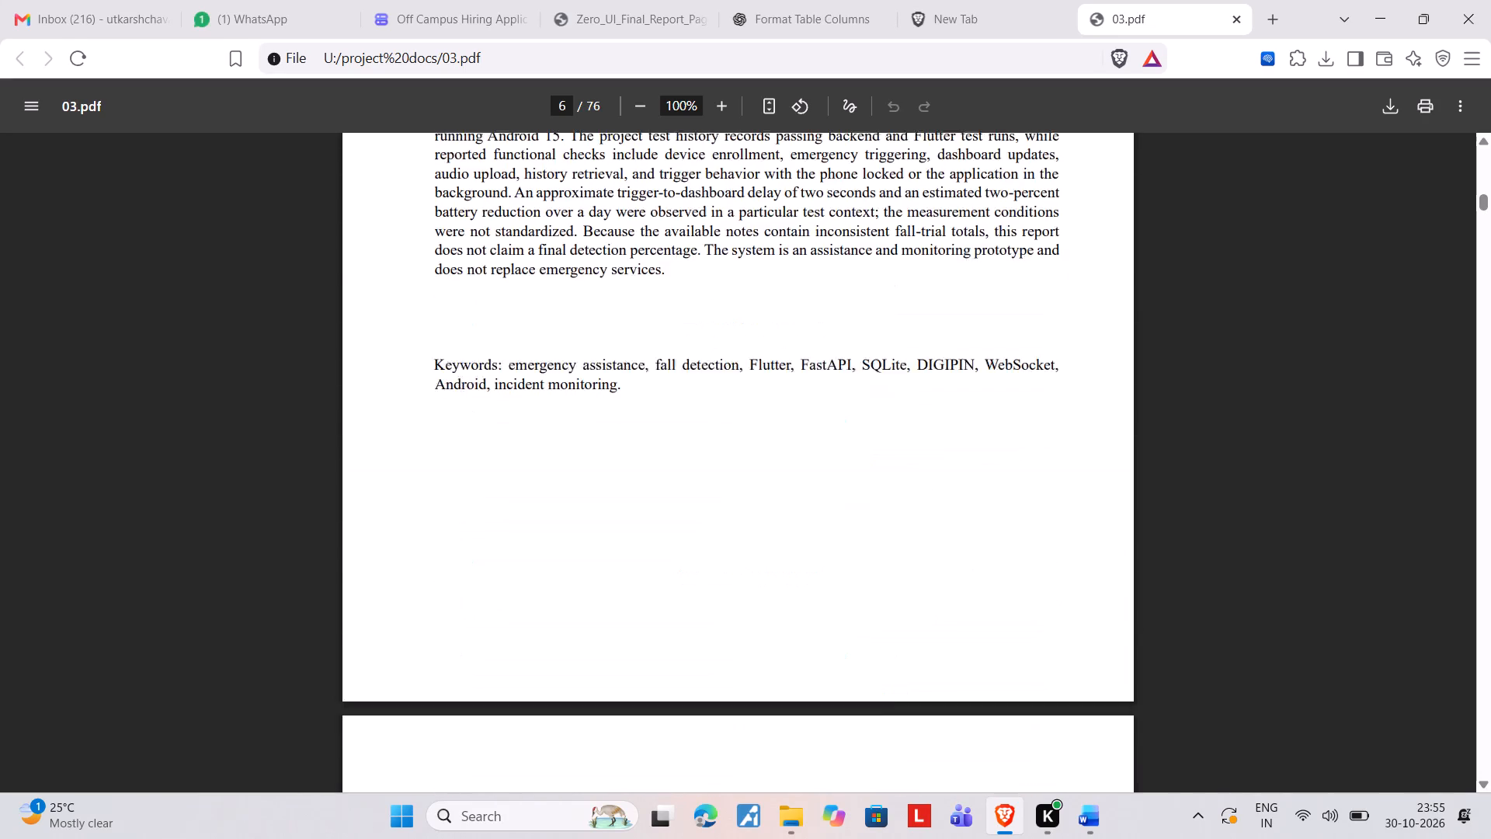
{"action": "scroll", "coordinate": [704, 373], "scroll_direction": "up", "scroll_amount": 6}
{"action": "scroll", "coordinate": [704, 373], "scroll_direction": "down", "scroll_amount": 8}
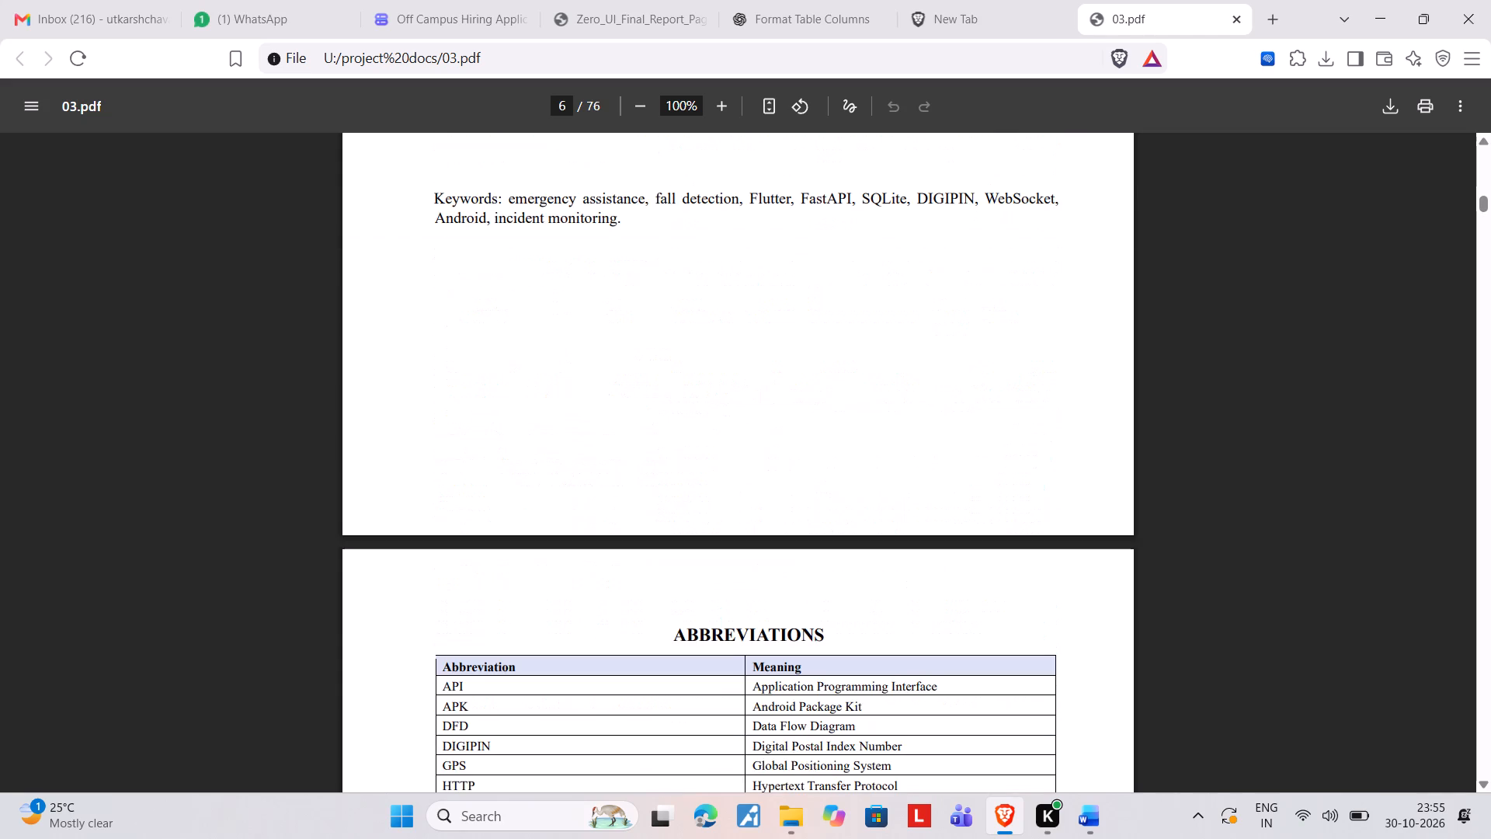
{"action": "scroll", "coordinate": [704, 373], "scroll_direction": "down", "scroll_amount": 16}
{"action": "scroll", "coordinate": [704, 373], "scroll_direction": "down", "scroll_amount": 9}
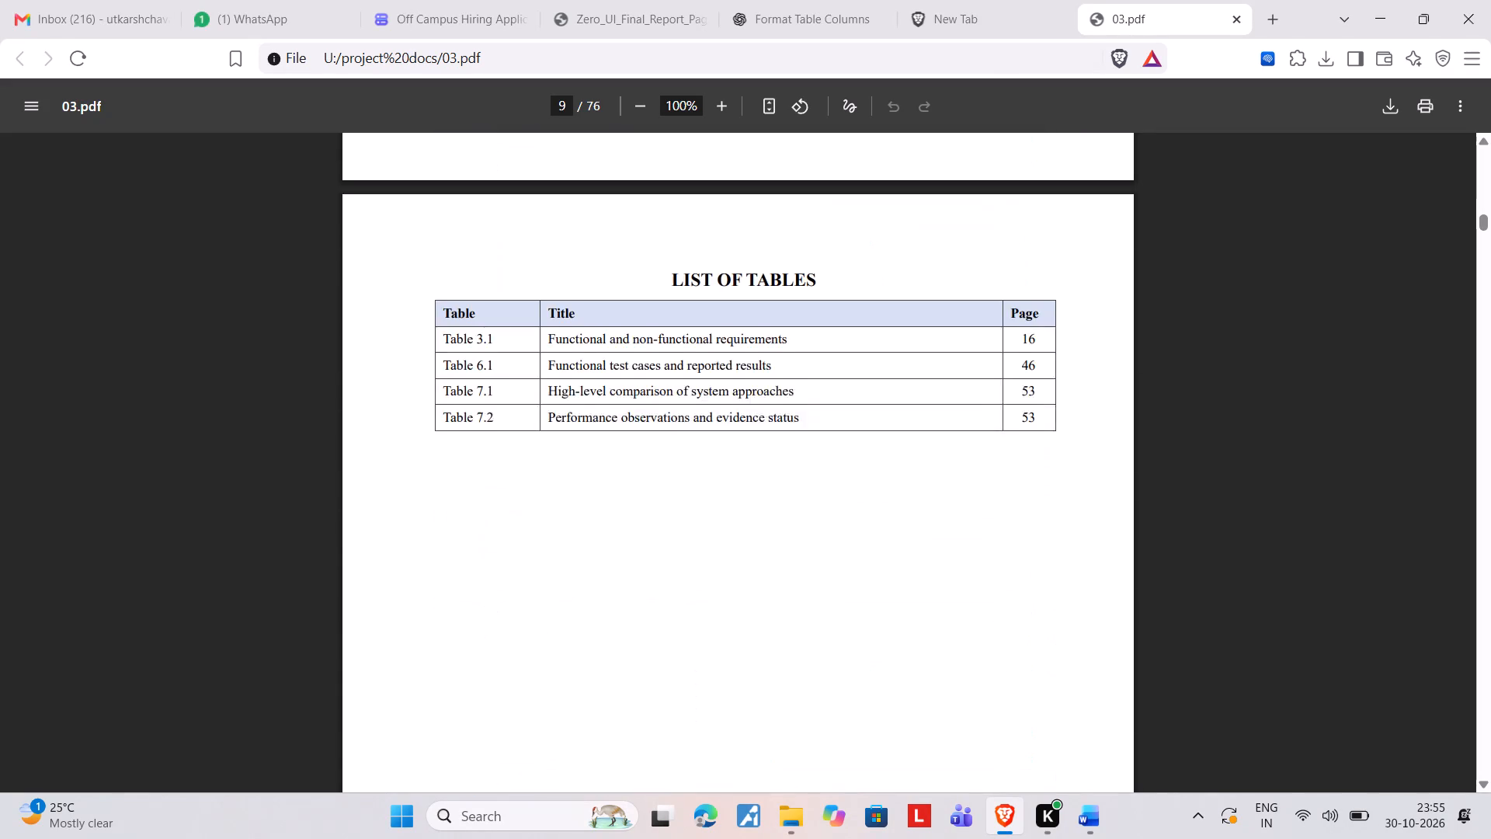
Check the layout and page numbering of Chapters 1 and 2 in the PDF, through section 2.9 Research Gap and Design Implications.
{"action": "scroll", "coordinate": [704, 373], "scroll_direction": "down", "scroll_amount": 16}
{"action": "scroll", "coordinate": [704, 373], "scroll_direction": "down", "scroll_amount": 9}
{"action": "scroll", "coordinate": [704, 373], "scroll_direction": "down", "scroll_amount": 16}
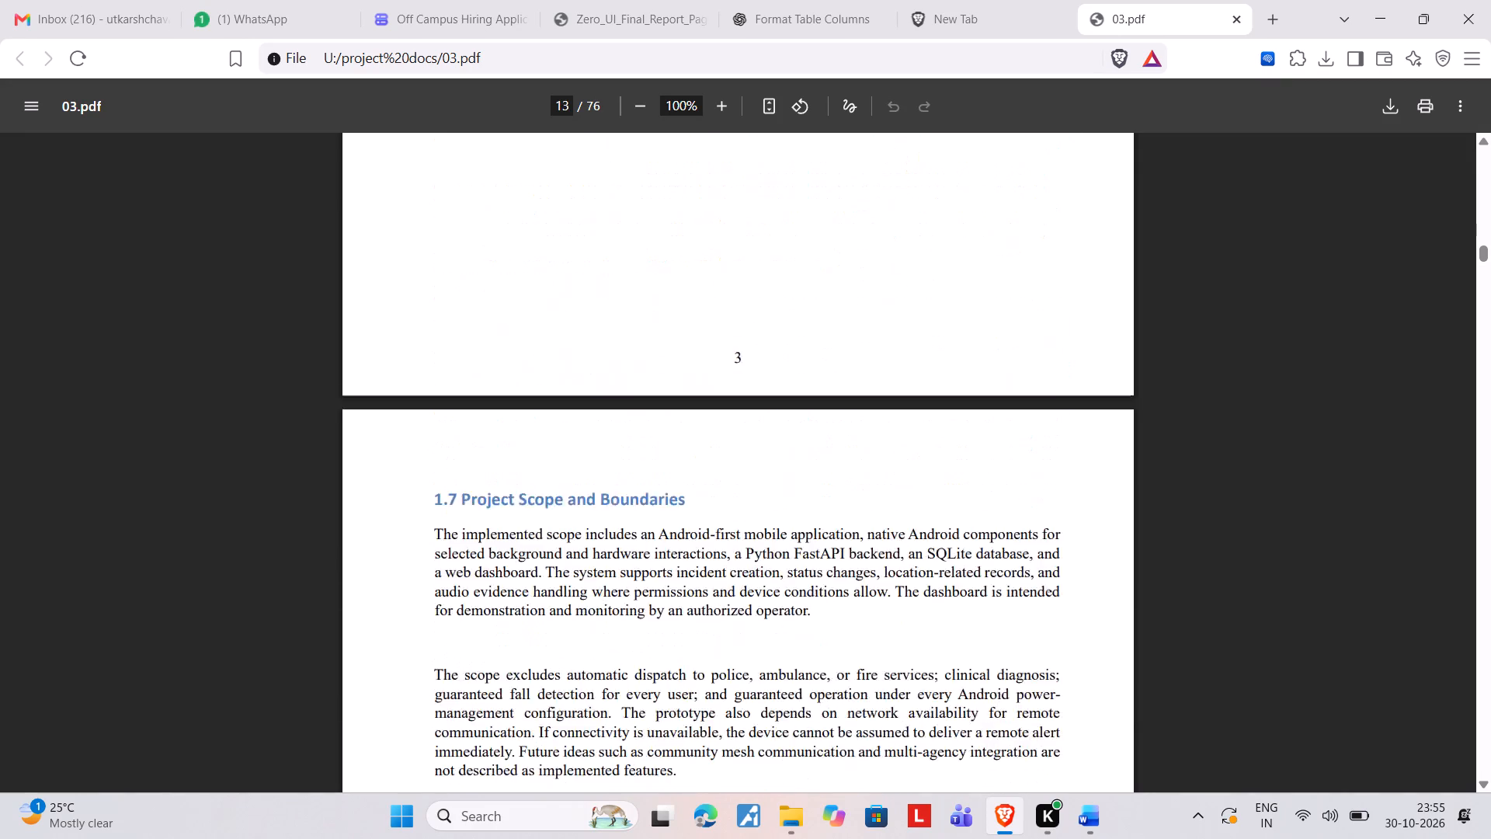
{"action": "scroll", "coordinate": [704, 373], "scroll_direction": "down", "scroll_amount": 20}
{"action": "scroll", "coordinate": [704, 373], "scroll_direction": "down", "scroll_amount": 13}
{"action": "scroll", "coordinate": [704, 373], "scroll_direction": "down", "scroll_amount": 11}
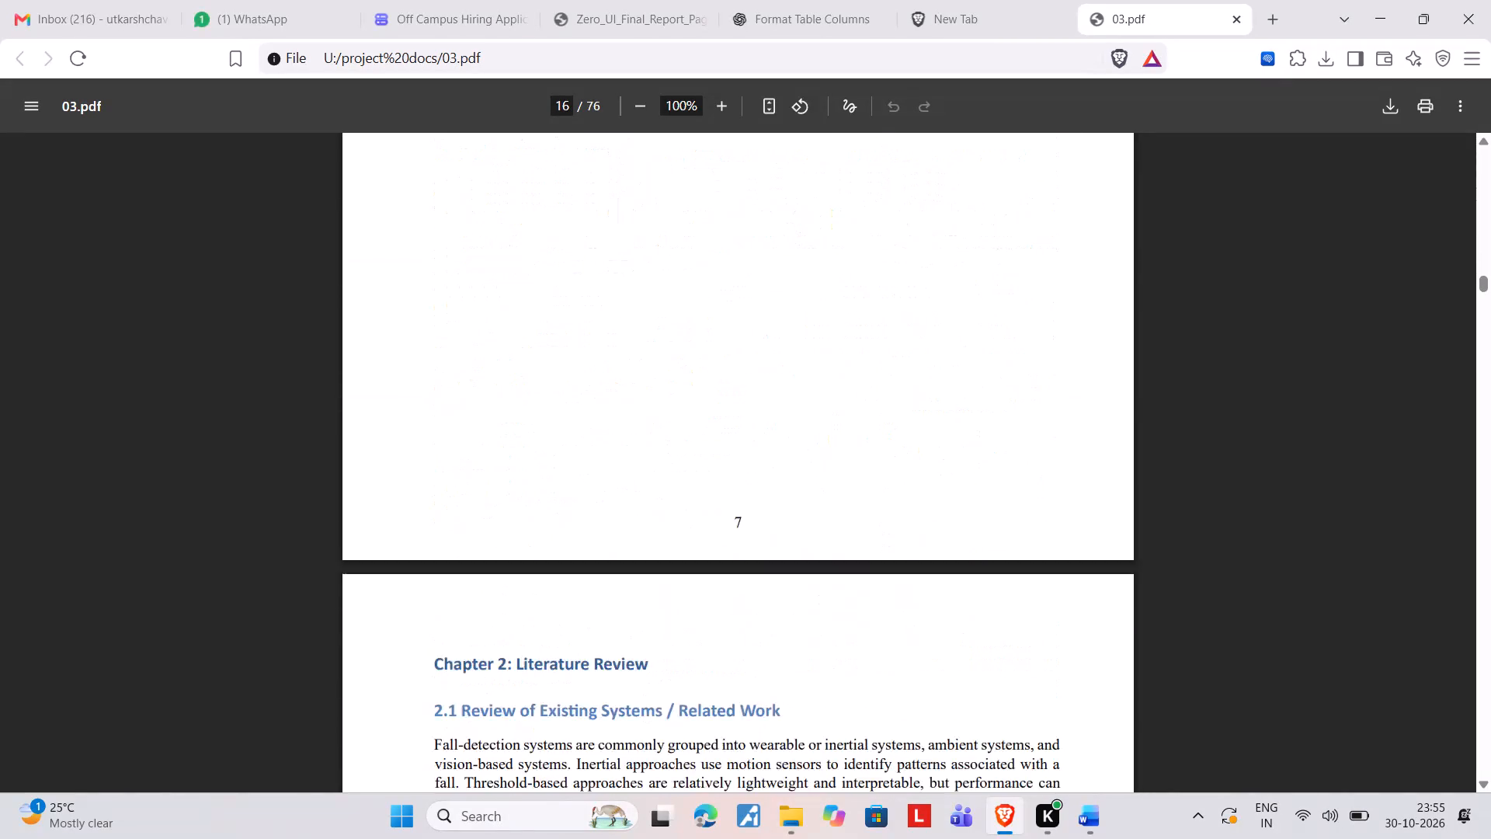
{"action": "scroll", "coordinate": [704, 373], "scroll_direction": "down", "scroll_amount": 6}
{"action": "scroll", "coordinate": [704, 373], "scroll_direction": "down", "scroll_amount": 17}
{"action": "scroll", "coordinate": [704, 373], "scroll_direction": "down", "scroll_amount": 16}
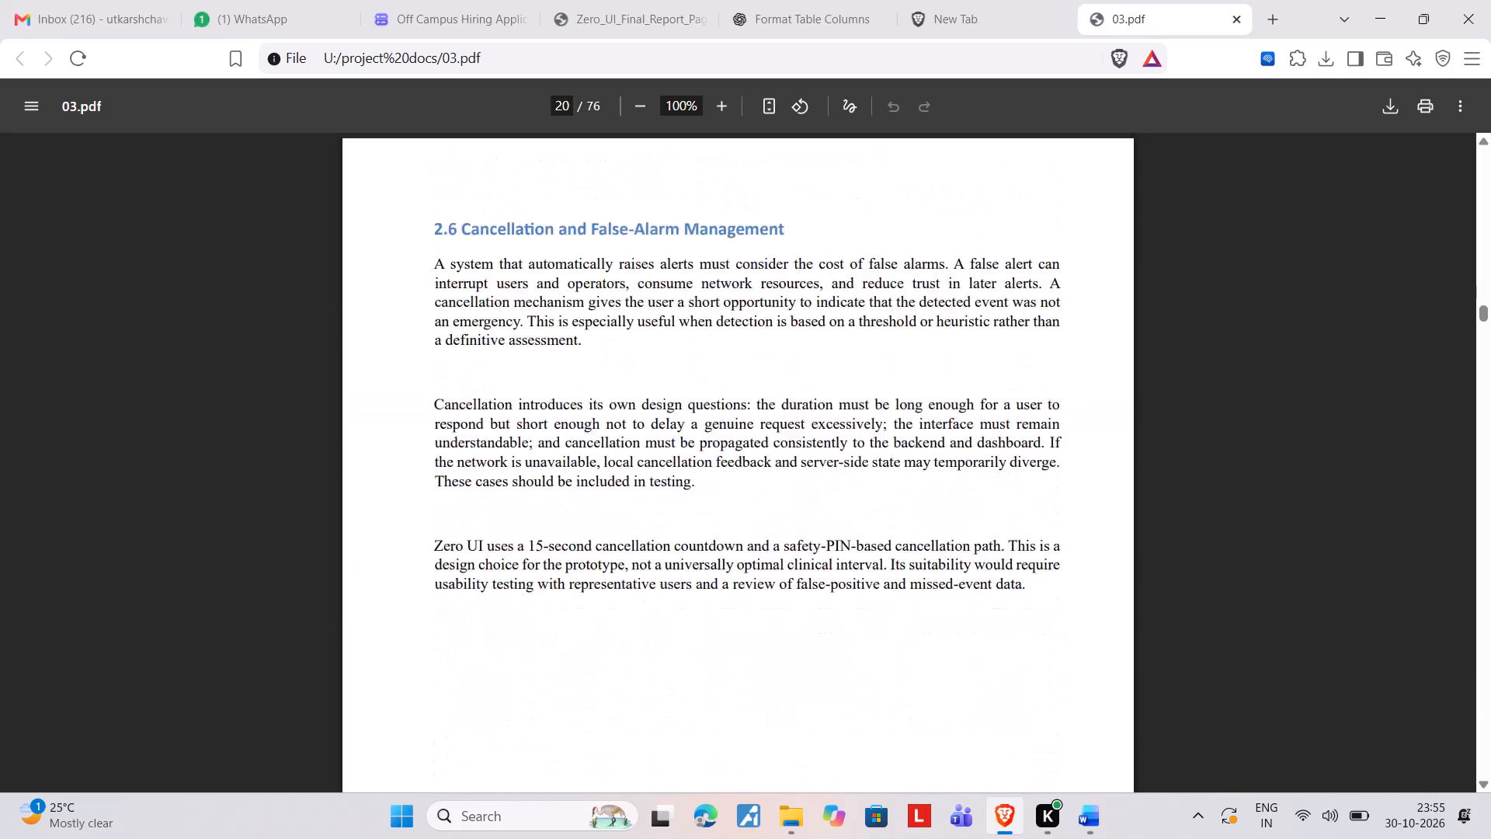
{"action": "scroll", "coordinate": [704, 373], "scroll_direction": "down", "scroll_amount": 17}
{"action": "scroll", "coordinate": [704, 373], "scroll_direction": "down", "scroll_amount": 12}
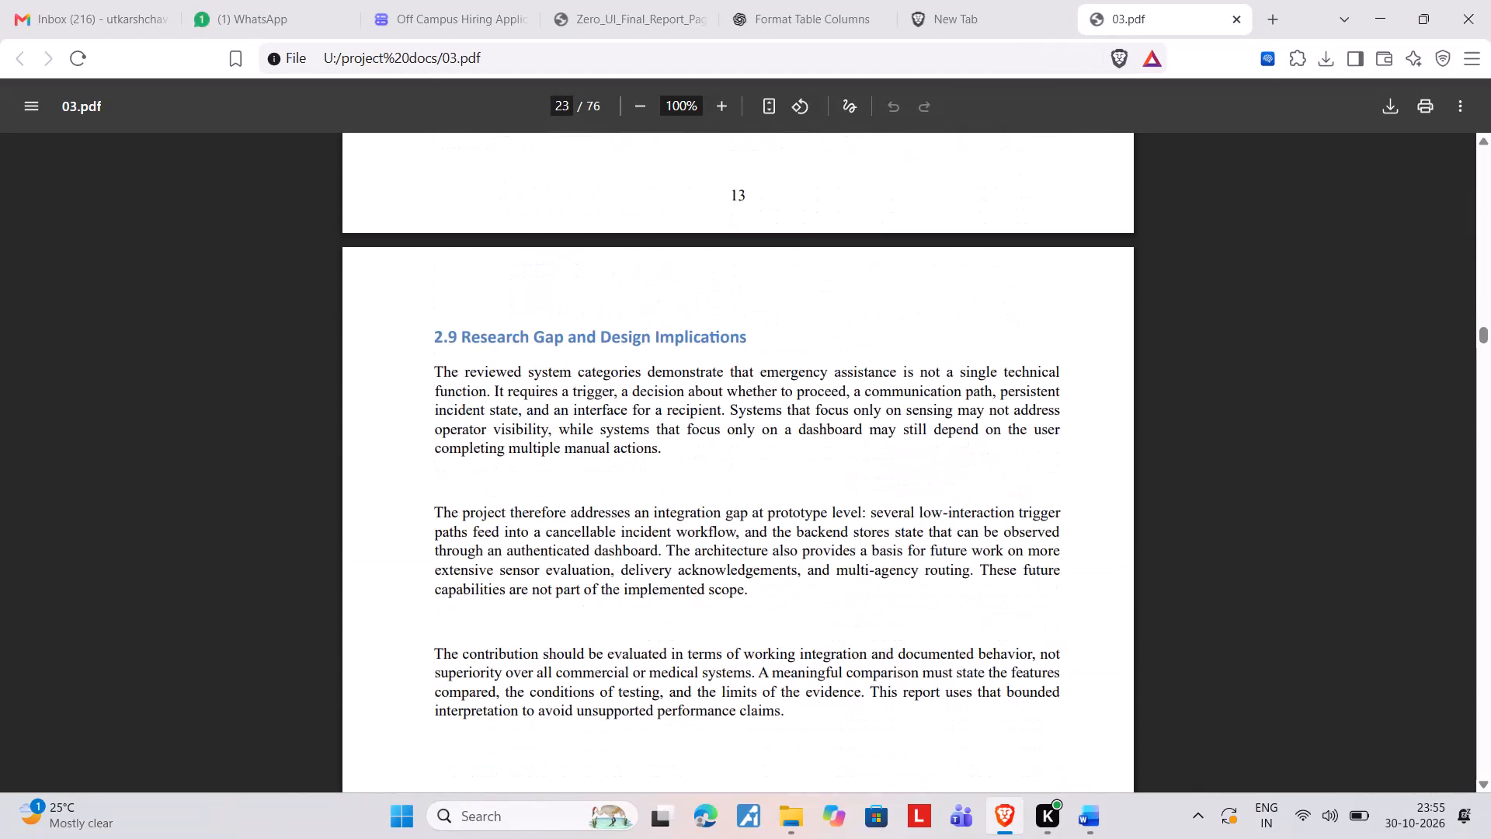
Check the layout, diagrams and page numbering of Chapters 3 and 4 in the PDF, as far as section 4.5 Architectural Rationale.
{"action": "scroll", "coordinate": [704, 373], "scroll_direction": "down", "scroll_amount": 20}
{"action": "scroll", "coordinate": [704, 373], "scroll_direction": "down", "scroll_amount": 15}
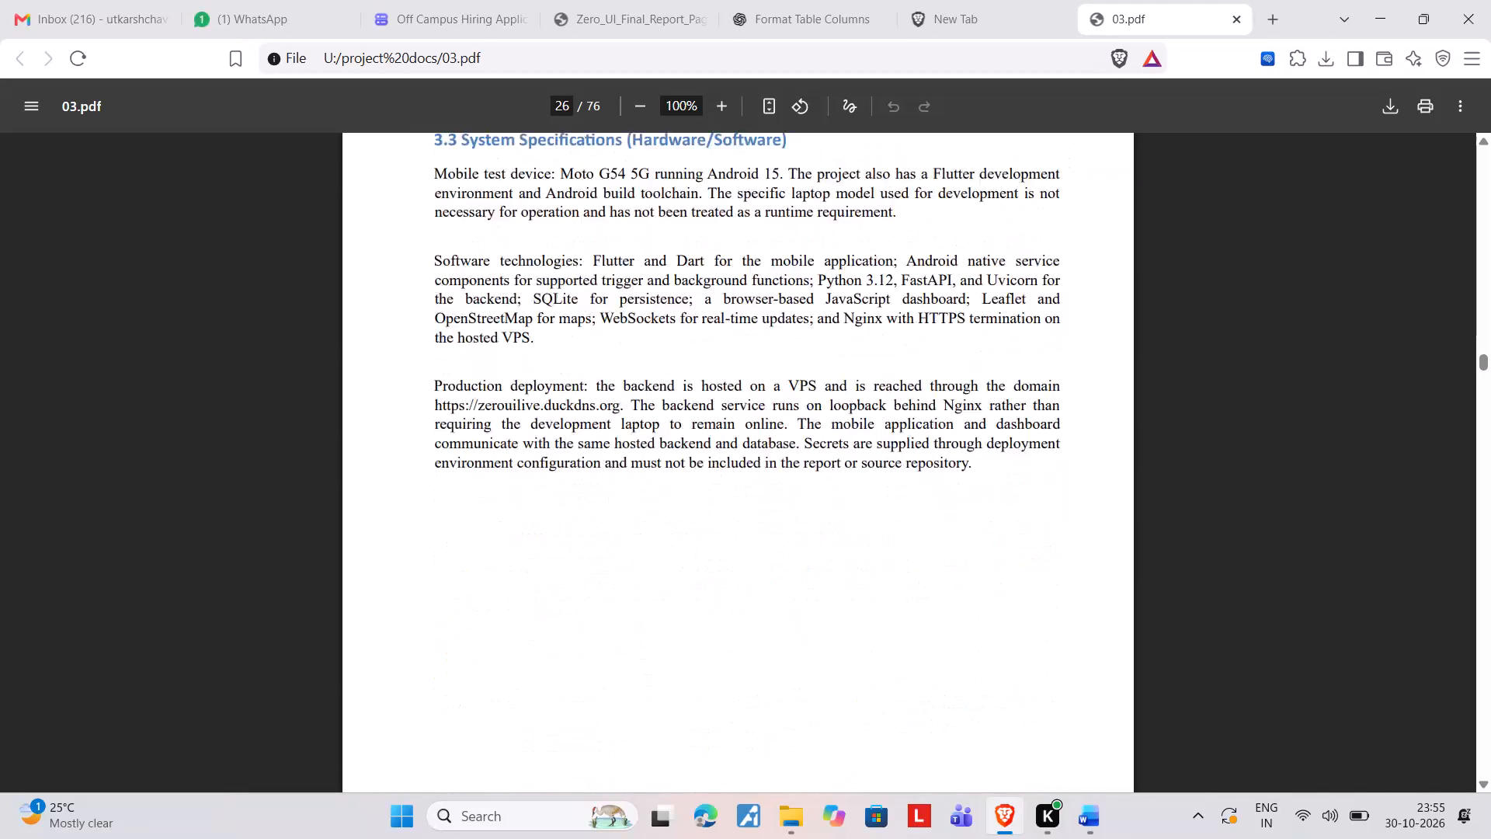
{"action": "scroll", "coordinate": [704, 373], "scroll_direction": "down", "scroll_amount": 11}
{"action": "scroll", "coordinate": [704, 373], "scroll_direction": "down", "scroll_amount": 20}
{"action": "scroll", "coordinate": [704, 373], "scroll_direction": "down", "scroll_amount": 5}
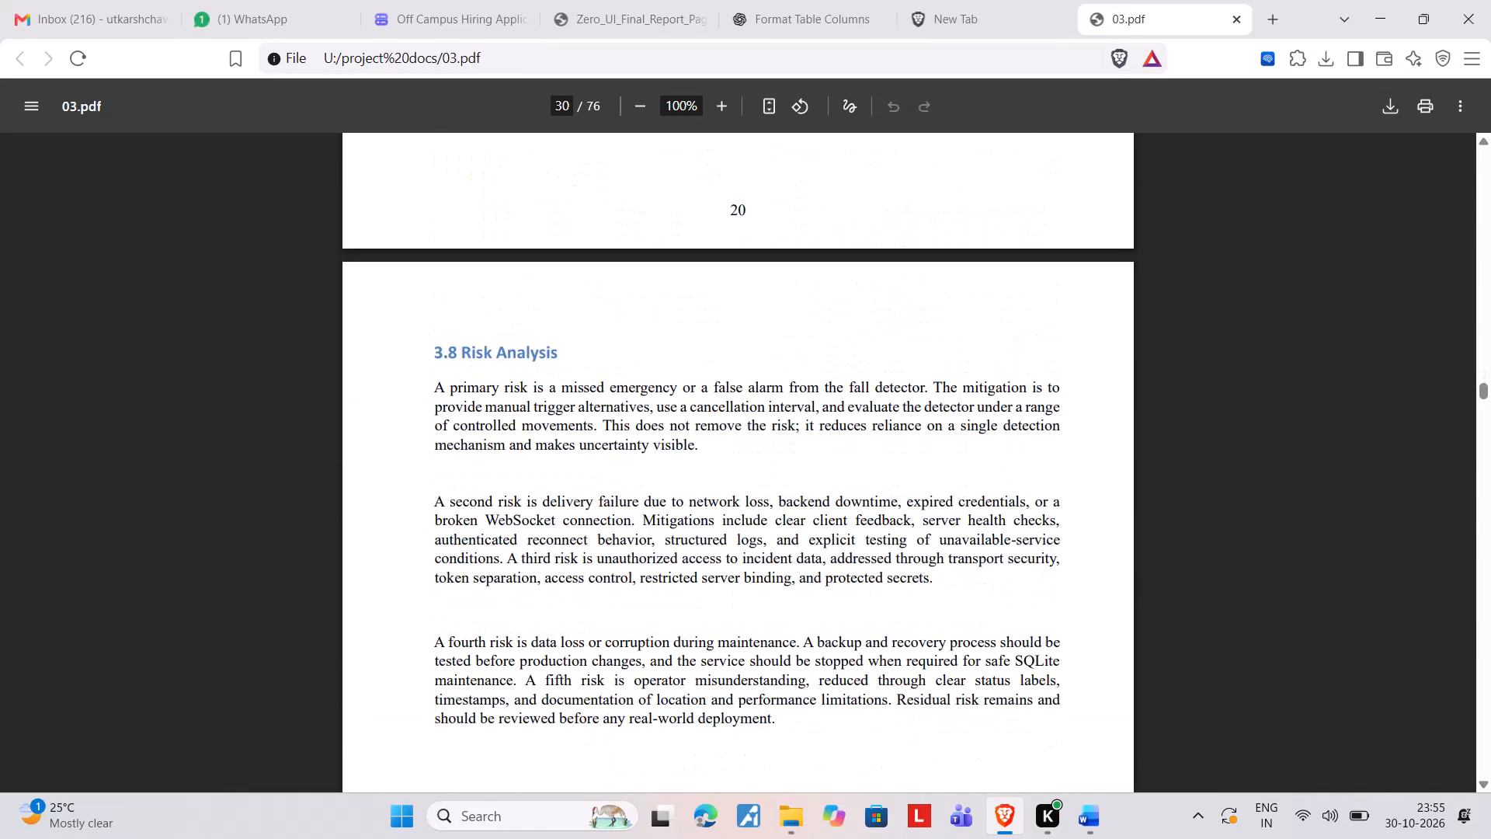
{"action": "scroll", "coordinate": [704, 373], "scroll_direction": "down", "scroll_amount": 17}
{"action": "scroll", "coordinate": [704, 373], "scroll_direction": "down", "scroll_amount": 7}
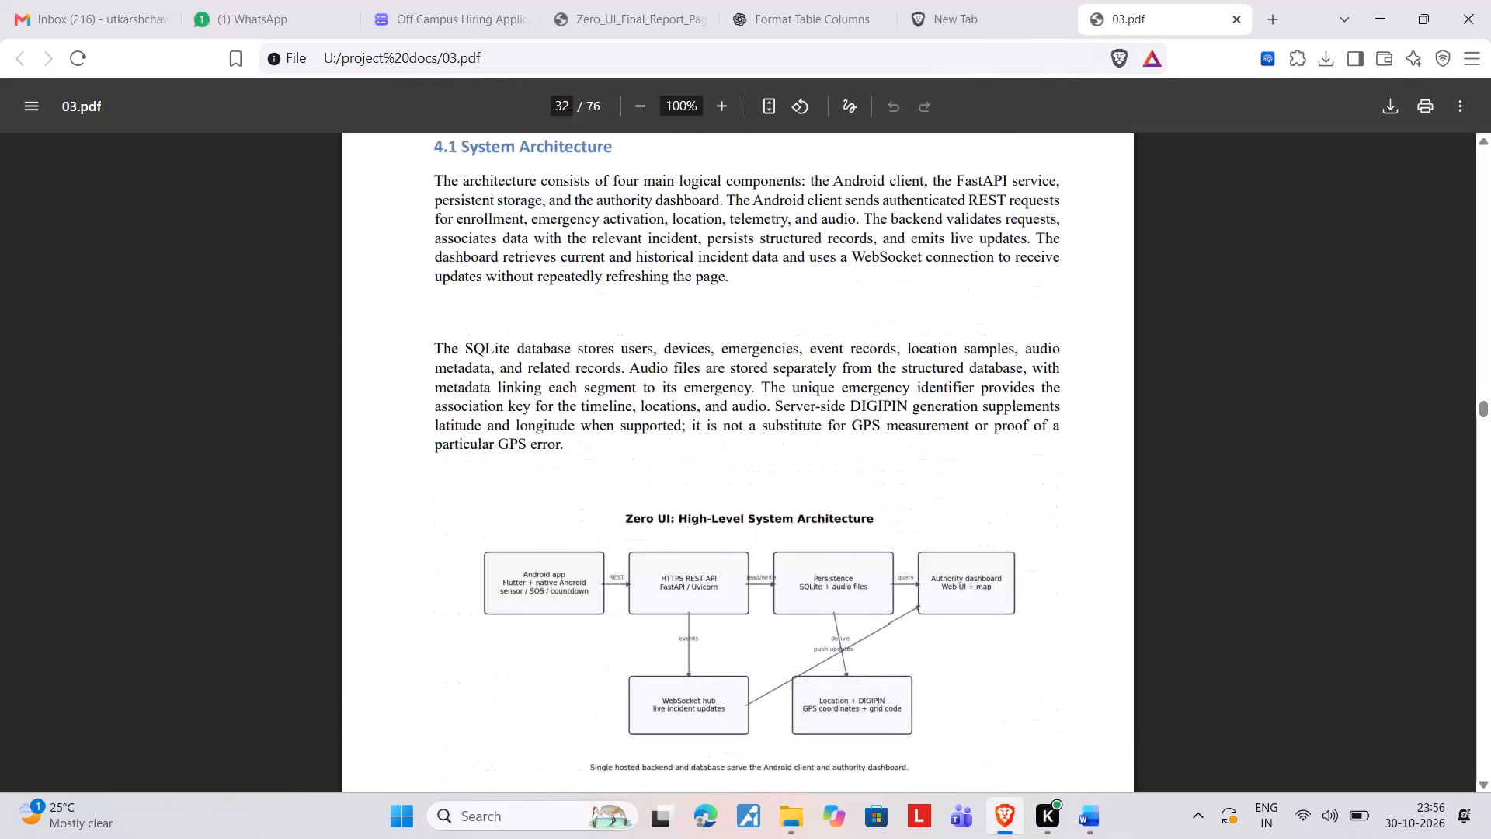
{"action": "scroll", "coordinate": [704, 373], "scroll_direction": "down", "scroll_amount": 8}
{"action": "scroll", "coordinate": [704, 373], "scroll_direction": "down", "scroll_amount": 17}
{"action": "scroll", "coordinate": [704, 373], "scroll_direction": "down", "scroll_amount": 5}
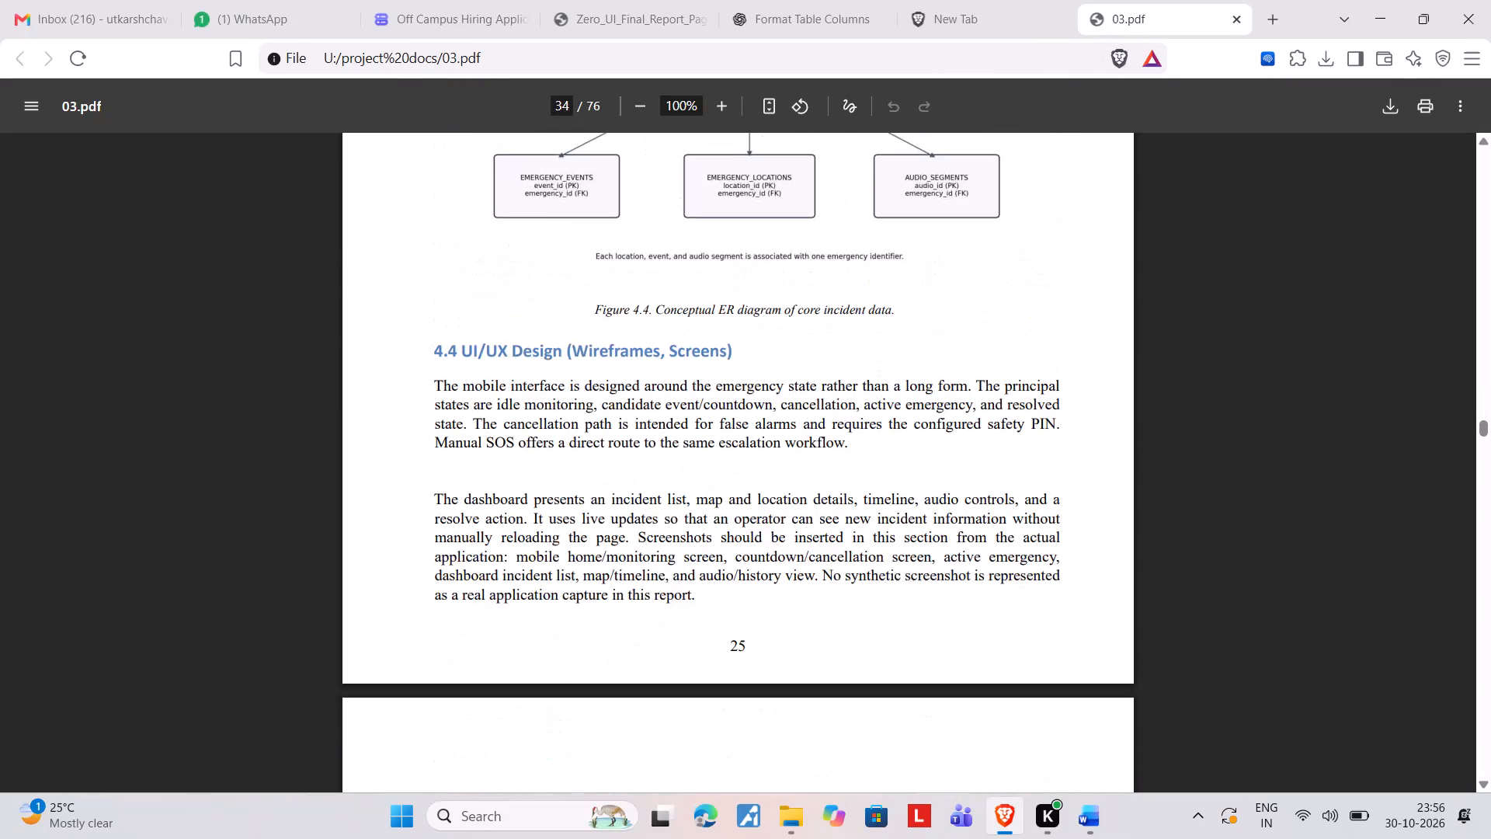
{"action": "scroll", "coordinate": [704, 373], "scroll_direction": "down", "scroll_amount": 4}
{"action": "scroll", "coordinate": [704, 373], "scroll_direction": "up", "scroll_amount": 6}
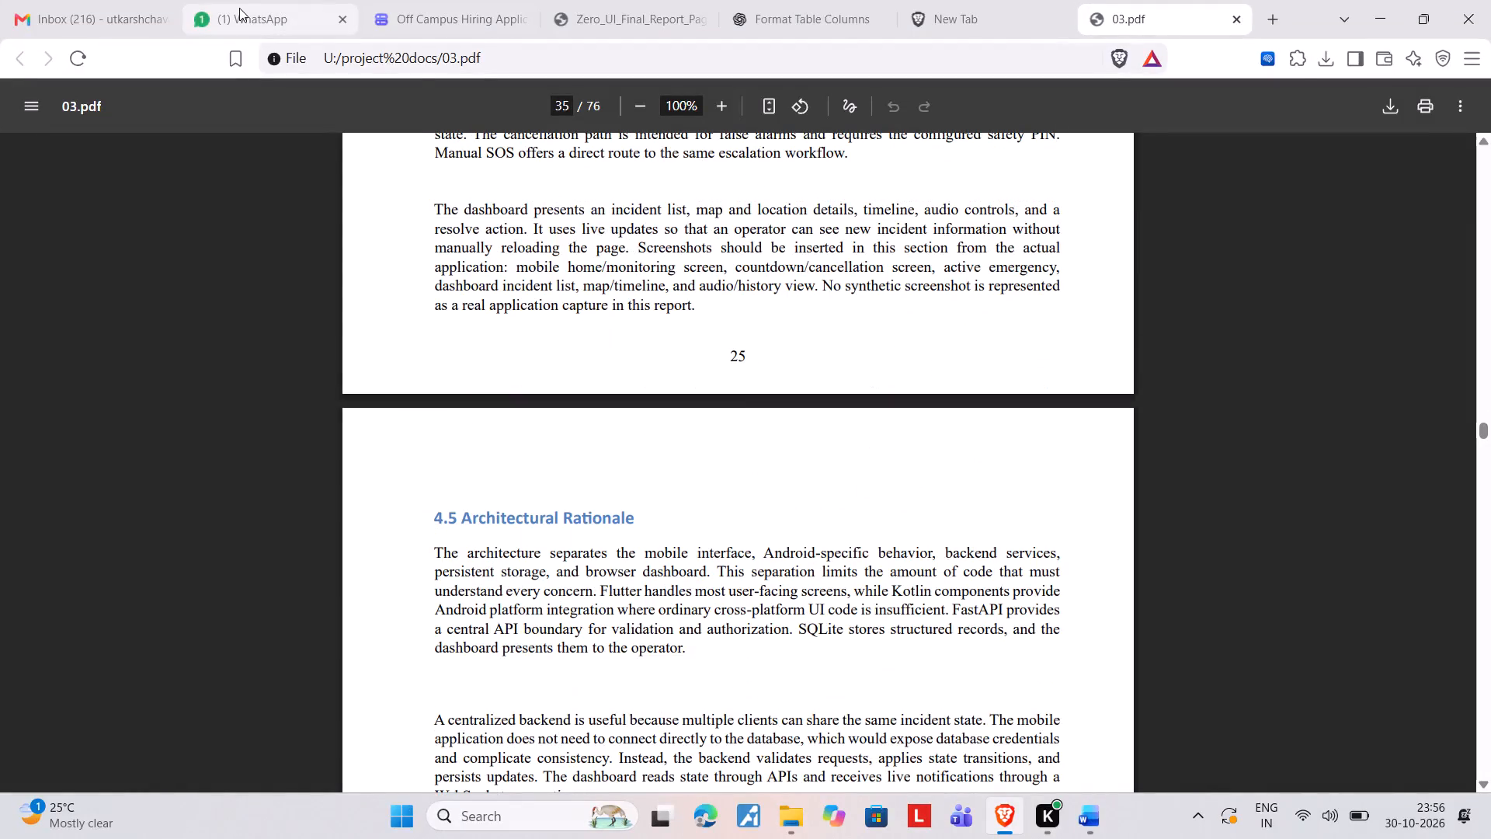